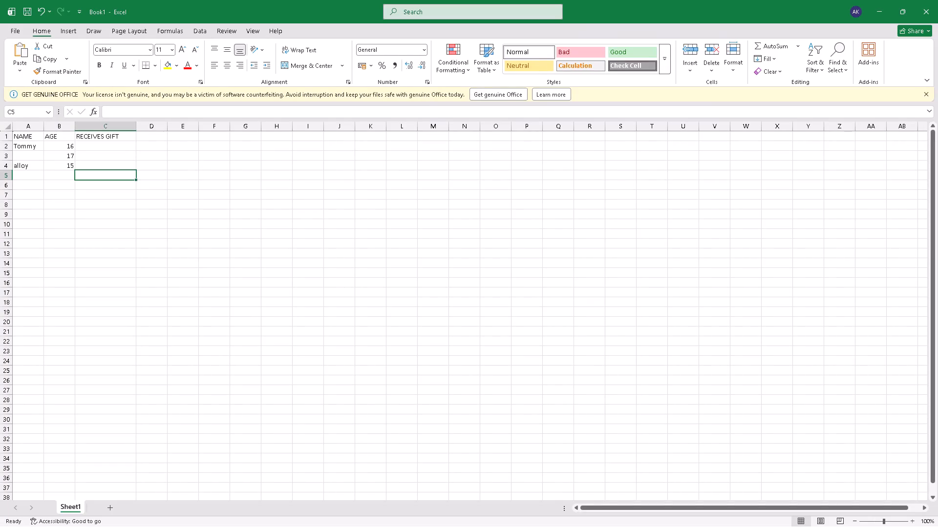
# Clear the RECEIVES GIFT, AGE and NAME headers from cells C1, B1 and A1.
pyautogui.click(125, 138)
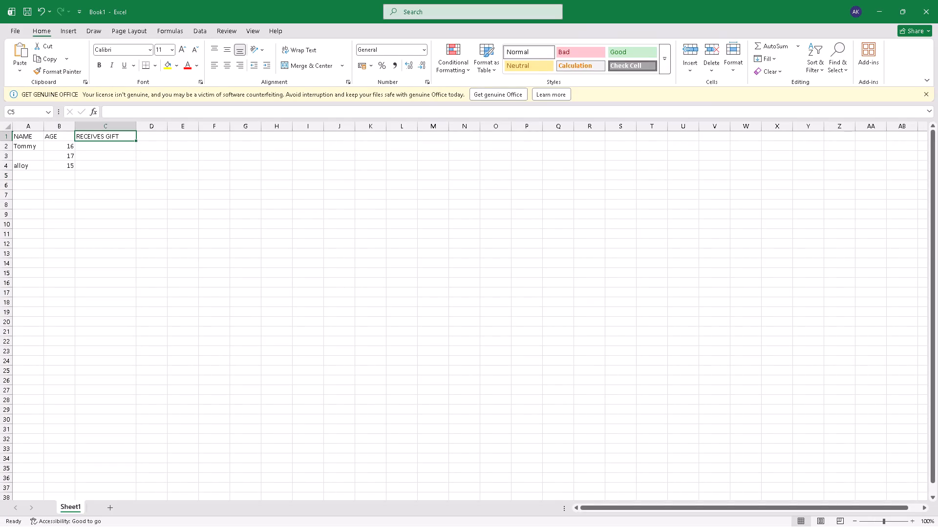
pyautogui.press('BackSpace')
pyautogui.press('BackSpace')
pyautogui.press('BackSpace')
pyautogui.press('BackSpace')
pyautogui.press('BackSpace')
pyautogui.press('BackSpace')
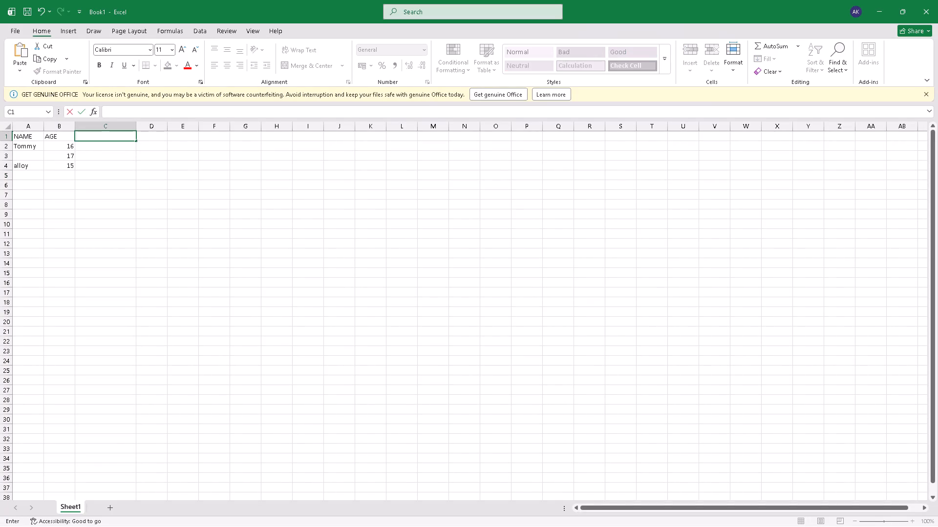
pyautogui.press('Left')
pyautogui.press('BackSpace')
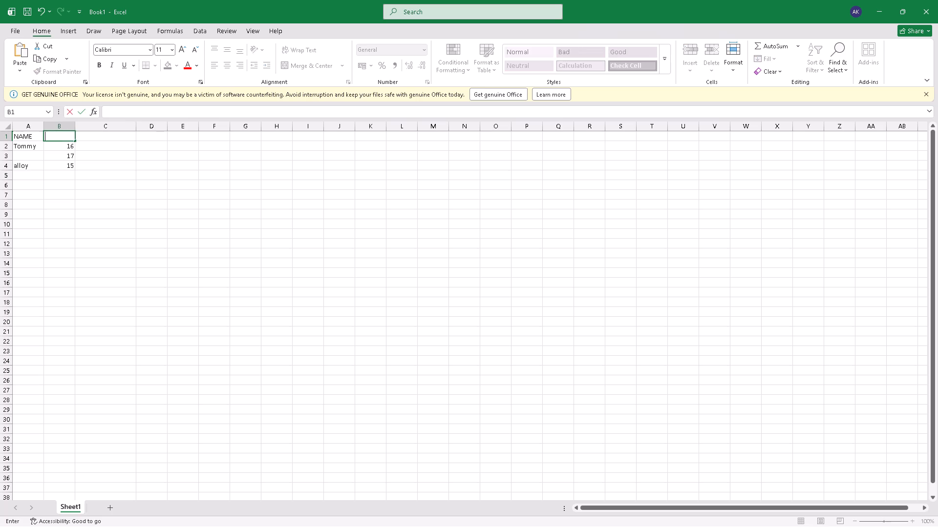
pyautogui.press('Left')
pyautogui.press('BackSpace')
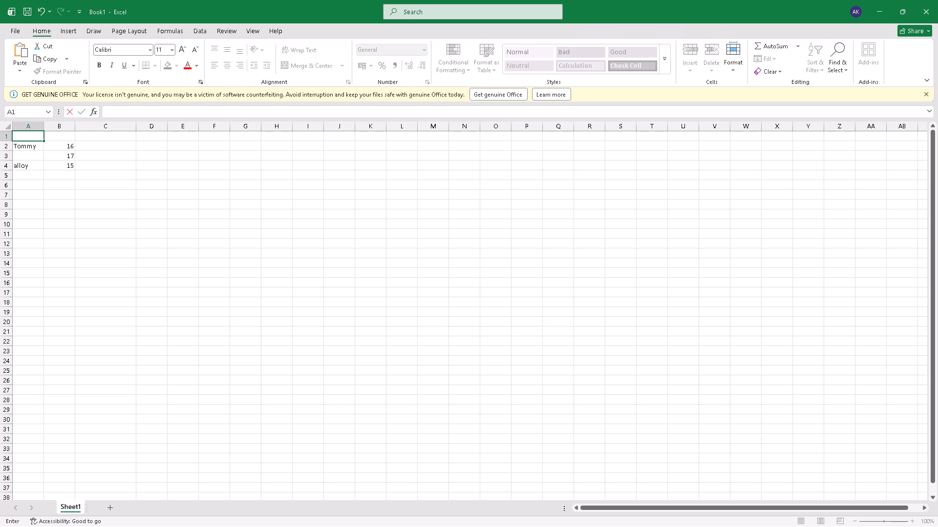
# Clear the name entries below the header row in column A, cells A2 and A4.
pyautogui.press('Down')
pyautogui.press('BackSpace')
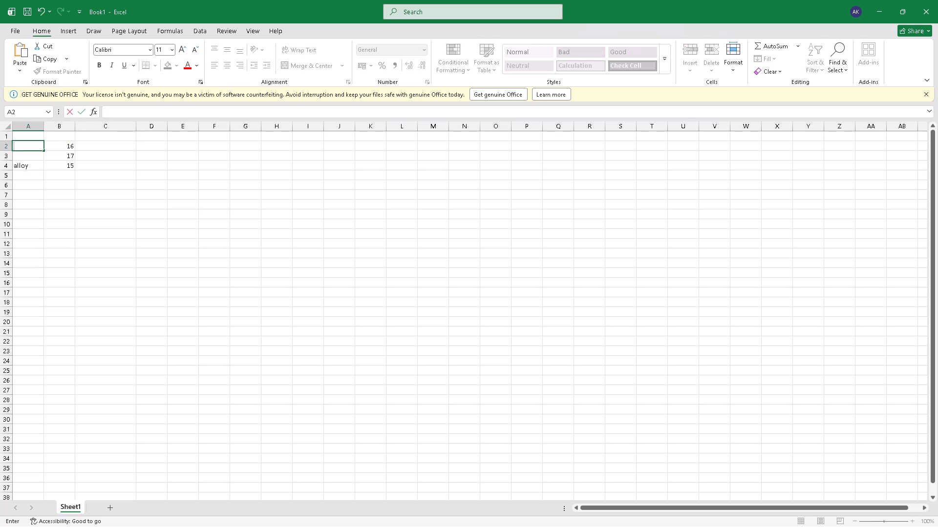
pyautogui.press('Down')
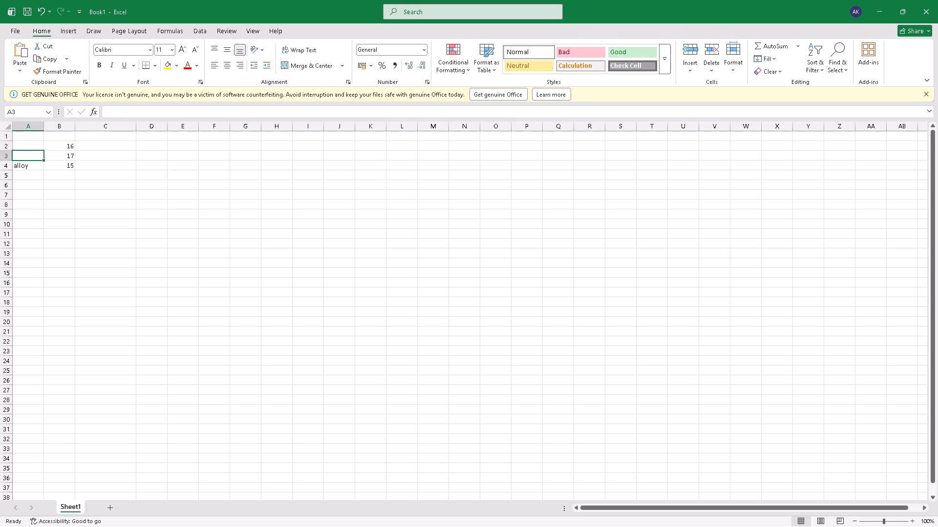
pyautogui.press('Down')
pyautogui.press('BackSpace')
# Clear the age values from cells B4, B3 and B2, and return to cell A1.
pyautogui.press('Right')
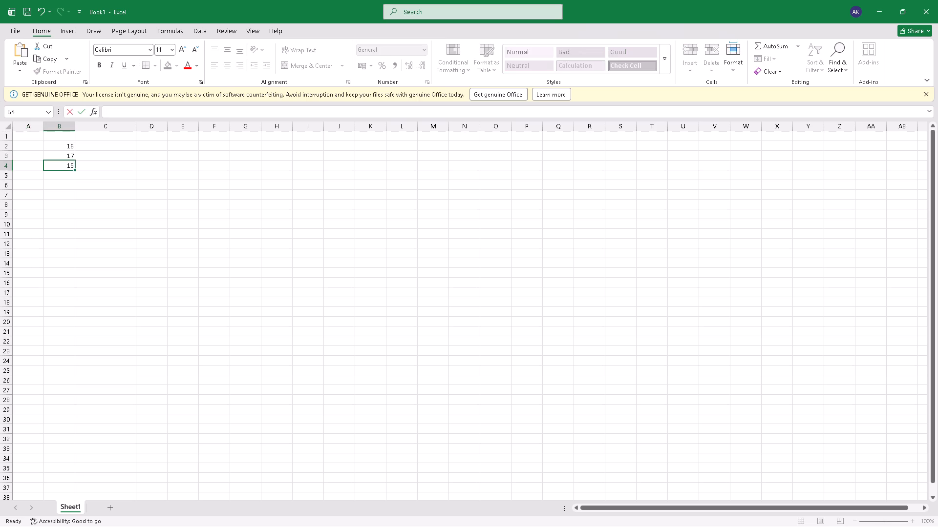
pyautogui.press('BackSpace')
pyautogui.press('Up')
pyautogui.press('BackSpace')
pyautogui.press('Up')
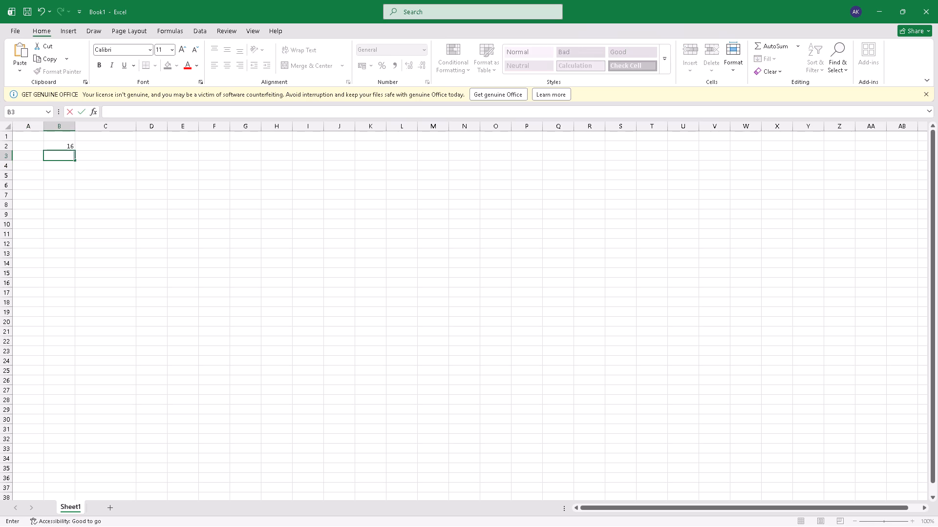
pyautogui.press('BackSpace')
pyautogui.press('Up')
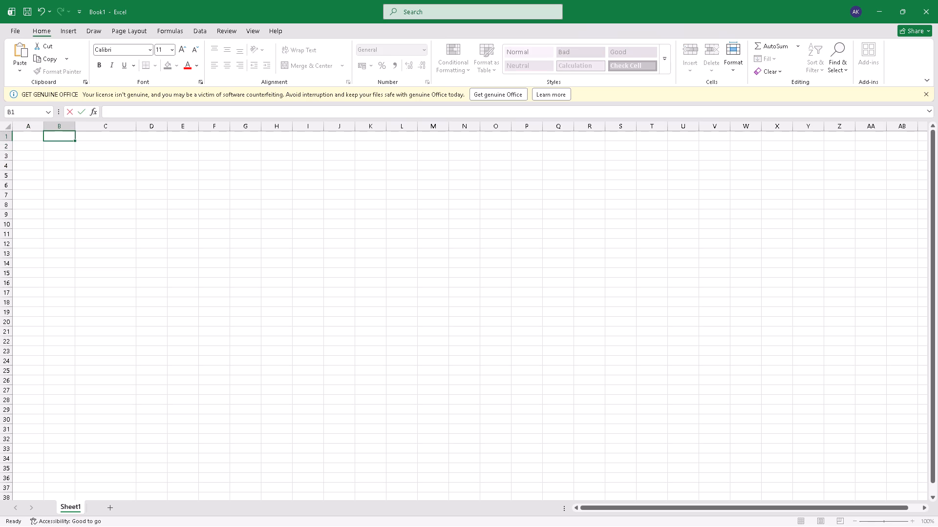
pyautogui.press('Left')
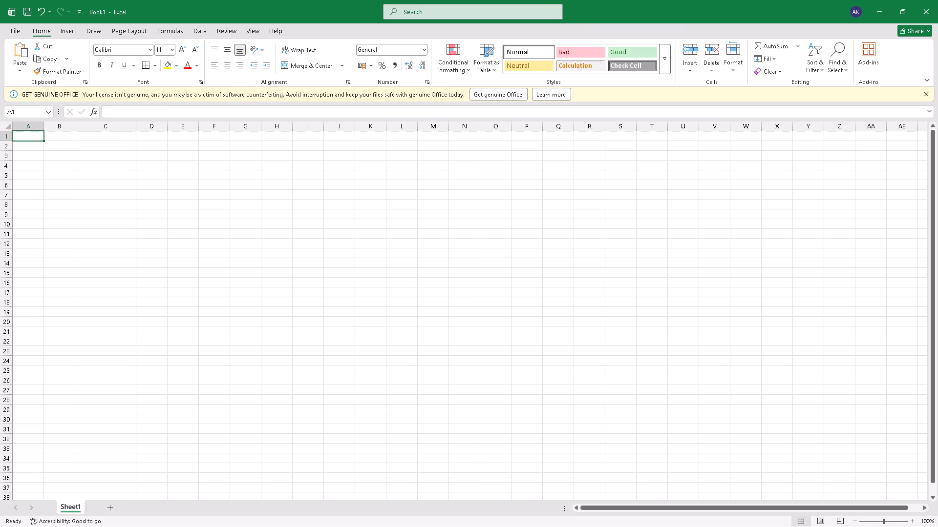
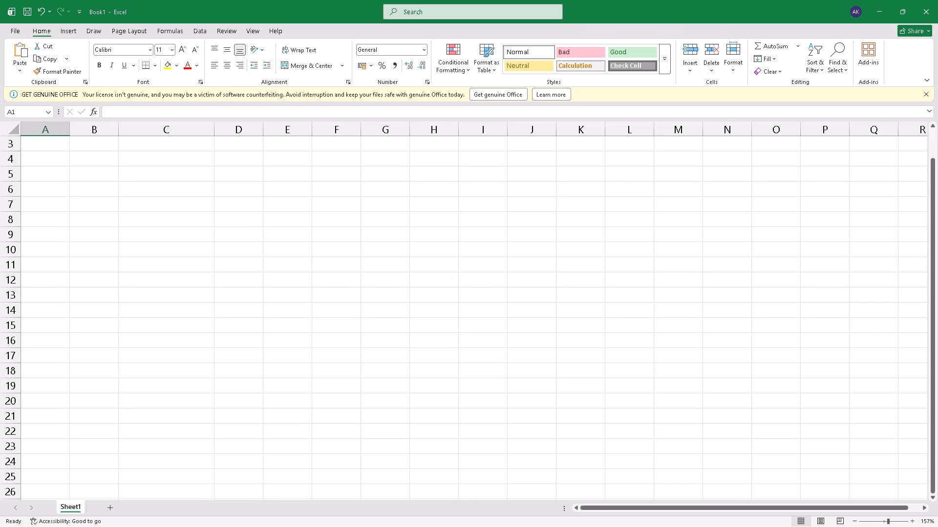
# Widen column A to roughly double its width and column B to about 22.57.
pyautogui.scroll(1, 67, 186)
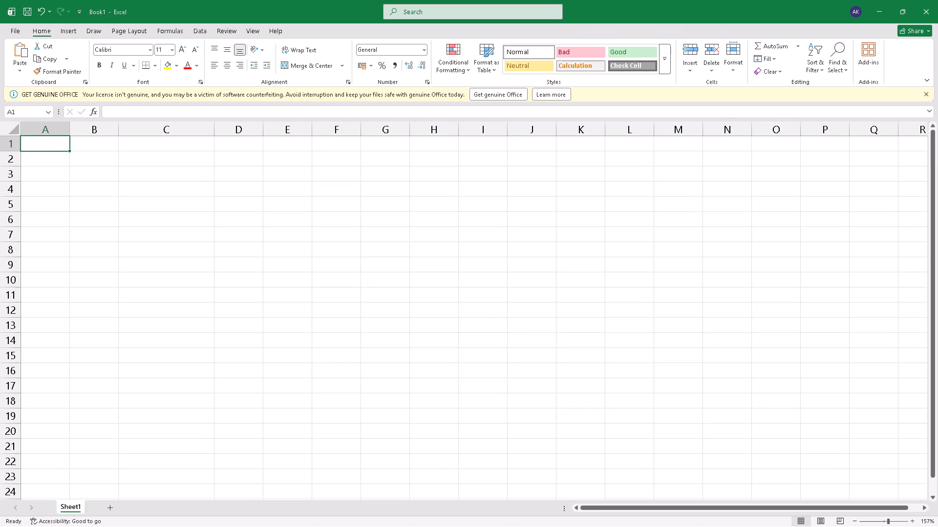
pyautogui.scroll(2, 77, 202)
pyautogui.moveTo(74, 131); pyautogui.dragTo(123, 128)
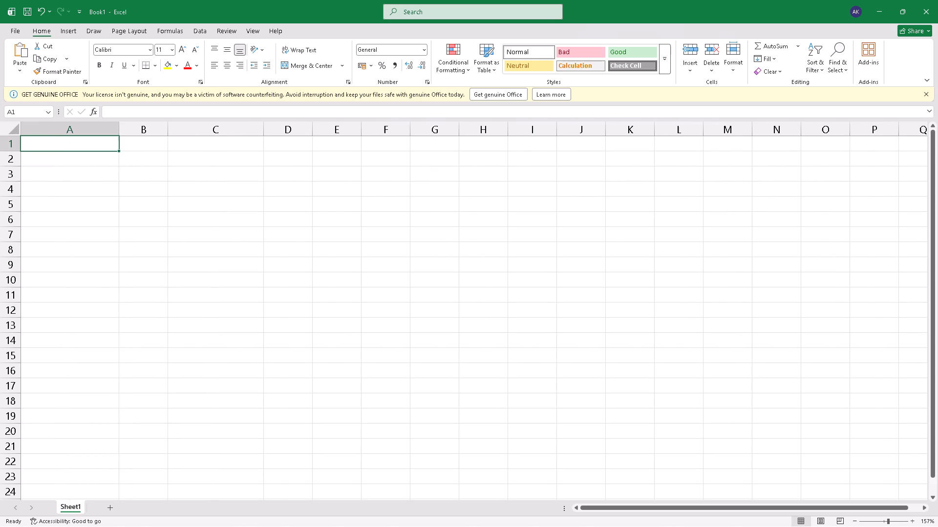
pyautogui.moveTo(171, 128); pyautogui.dragTo(248, 133)
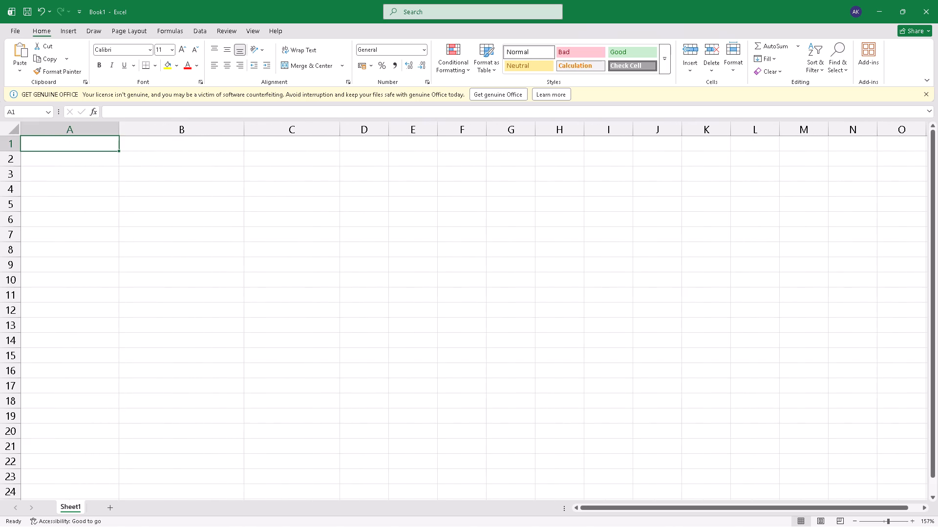
pyautogui.click(248, 133)
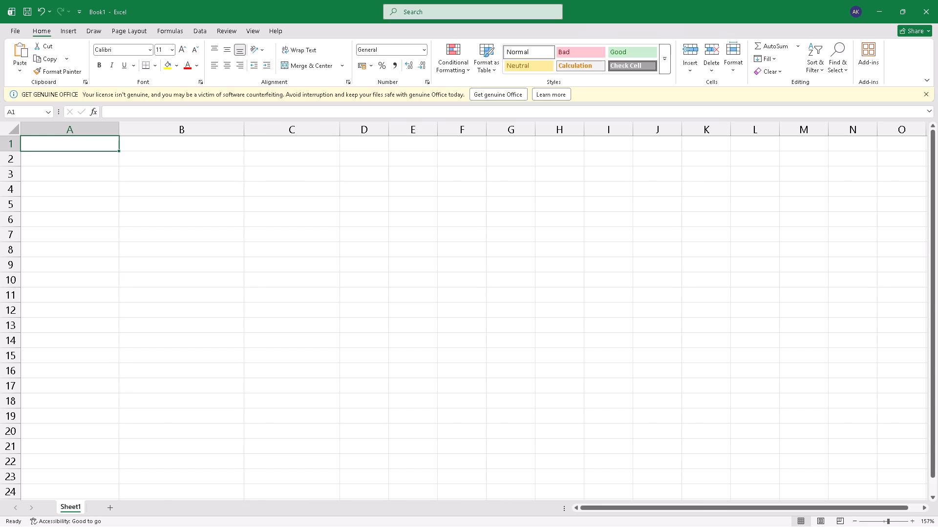
pyautogui.click(249, 133)
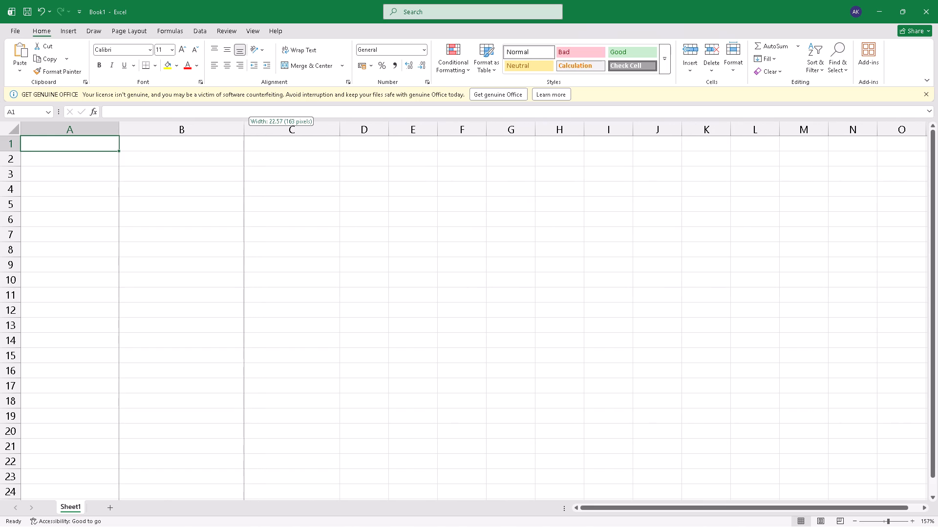
pyautogui.click(249, 137)
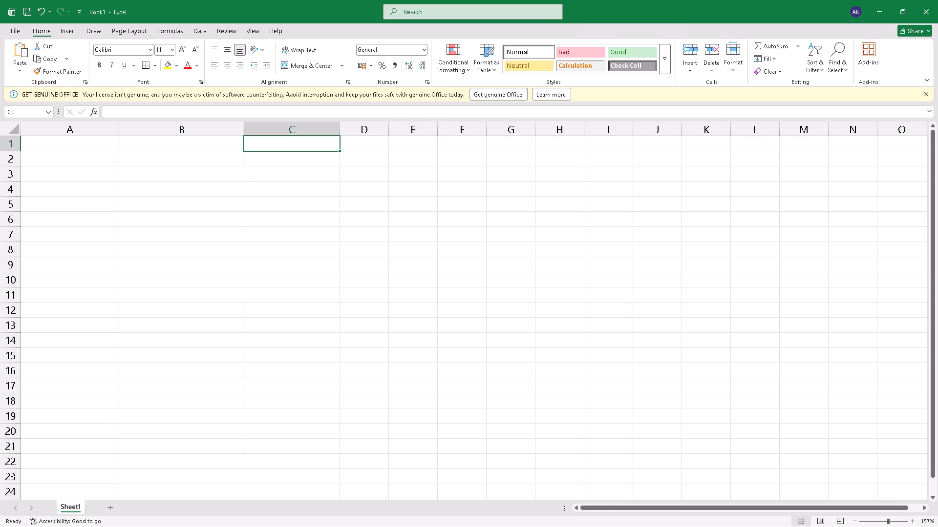
# Select the empty range A1:D1 across the first row of Sheet1.
pyautogui.click(89, 142)
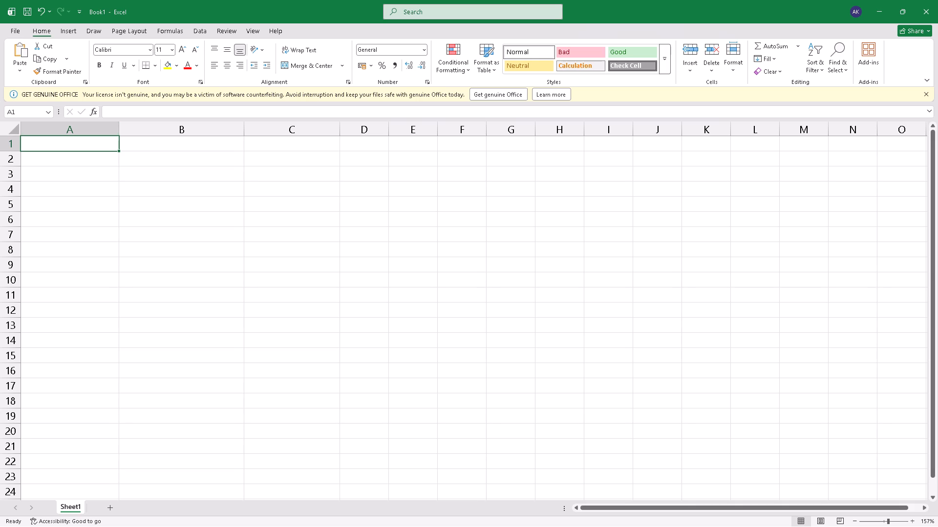
pyautogui.moveTo(103, 147); pyautogui.dragTo(243, 139)
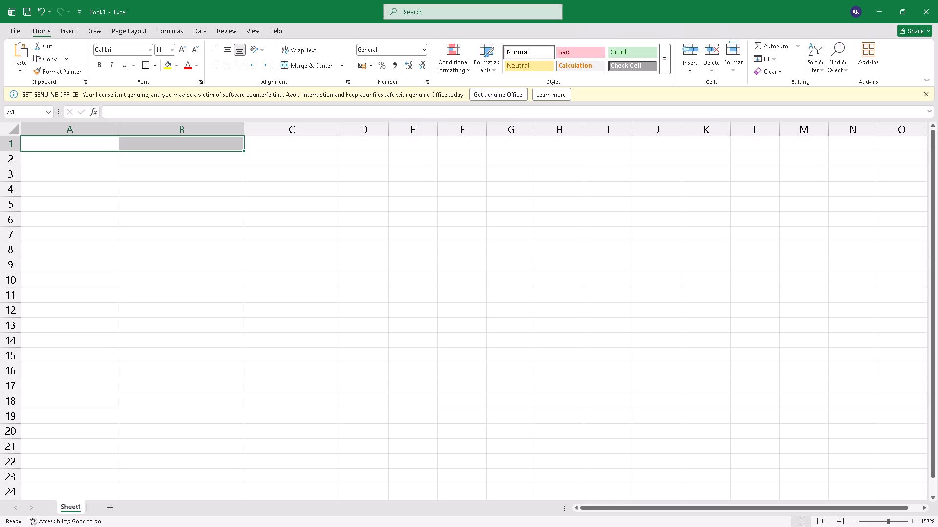
pyautogui.moveTo(243, 139); pyautogui.dragTo(349, 136)
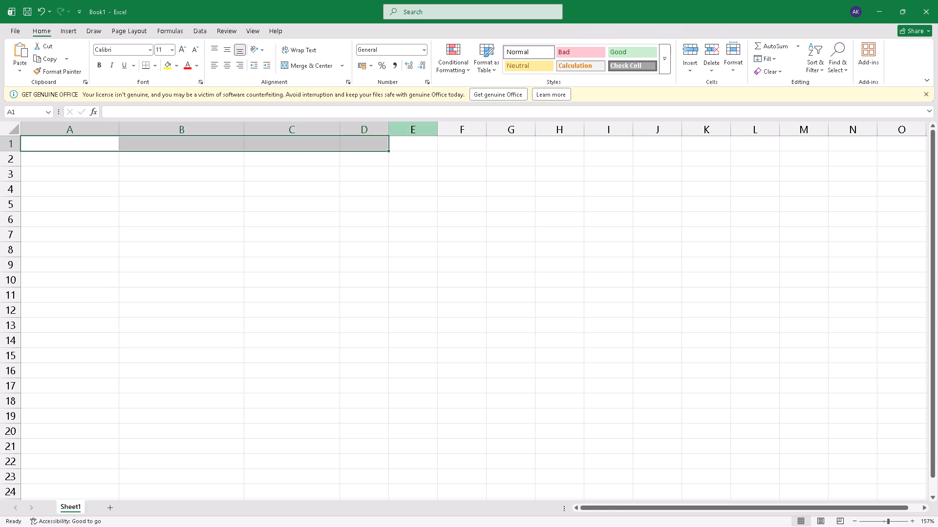
pyautogui.moveTo(372, 148); pyautogui.dragTo(308, 156)
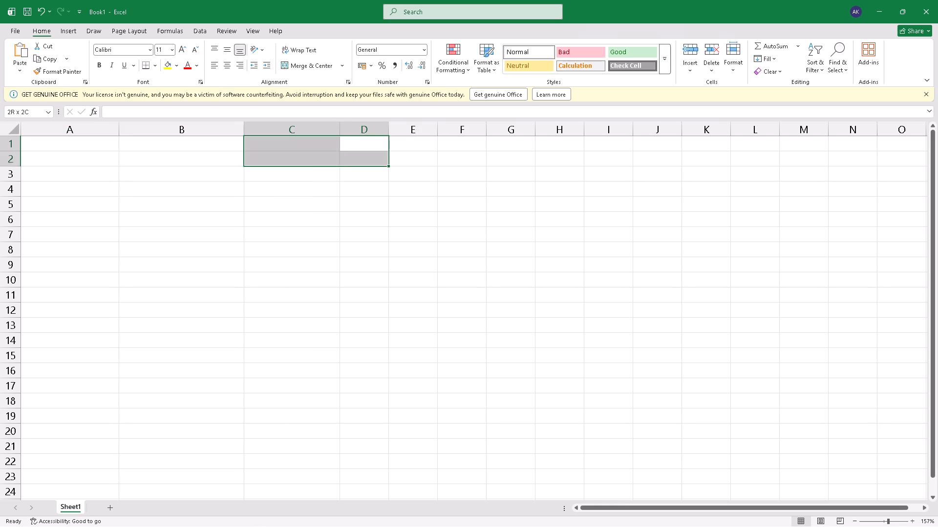
pyautogui.moveTo(308, 156); pyautogui.dragTo(87, 146)
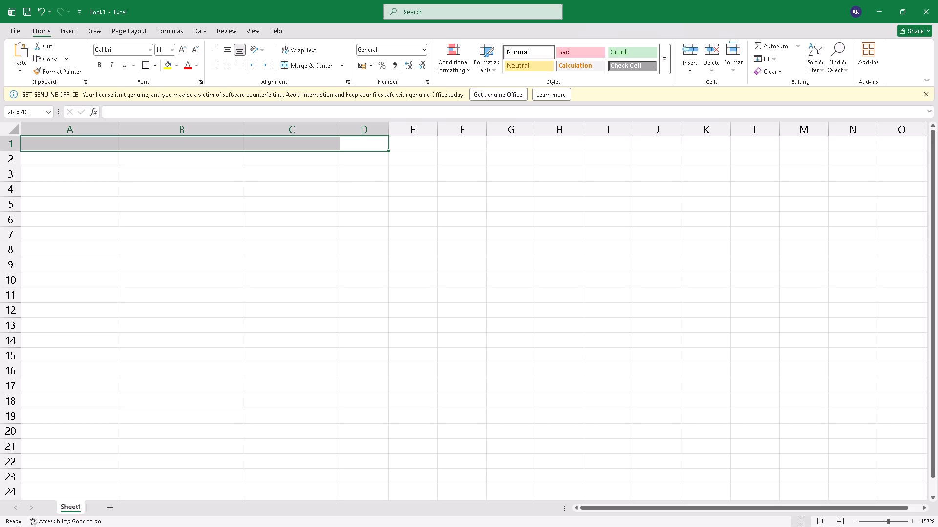
pyautogui.moveTo(87, 146); pyautogui.dragTo(57, 99)
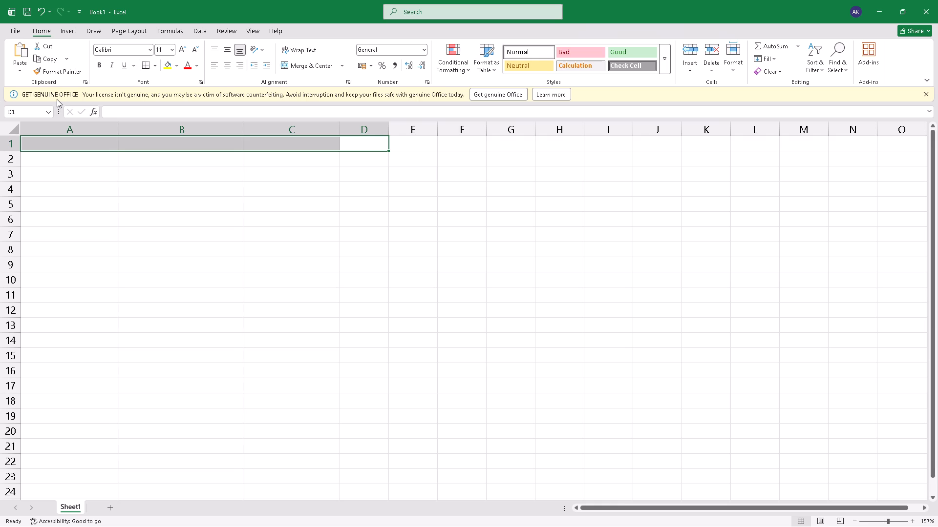
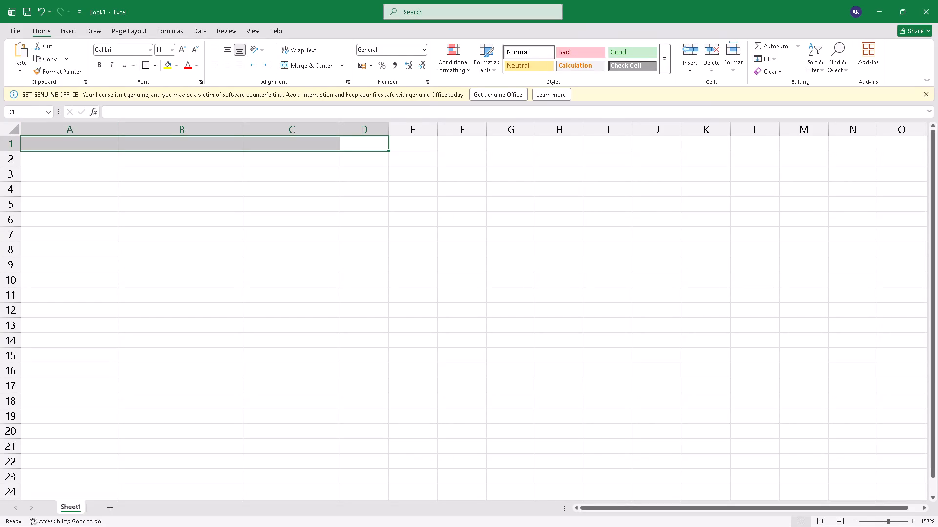
# Merge and center the empty cells A1:L1 across the first row of Sheet1.
pyautogui.click(31, 139)
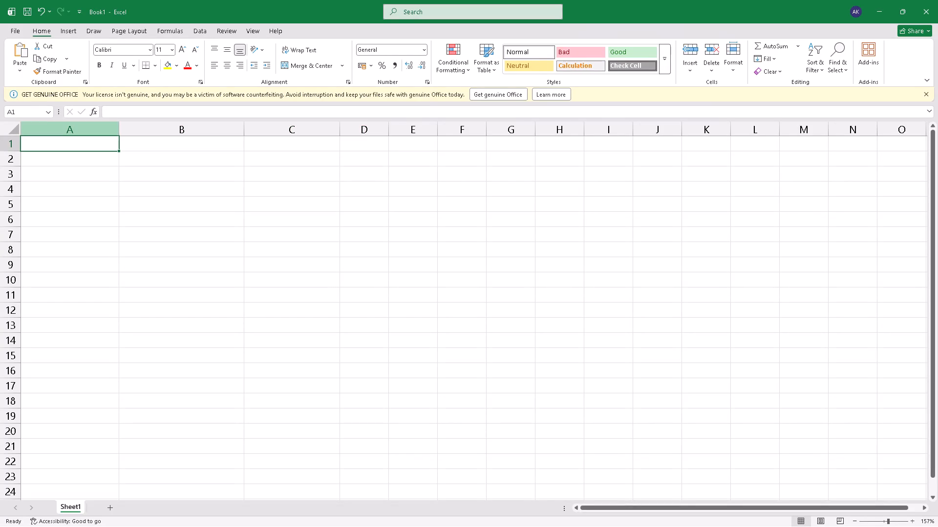
pyautogui.moveTo(99, 146); pyautogui.dragTo(159, 141)
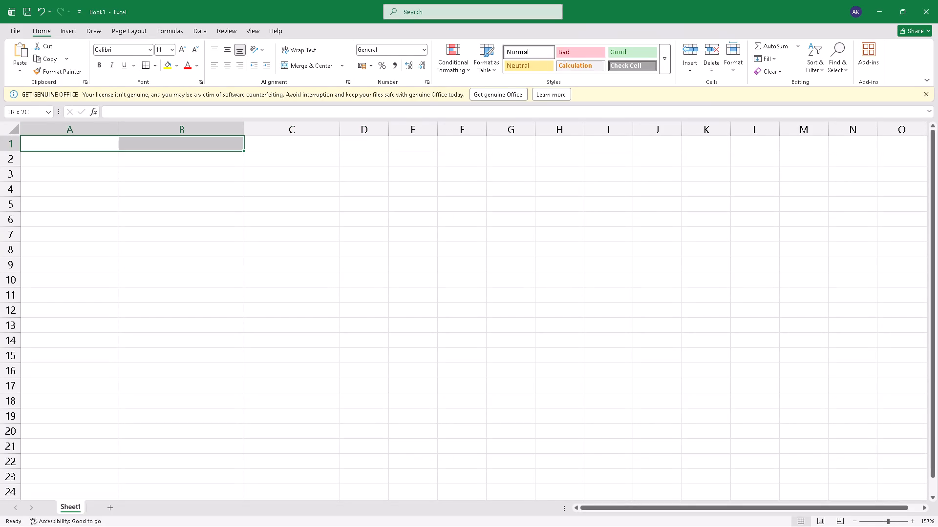
pyautogui.moveTo(159, 141); pyautogui.dragTo(364, 141)
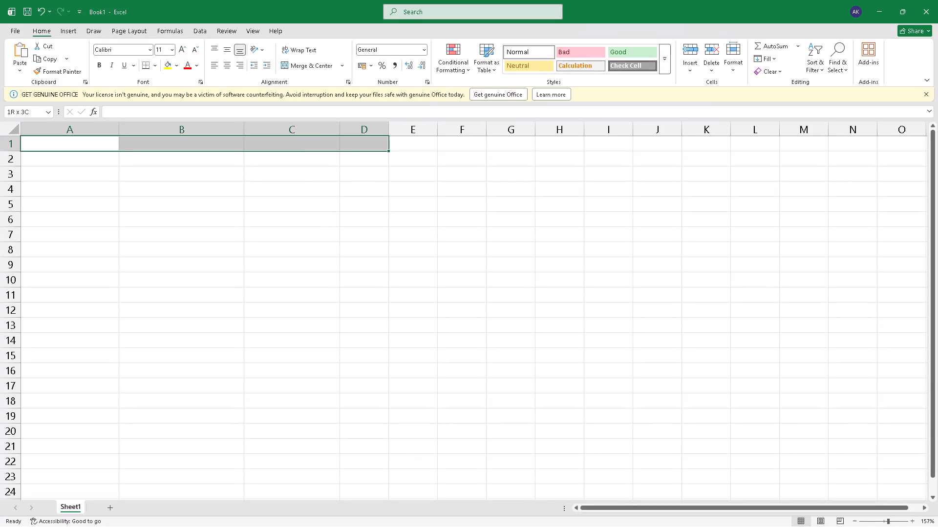
pyautogui.moveTo(364, 141); pyautogui.dragTo(546, 141)
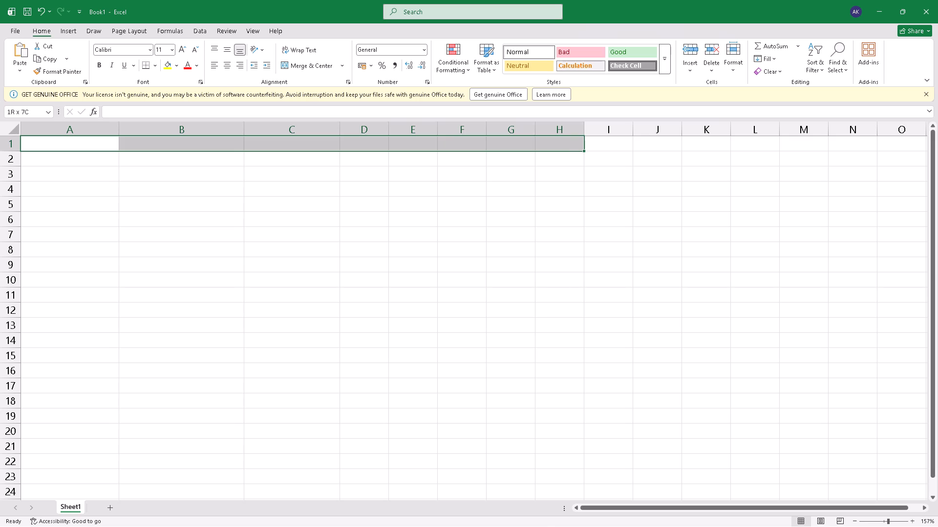
pyautogui.moveTo(546, 141); pyautogui.dragTo(726, 141)
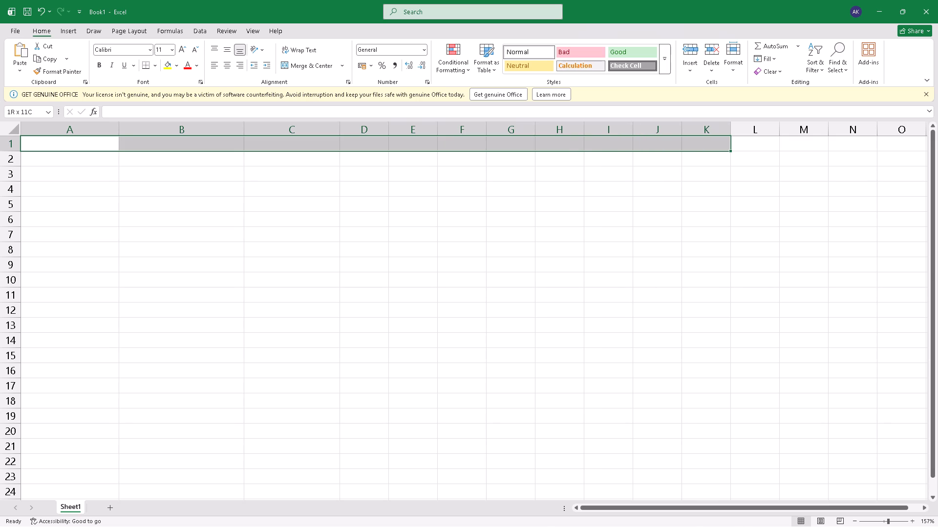
pyautogui.moveTo(726, 141); pyautogui.dragTo(851, 141)
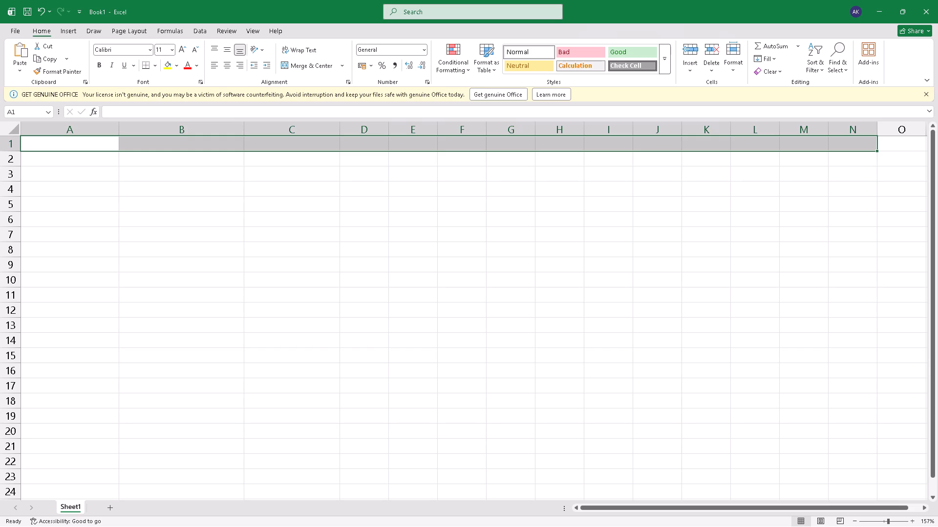
pyautogui.moveTo(876, 149); pyautogui.dragTo(855, 153)
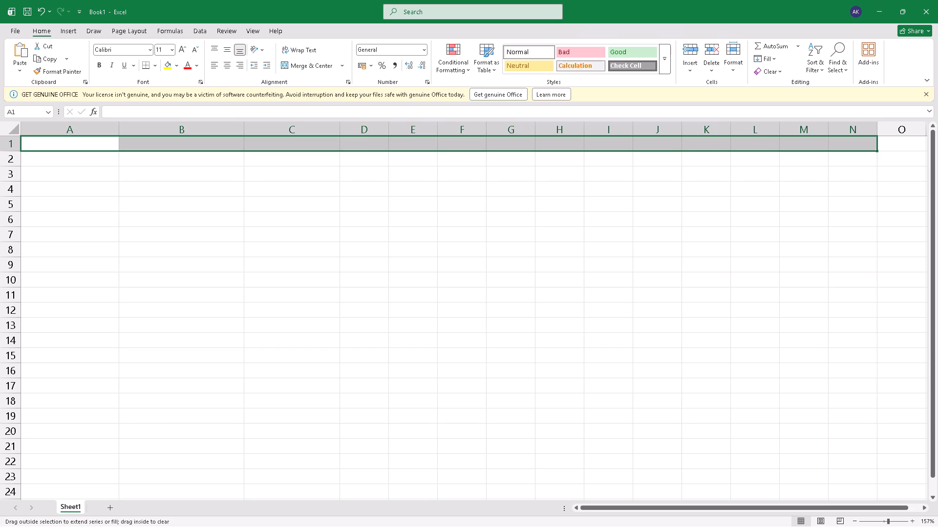
pyautogui.moveTo(855, 153); pyautogui.dragTo(789, 153)
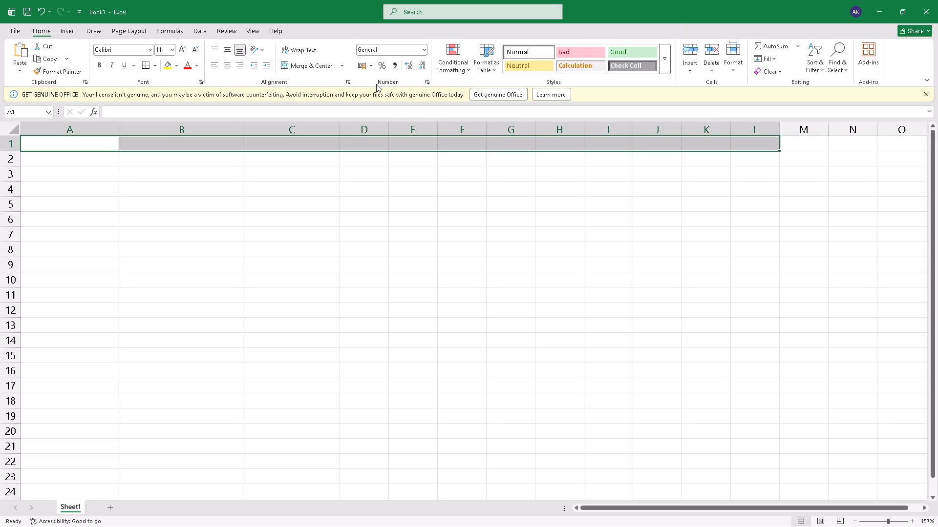
pyautogui.click(315, 64)
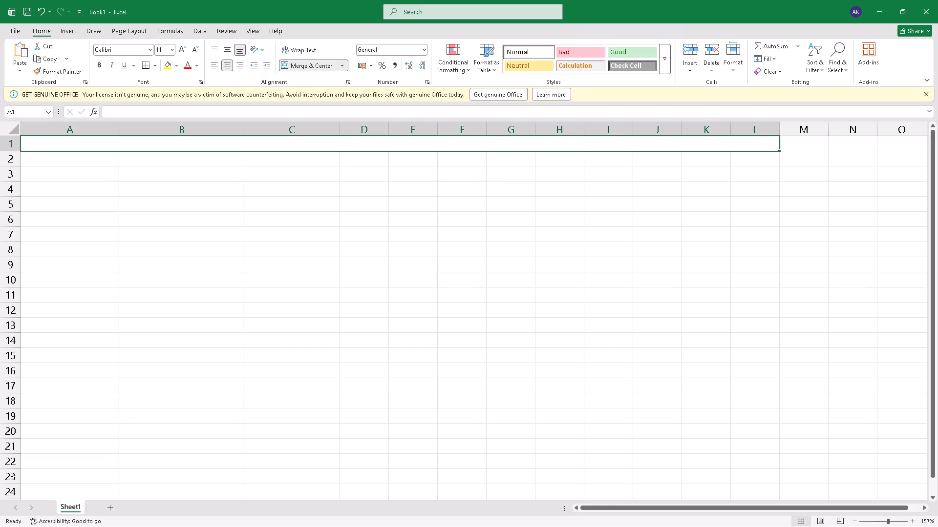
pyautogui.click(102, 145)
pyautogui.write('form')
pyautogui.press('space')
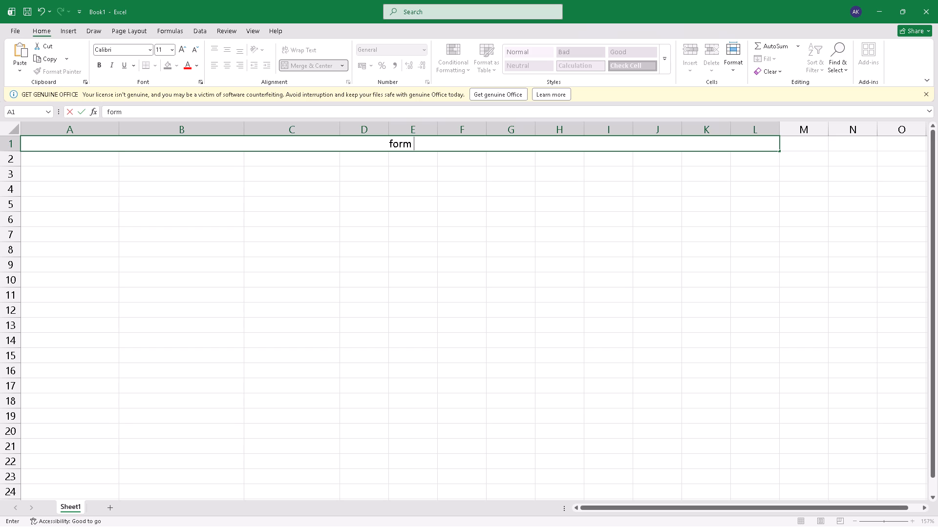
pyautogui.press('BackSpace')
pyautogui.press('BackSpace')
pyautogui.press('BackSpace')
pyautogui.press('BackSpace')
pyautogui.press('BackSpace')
# Enter the title text "FORM 4" in capitals in the merged cell A1:L1.
pyautogui.write('FORM 4')
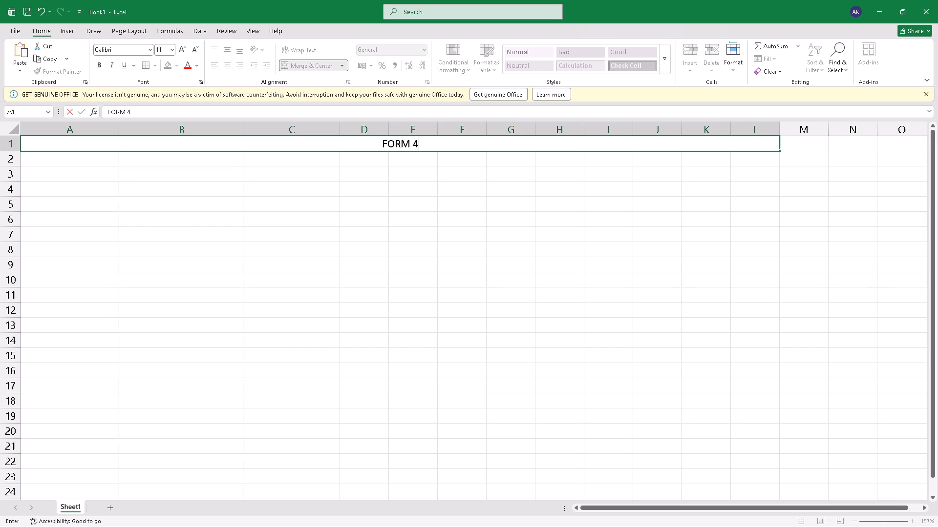
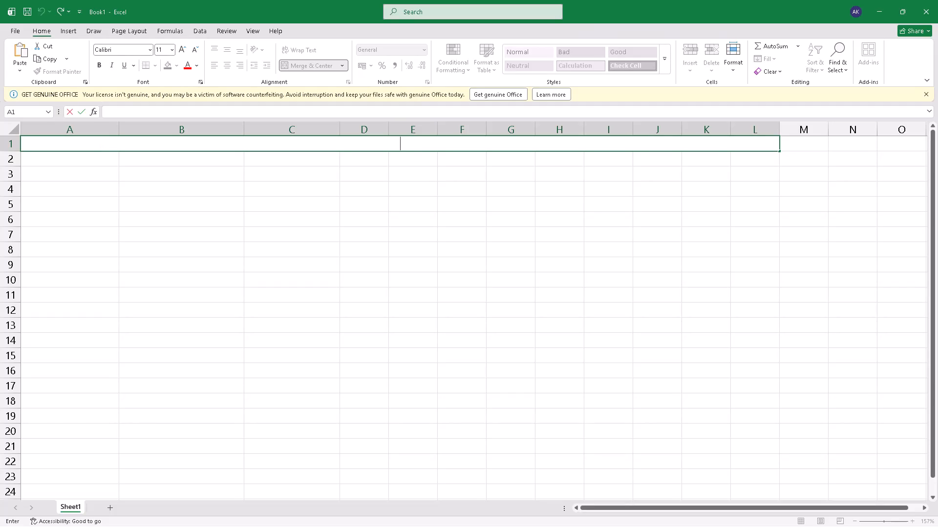
# Undo the entry of the "FORM 4" title text, leaving the merged cell A1:L1 empty.
pyautogui.hotkey('ctrl', 'z')
pyautogui.hotkey('ctrl', 'z')
pyautogui.hotkey('ctrl', 'z')
pyautogui.hotkey('ctrl', 'z')
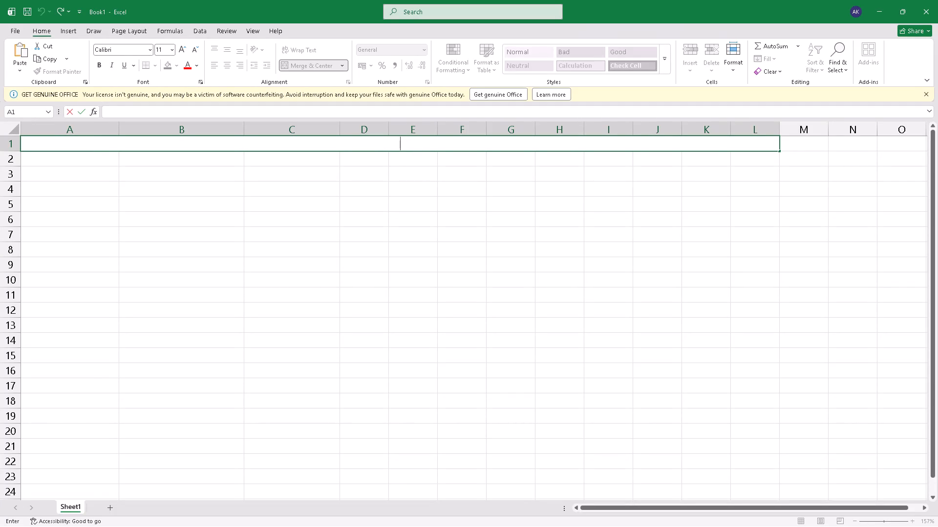
pyautogui.hotkey('ctrl', 'z')
pyautogui.hotkey('ctrl', 'z')
pyautogui.hotkey('ctrl', 'z')
pyautogui.hotkey('ctrl', 'z')
pyautogui.hotkey('ctrl', 'z')
pyautogui.hotkey('ctrl', 'z')
# Fill the empty merged cell A1:L1 across row 1 into the adjacent cells starting at M1.
pyautogui.click(340, 142)
pyautogui.moveTo(780, 149); pyautogui.dragTo(805, 148)
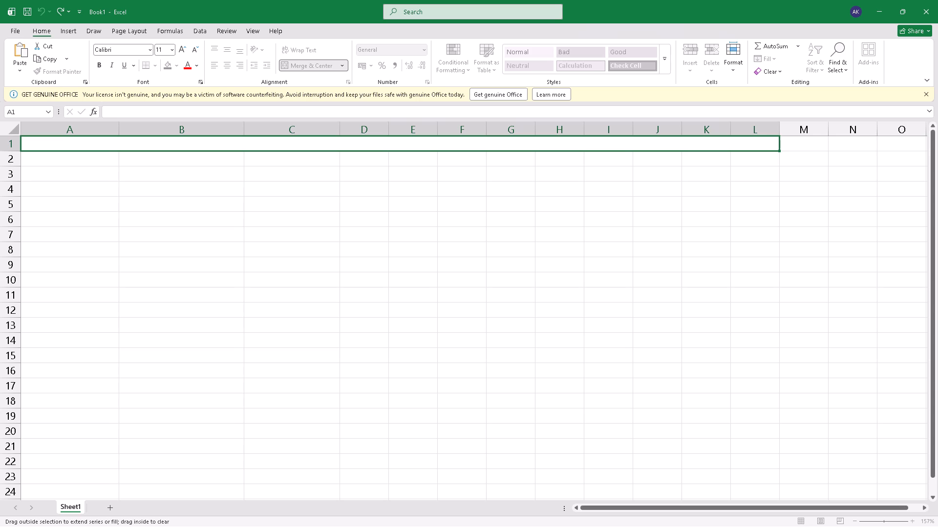
pyautogui.moveTo(805, 148); pyautogui.dragTo(821, 142)
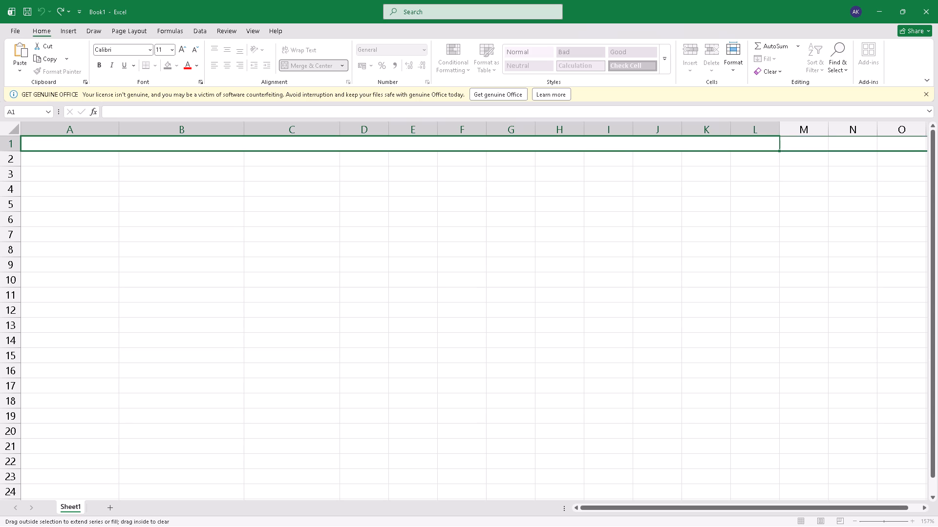
pyautogui.moveTo(821, 142); pyautogui.dragTo(821, 143)
pyautogui.click(821, 143)
pyautogui.click(773, 149)
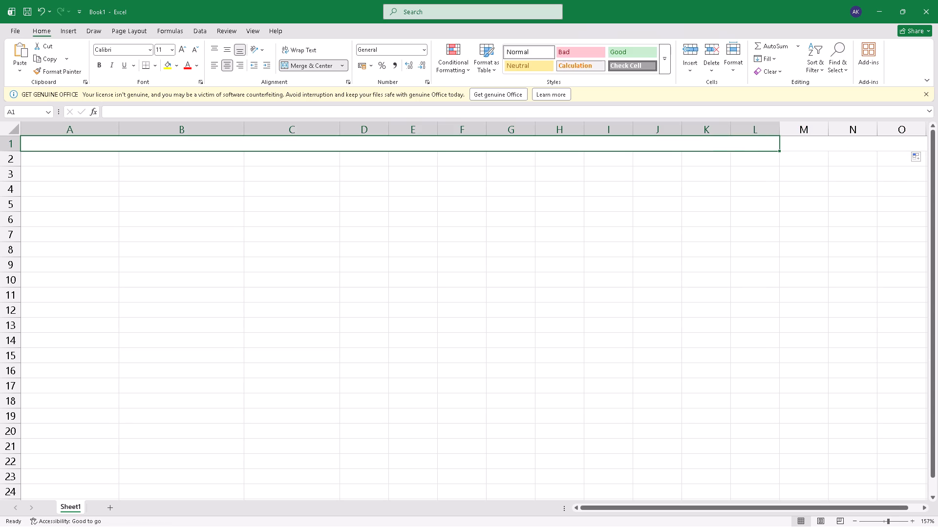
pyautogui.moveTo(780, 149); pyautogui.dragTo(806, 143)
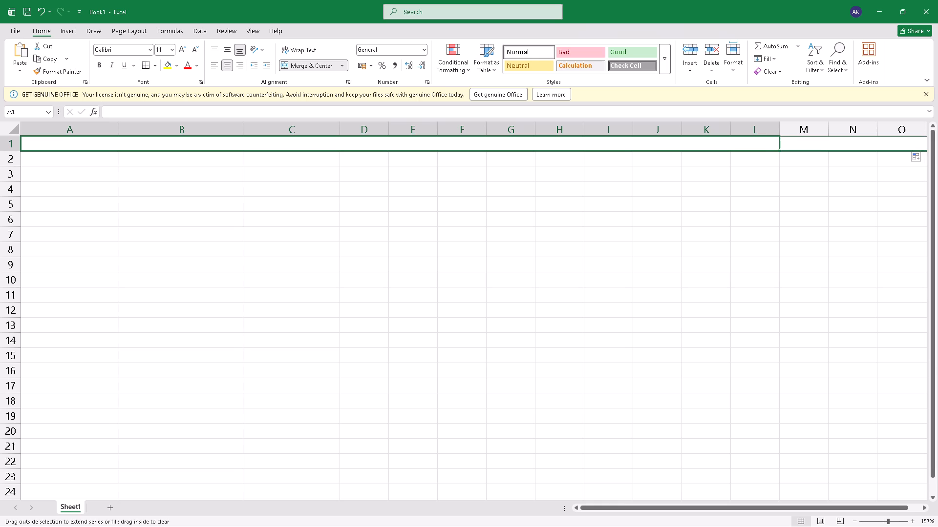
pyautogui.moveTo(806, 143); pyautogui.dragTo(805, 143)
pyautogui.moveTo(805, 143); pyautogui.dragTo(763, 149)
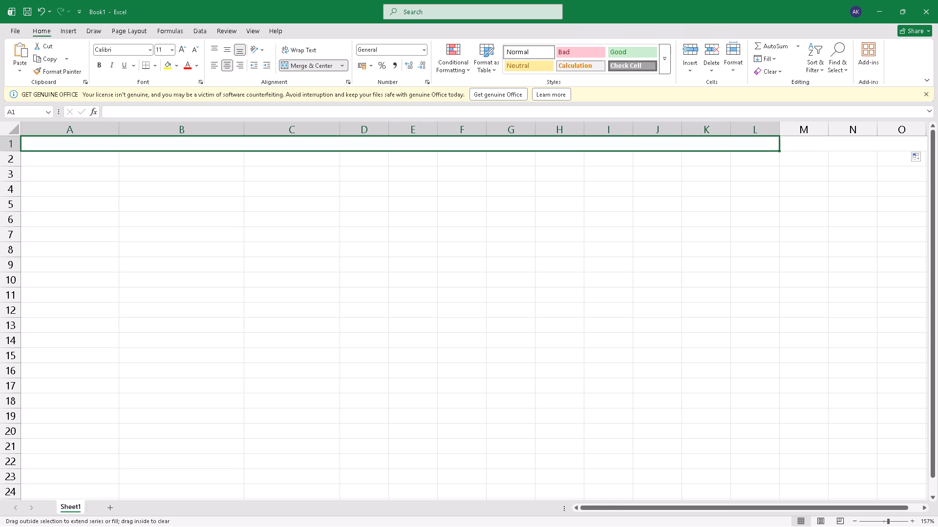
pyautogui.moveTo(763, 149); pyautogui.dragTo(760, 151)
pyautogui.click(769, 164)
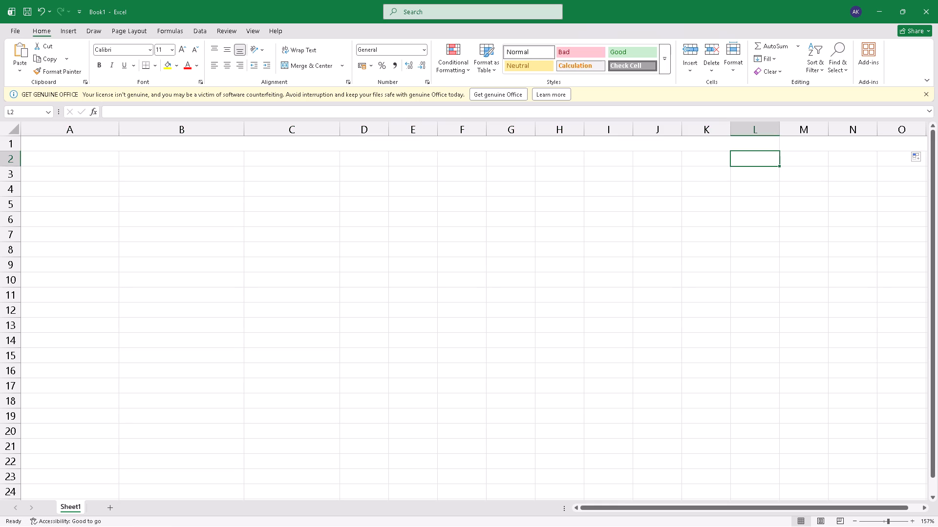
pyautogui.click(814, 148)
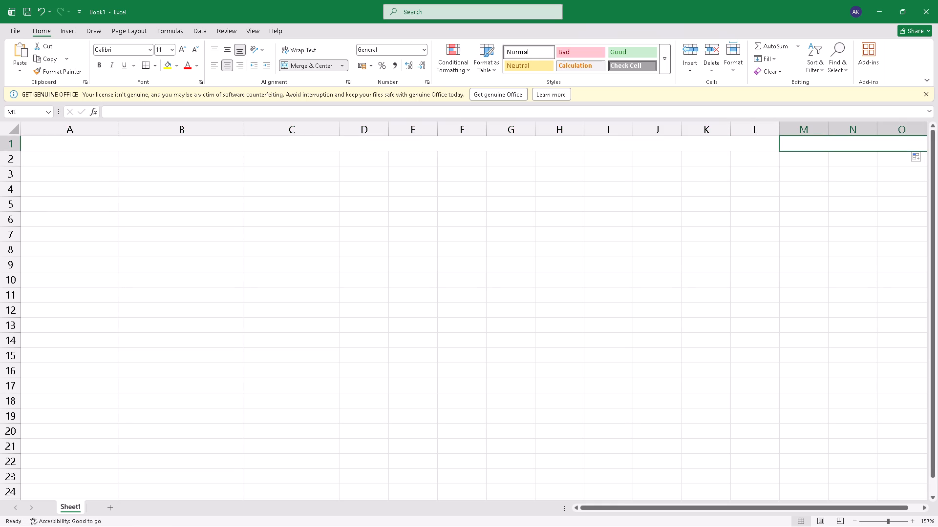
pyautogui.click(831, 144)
# Create a new blank workbook.
pyautogui.hotkey('ctrl', 'n')
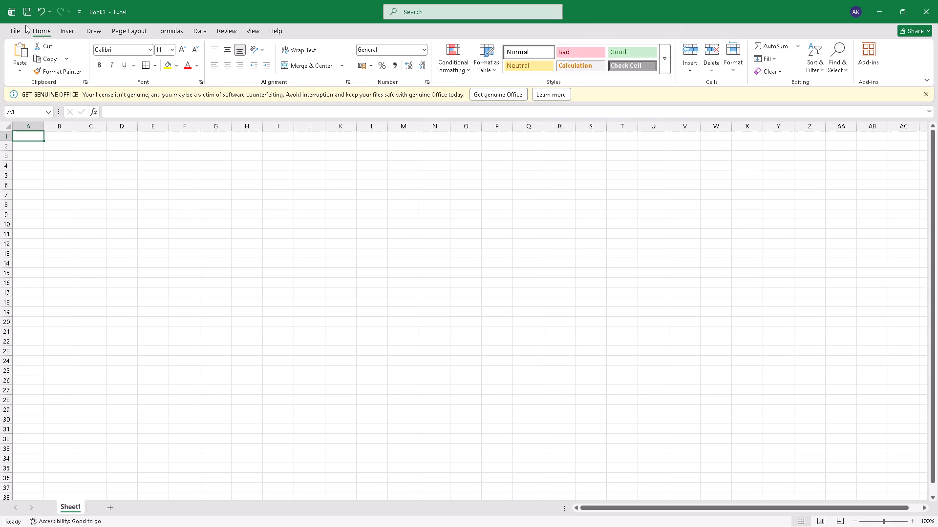
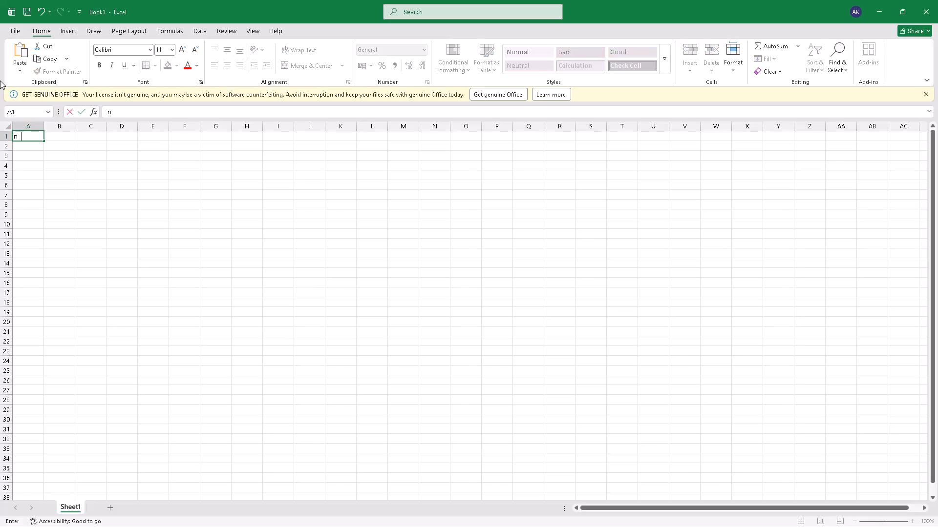
# Enter the column headings NAME in cell A1 and ADMISSION NUMBER in cell B1.
pyautogui.press('BackSpace')
pyautogui.press('BackSpace')
pyautogui.press('BackSpace')
pyautogui.press('BackSpace')
pyautogui.write('NAME')
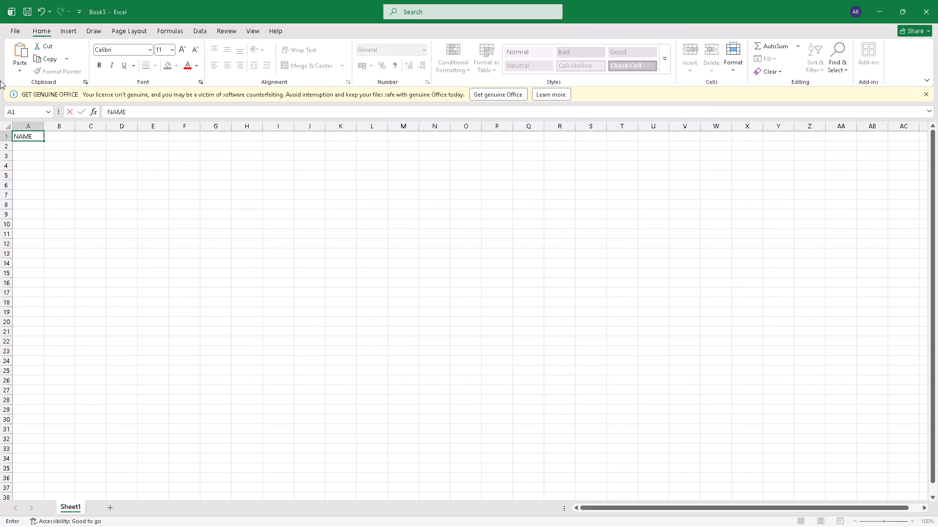
pyautogui.press('Right')
pyautogui.write('RE')
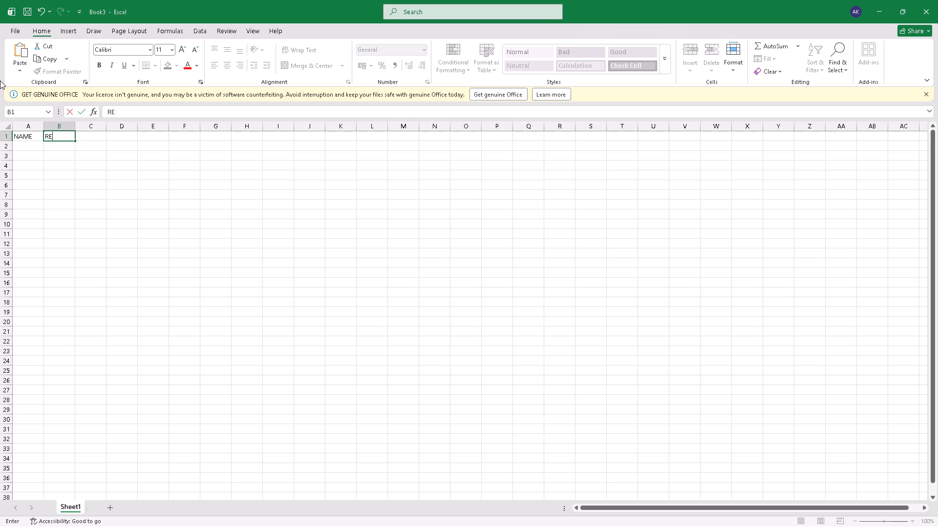
pyautogui.press('BackSpace')
pyautogui.press('BackSpace')
pyautogui.write('ADMISS')
pyautogui.write('ION')
pyautogui.press('space')
pyautogui.write('NUMBER')
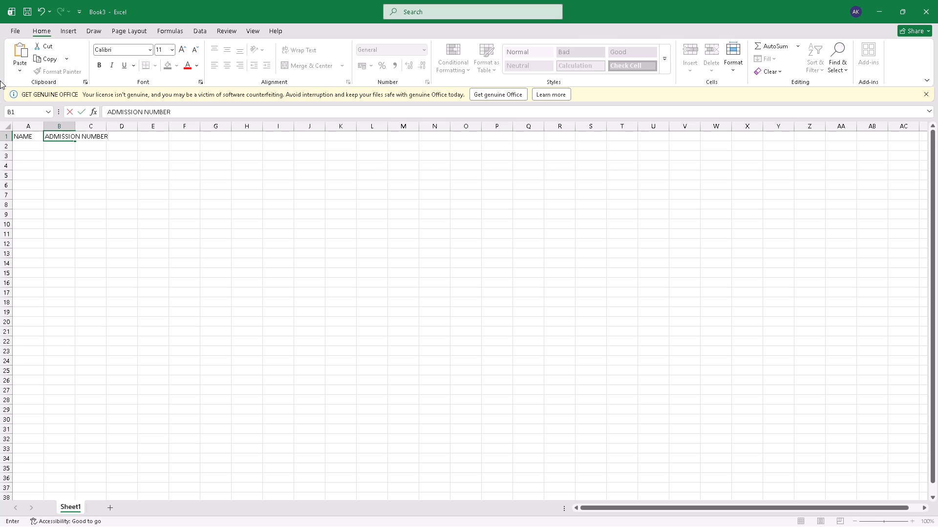
pyautogui.press('Right')
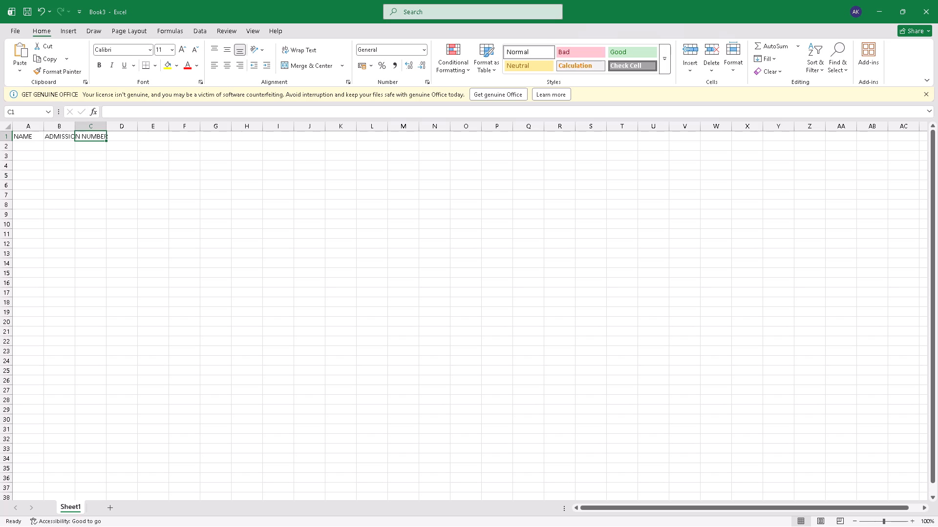
# Widen column B until the full ADMISSION NUMBER heading fits inside it.
pyautogui.moveTo(75, 122); pyautogui.dragTo(107, 128)
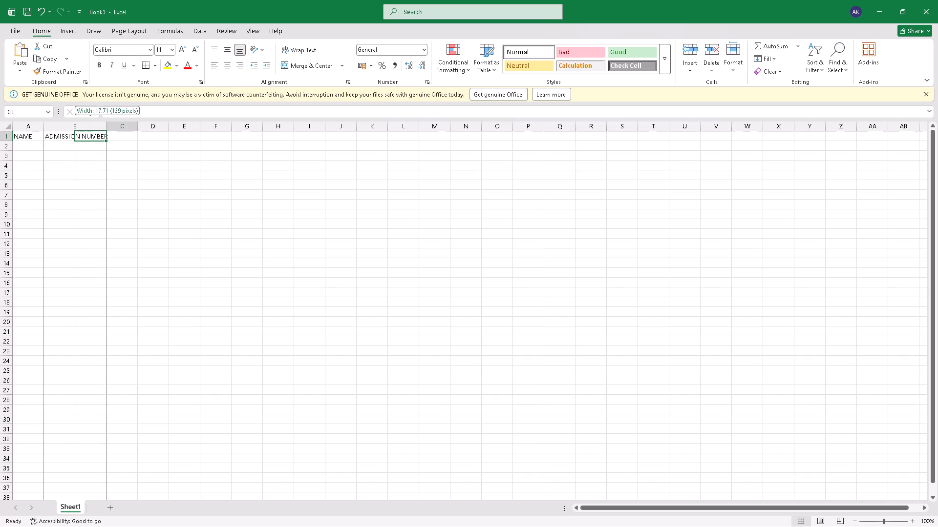
pyautogui.moveTo(107, 128); pyautogui.dragTo(113, 125)
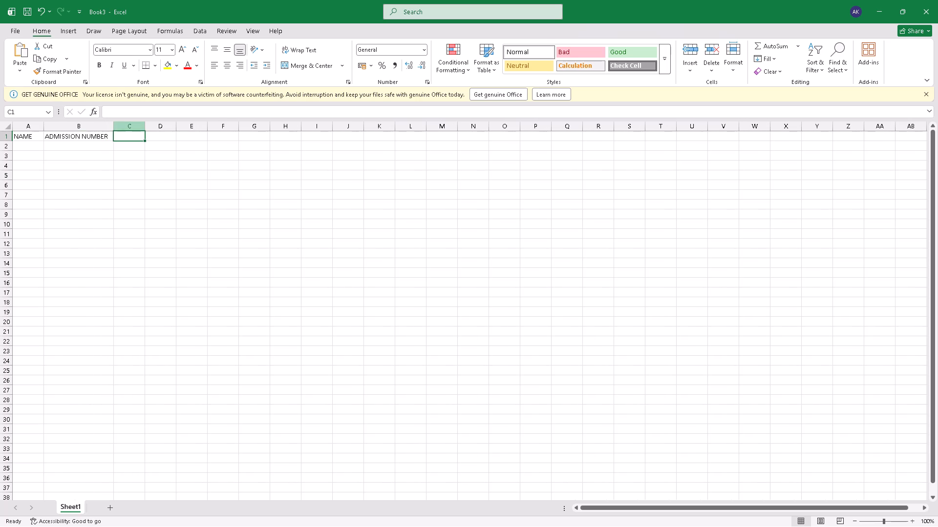
# Enter the column heading CLASS in cell C1.
pyautogui.click(135, 138)
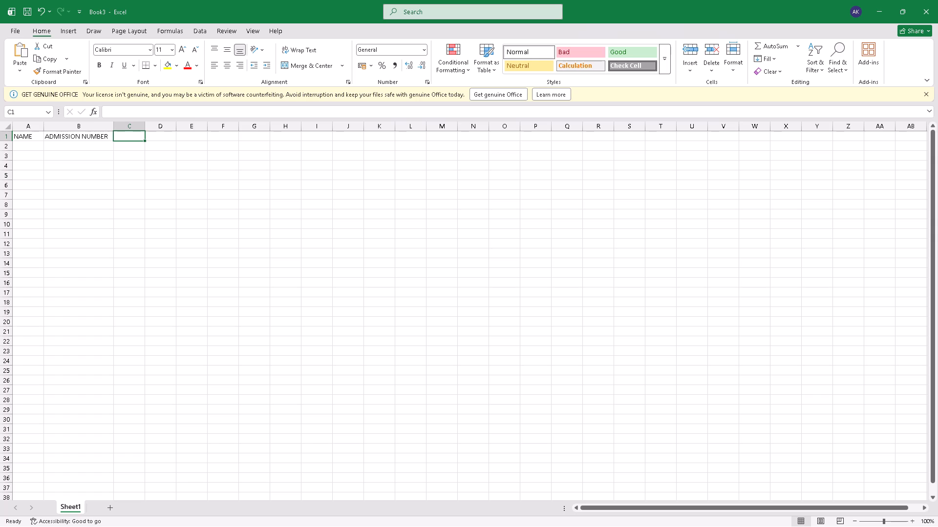
pyautogui.write('CLASS')
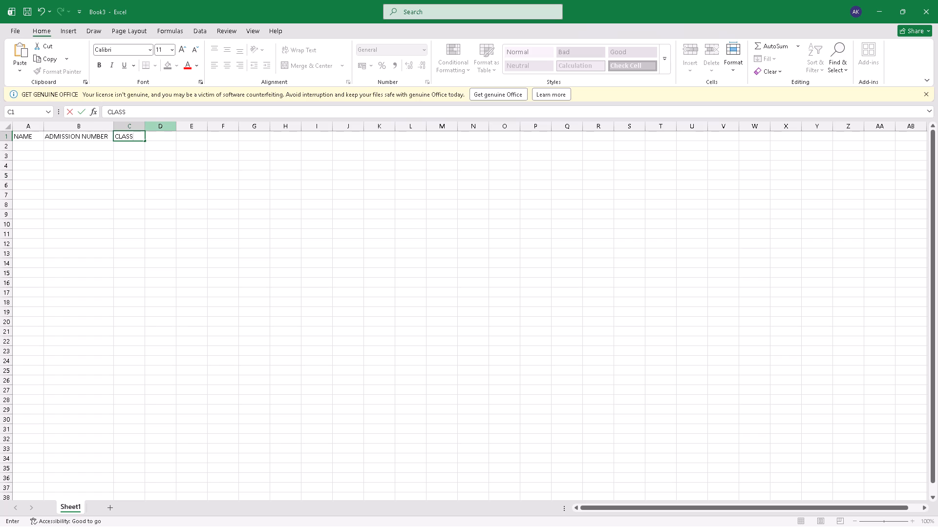
pyautogui.click(156, 138)
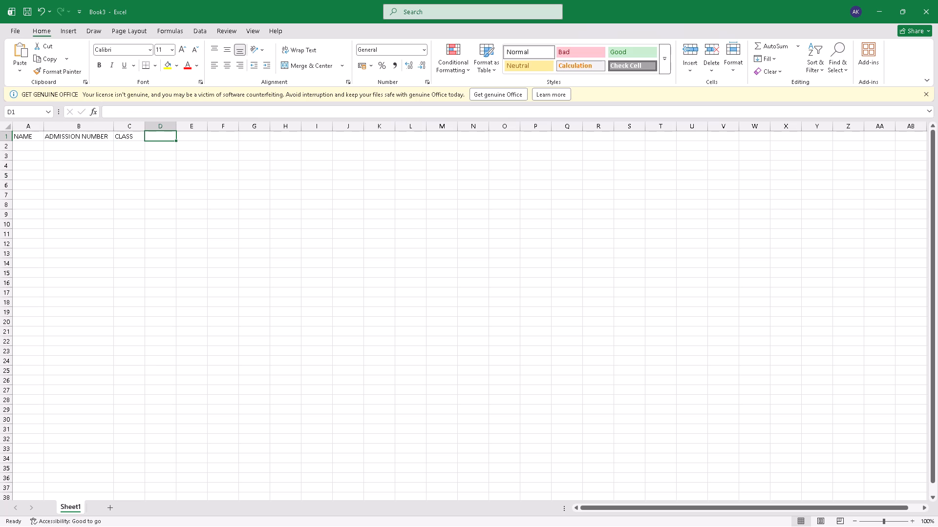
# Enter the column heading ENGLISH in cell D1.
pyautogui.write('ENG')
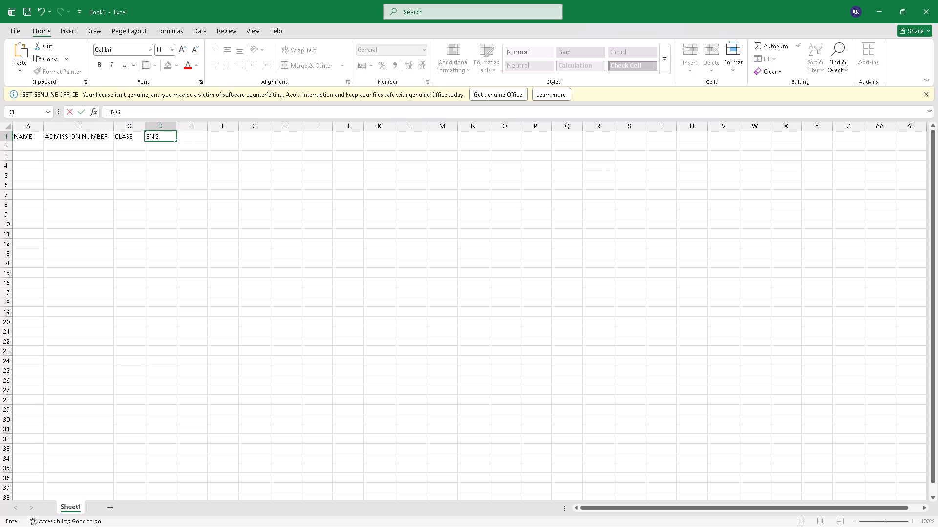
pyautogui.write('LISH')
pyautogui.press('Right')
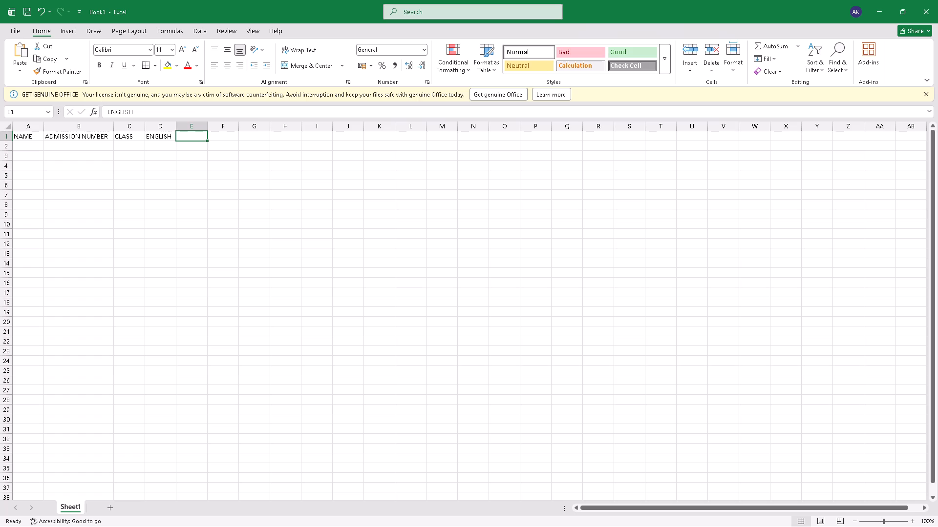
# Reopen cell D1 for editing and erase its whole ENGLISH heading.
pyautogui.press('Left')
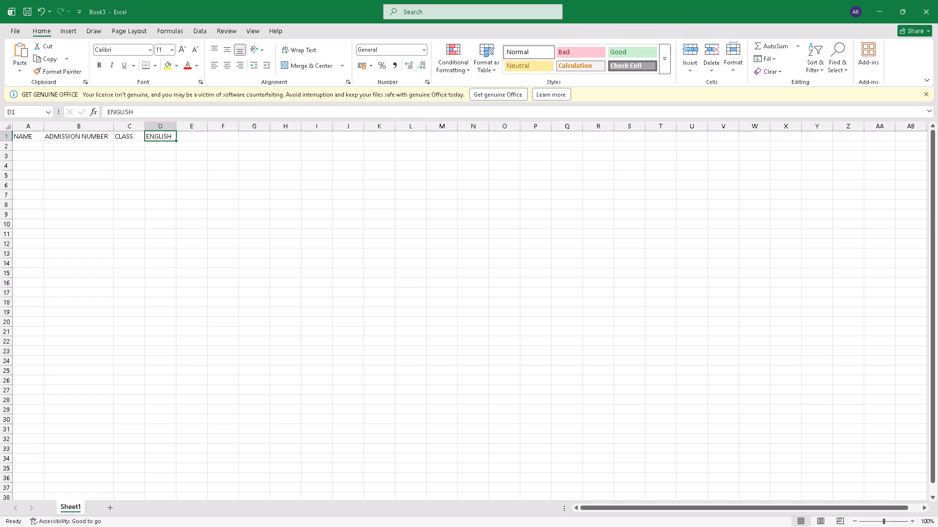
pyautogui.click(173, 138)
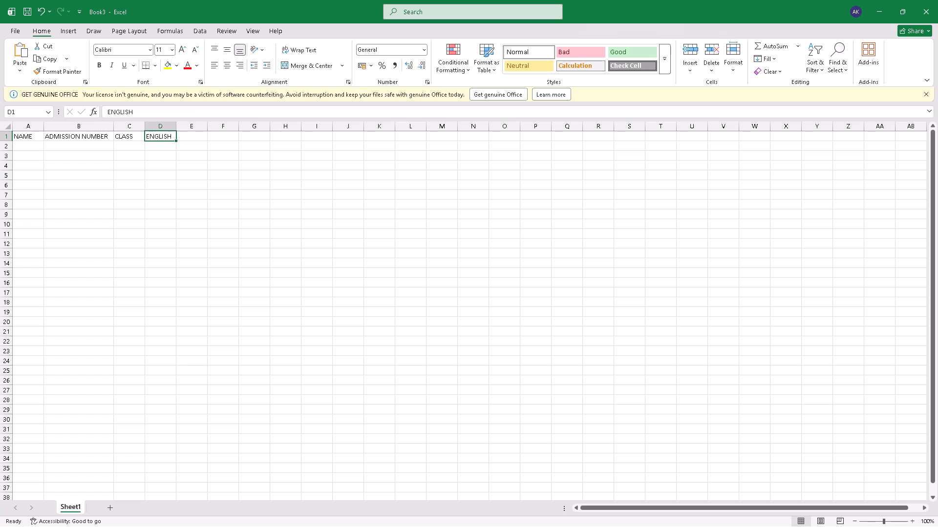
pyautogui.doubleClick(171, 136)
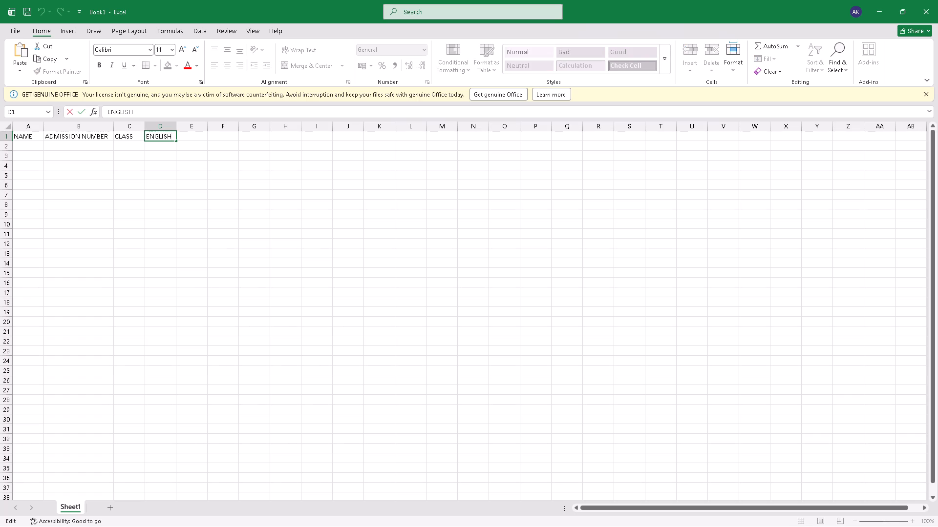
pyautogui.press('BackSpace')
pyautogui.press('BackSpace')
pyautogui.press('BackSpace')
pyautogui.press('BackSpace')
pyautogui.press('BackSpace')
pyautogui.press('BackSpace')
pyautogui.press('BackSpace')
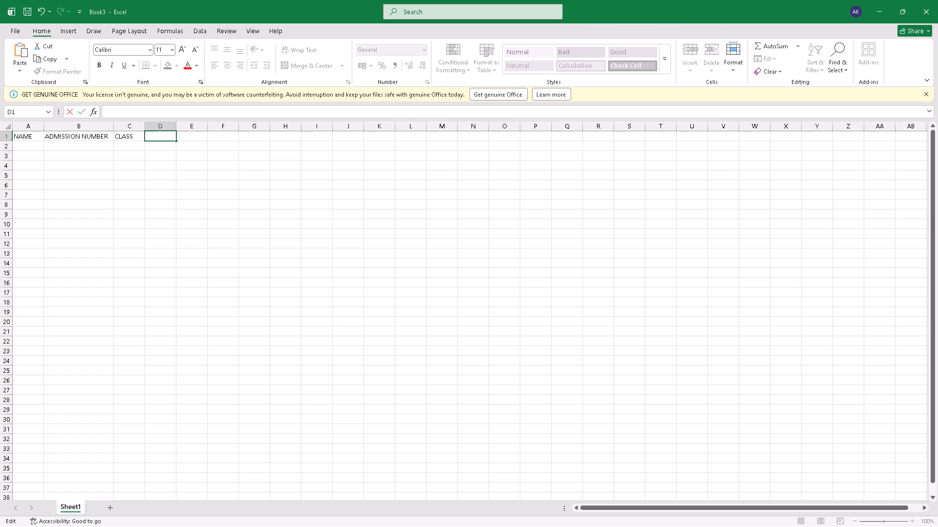
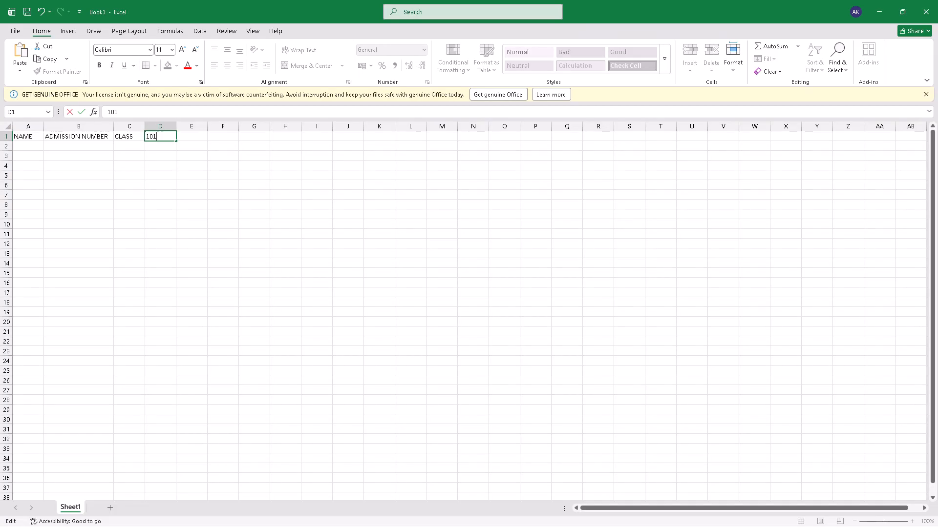
# Complete the column heading in cell D1 so it reads 101/1.
pyautogui.press('/')
pyautogui.press('1')
pyautogui.press('Right')
pyautogui.press('Right')
pyautogui.press('Right')
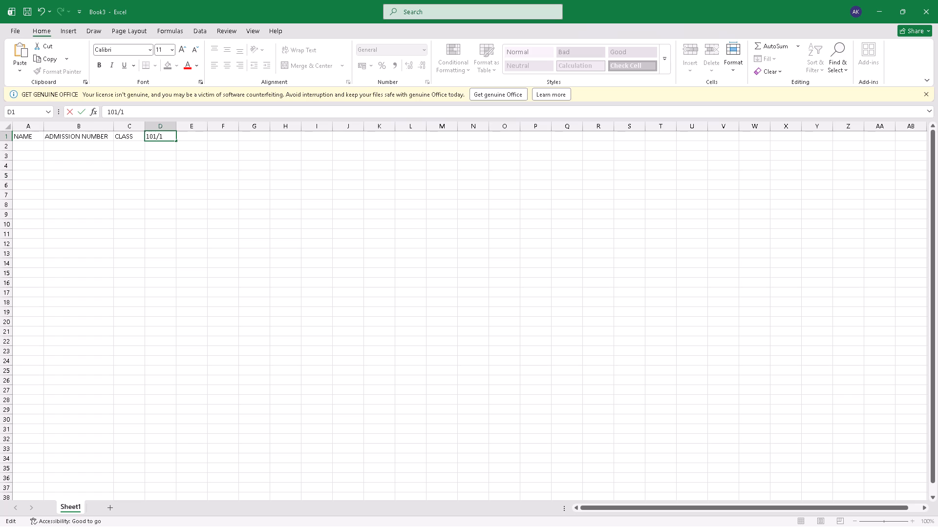
# Enter the column headings 101/2 in cell E1 and 101/3 in cell F1.
pyautogui.click(186, 136)
pyautogui.write('101')
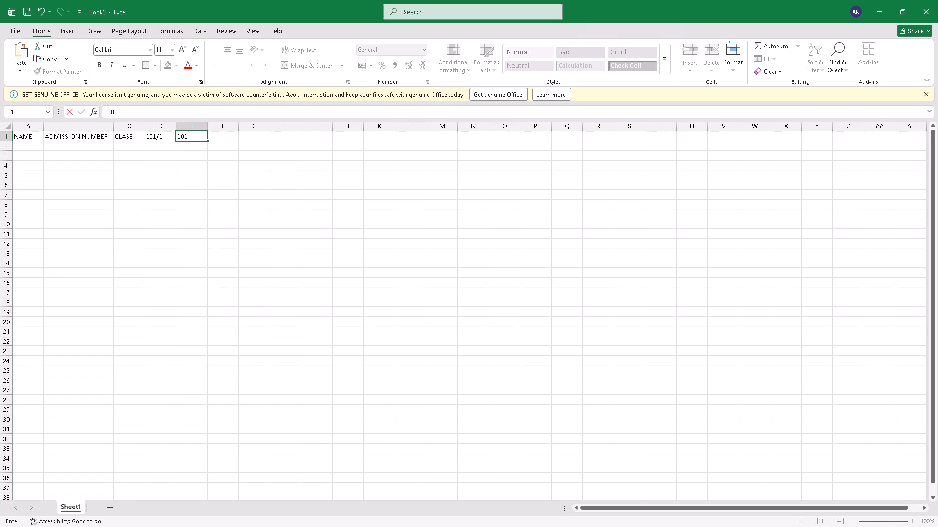
pyautogui.press('/')
pyautogui.press('2')
pyautogui.press('Right')
pyautogui.press('1')
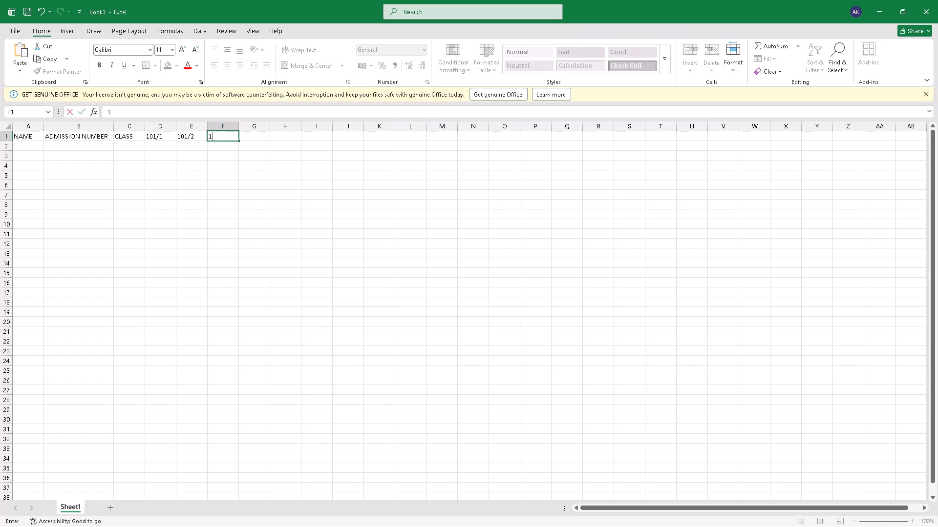
pyautogui.write('01')
pyautogui.press('/')
pyautogui.press('3')
pyautogui.press('Right')
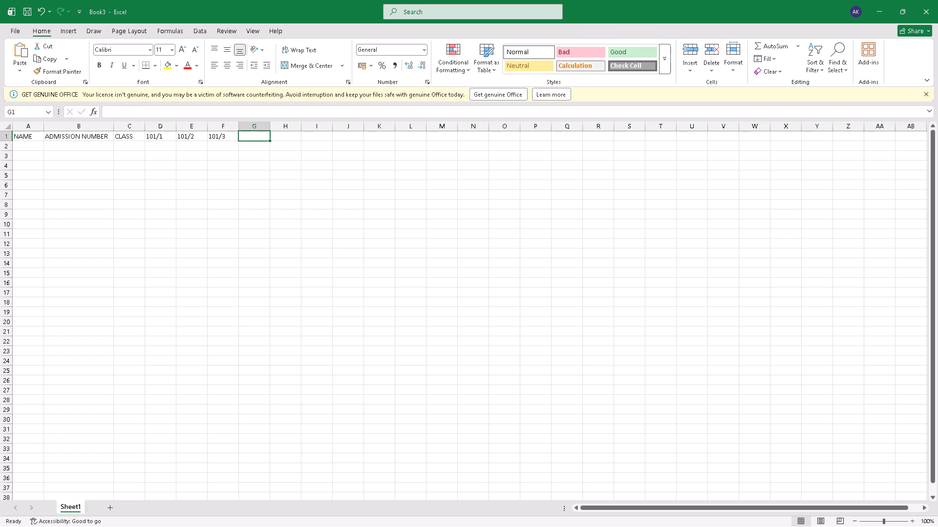
# Enter the column headings 102/1, 102/2 and 102/3 in cells G1 to I1.
pyautogui.press('1')
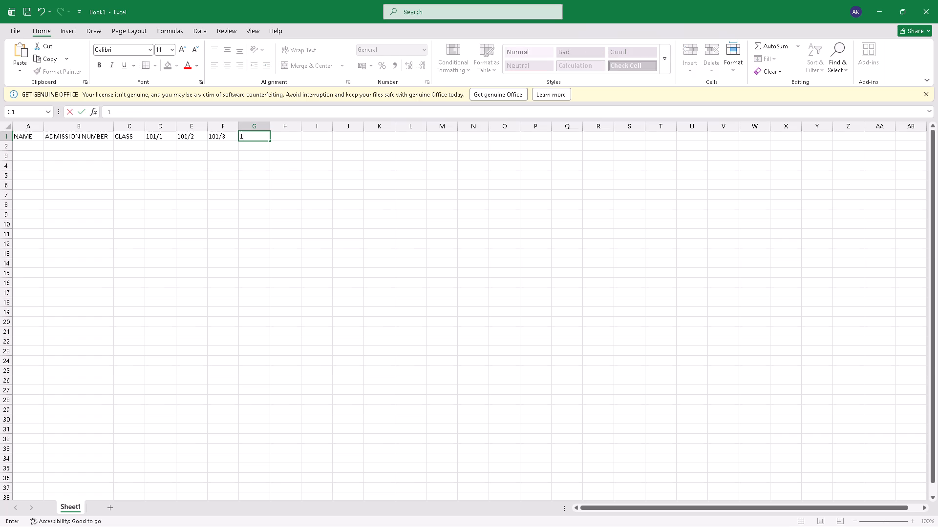
pyautogui.write('02')
pyautogui.press('/')
pyautogui.press('1')
pyautogui.press('Right')
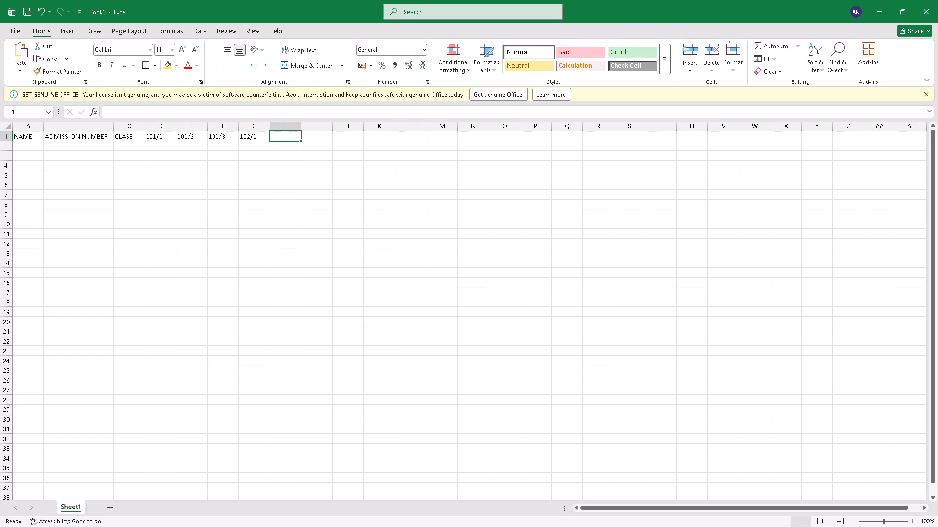
pyautogui.write('101')
pyautogui.press('BackSpace')
pyautogui.press('2')
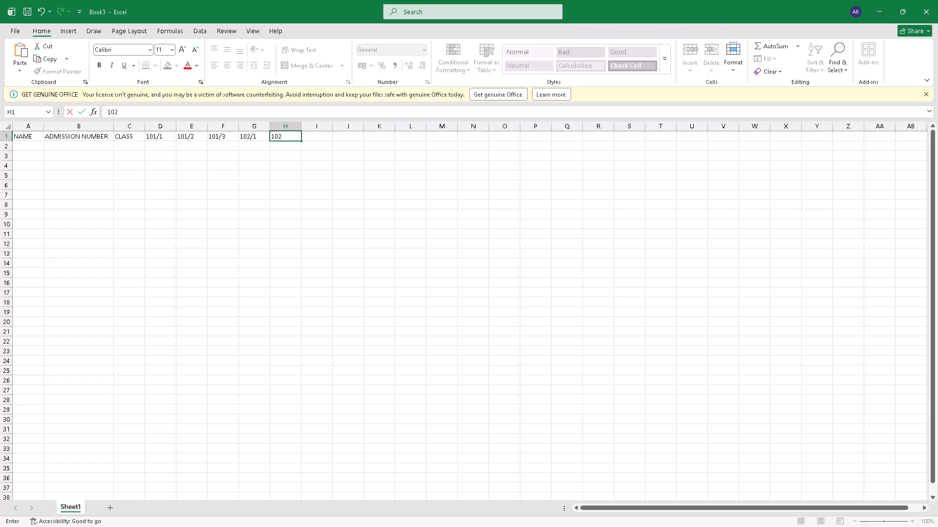
pyautogui.write('/2')
pyautogui.press('Right')
pyautogui.write('10')
pyautogui.press('2')
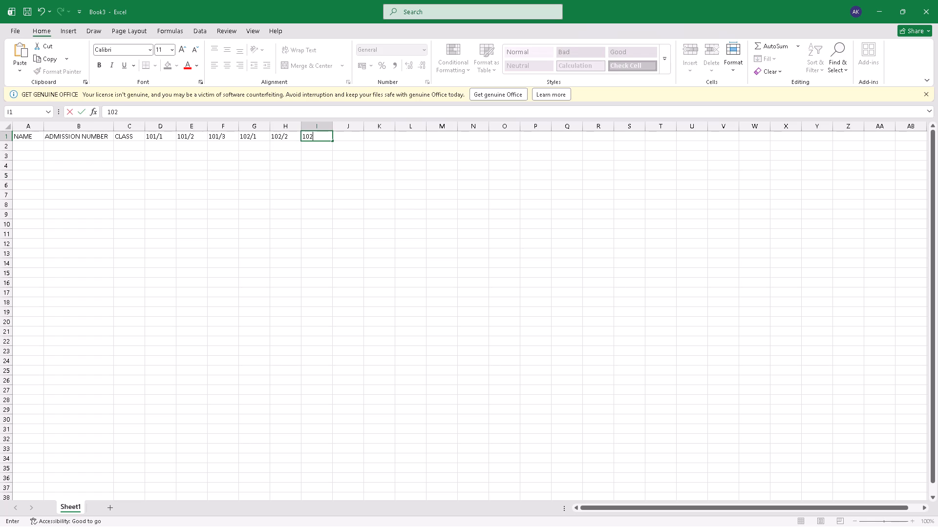
pyautogui.write('/3')
pyautogui.press('Right')
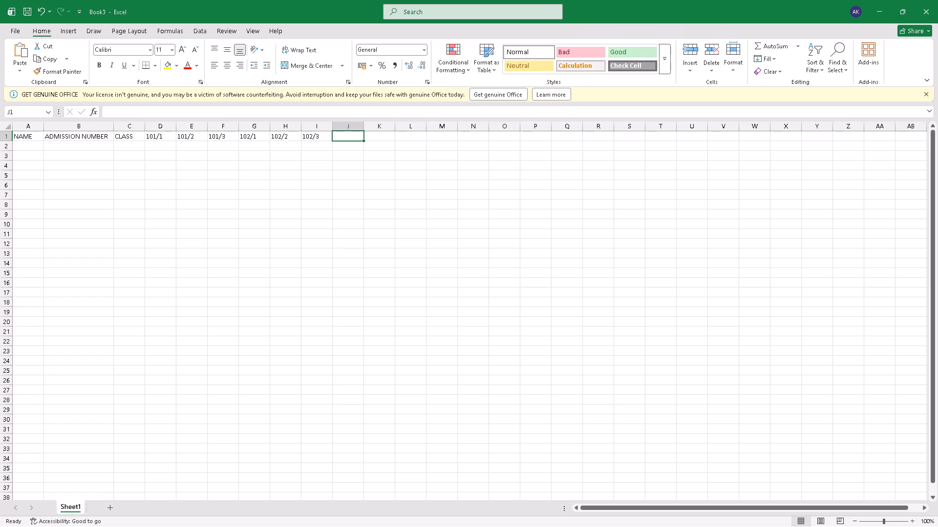
# Enter the column headings 121/1A in cell J1 and 121/2A in cell K1.
pyautogui.write('121')
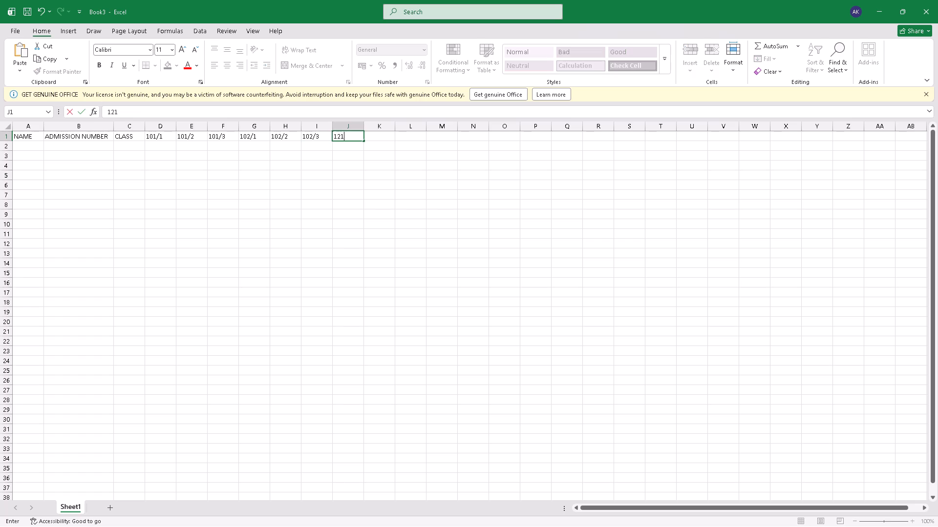
pyautogui.press('/')
pyautogui.press('1')
pyautogui.press('a')
pyautogui.press('Right')
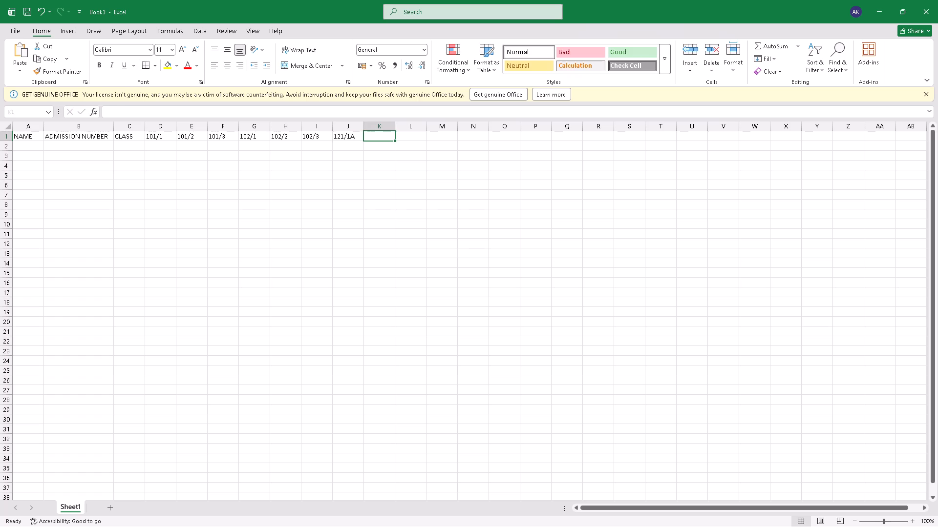
pyautogui.write('121')
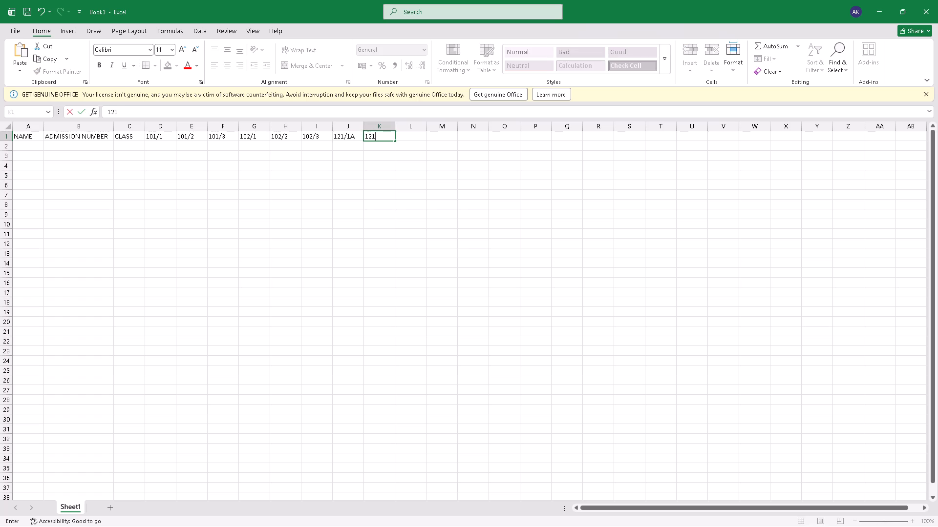
pyautogui.press('/')
pyautogui.press('2')
pyautogui.press('a')
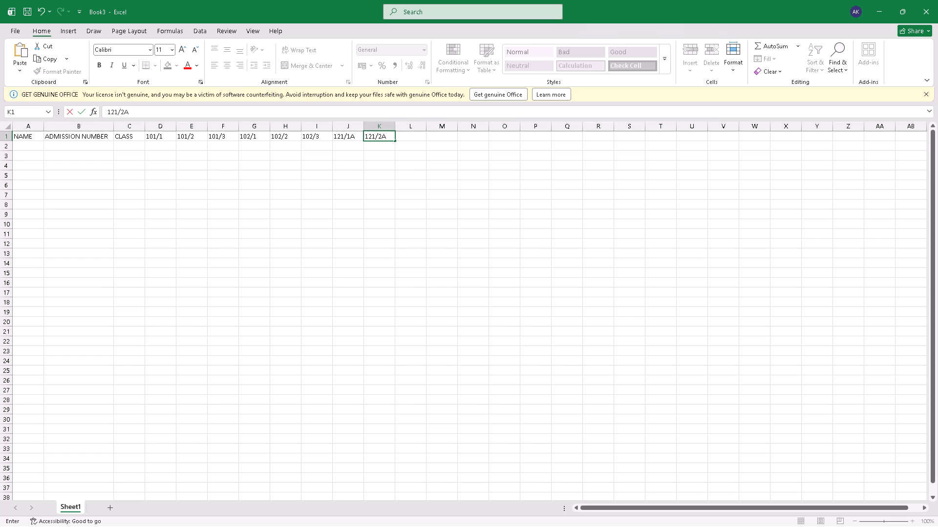
pyautogui.press('Right')
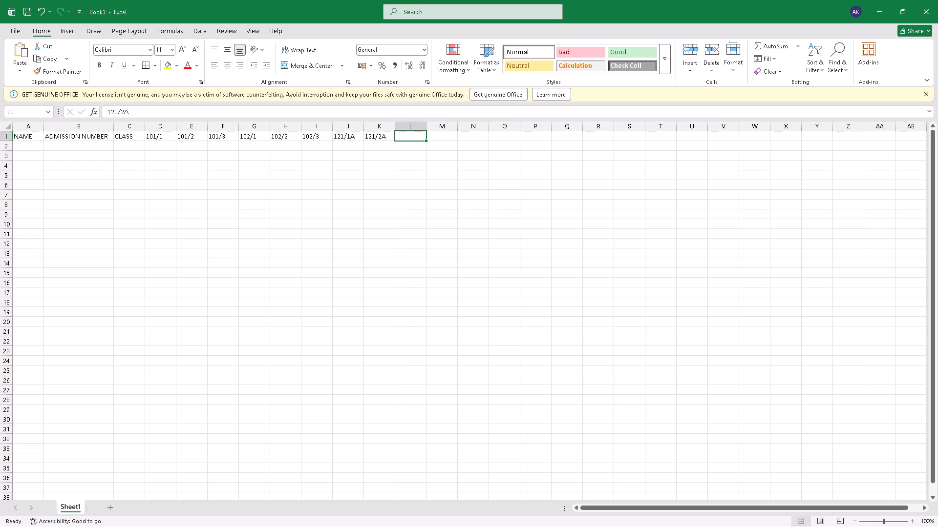
# Enter 23 in cell L1.
pyautogui.write('23')
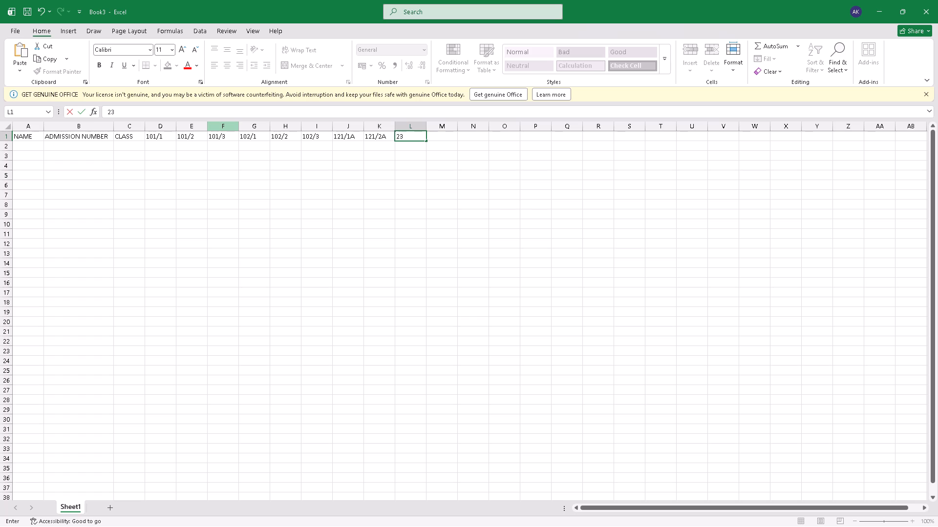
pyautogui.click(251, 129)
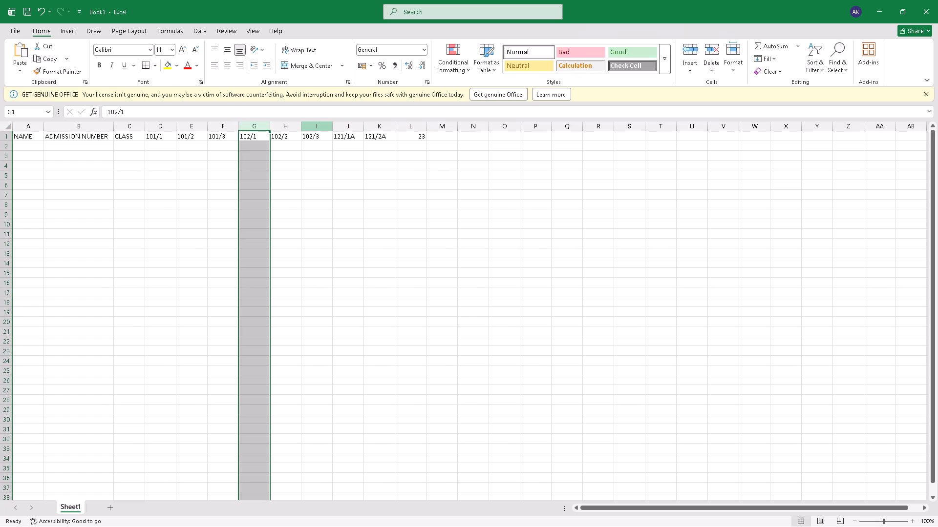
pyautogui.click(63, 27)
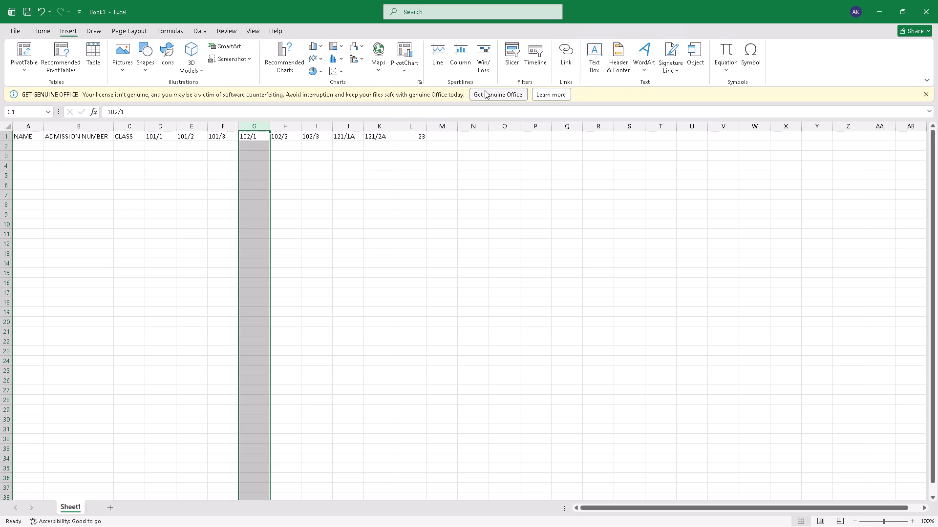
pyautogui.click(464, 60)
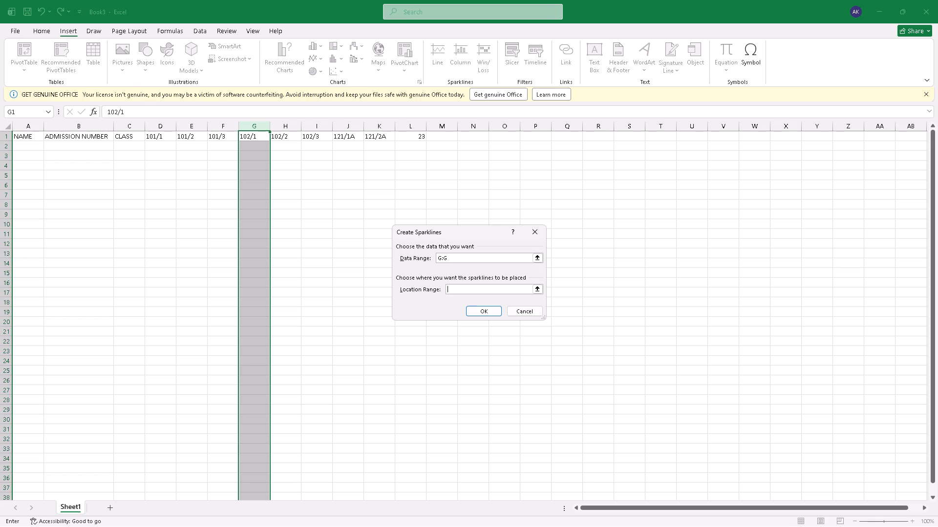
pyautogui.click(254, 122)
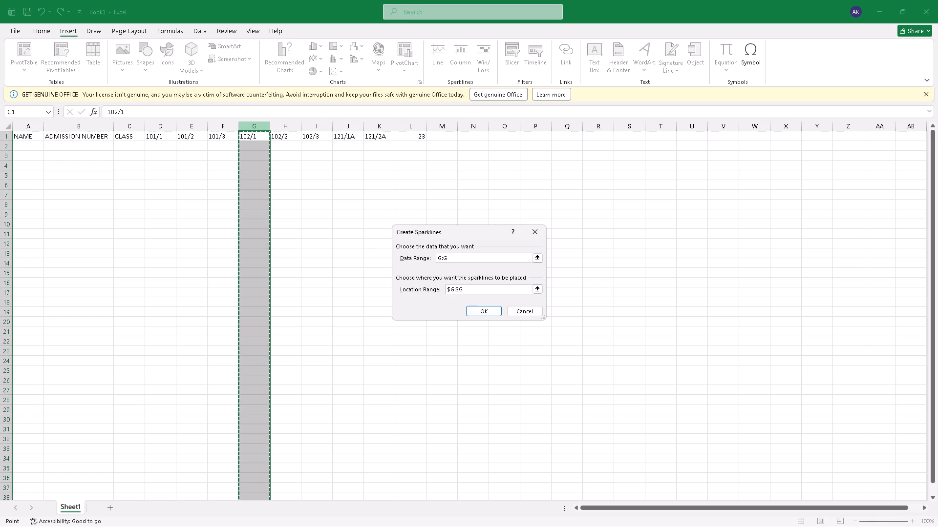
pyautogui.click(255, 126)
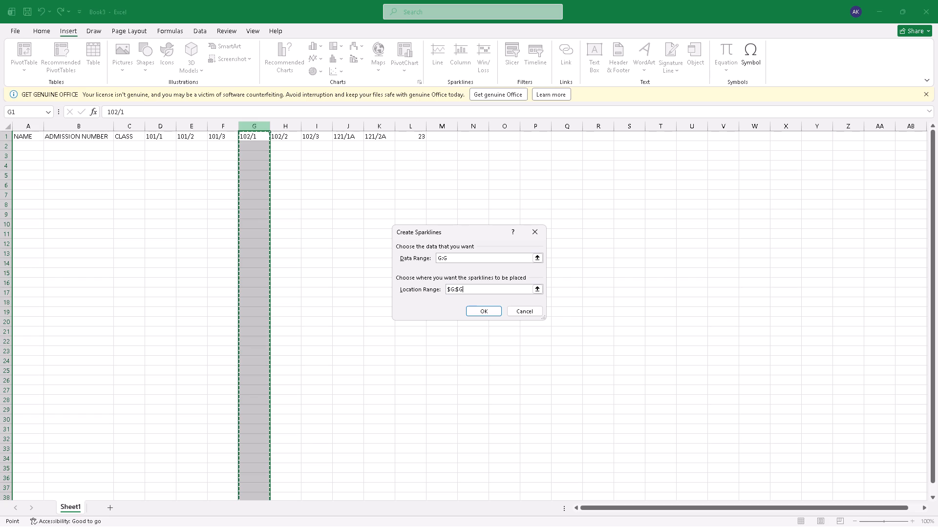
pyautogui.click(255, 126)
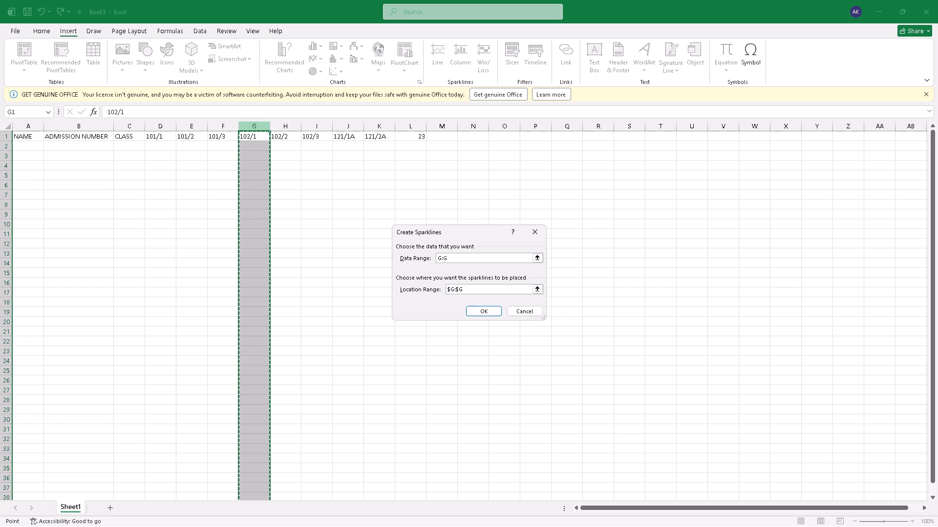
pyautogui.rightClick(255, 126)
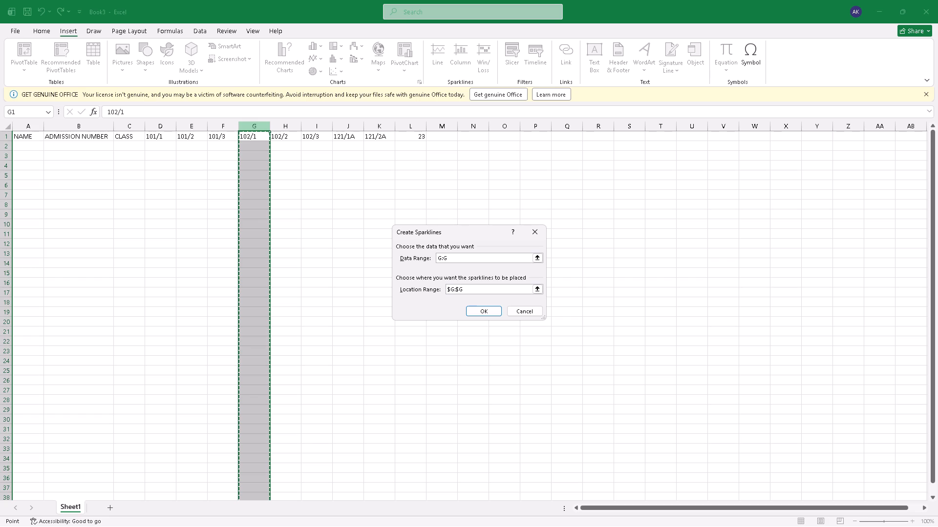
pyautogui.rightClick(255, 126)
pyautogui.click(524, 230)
# Insert a new sheet column before the 102/1 column and enter the heading ENGLISH in cell G1.
pyautogui.click(259, 127)
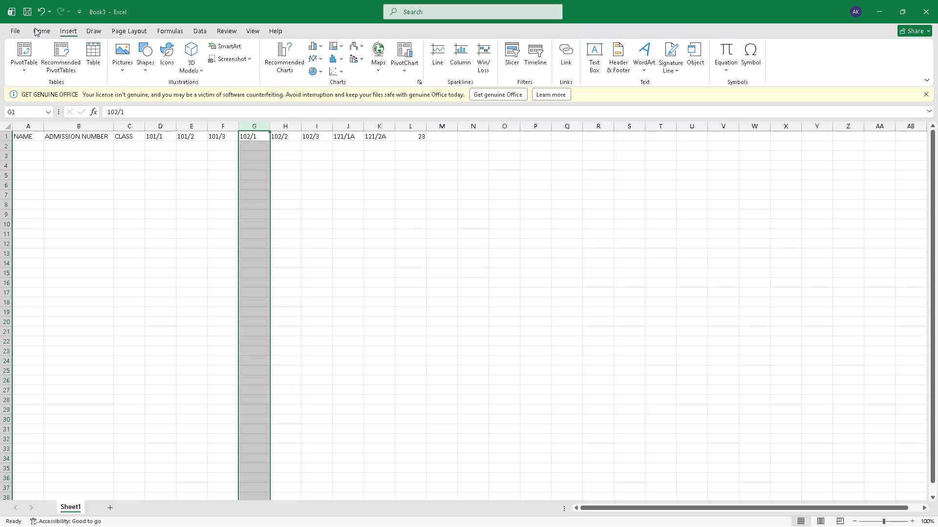
pyautogui.click(36, 28)
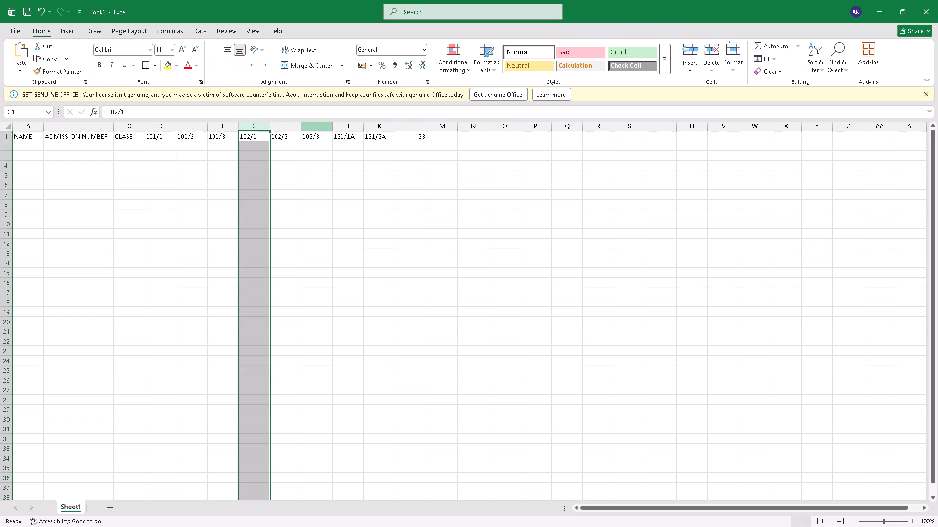
pyautogui.click(695, 71)
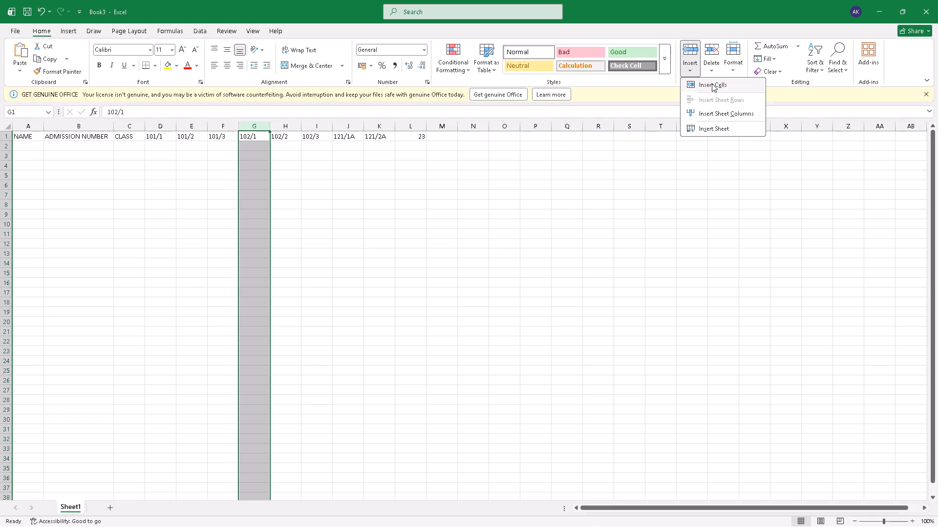
pyautogui.click(723, 112)
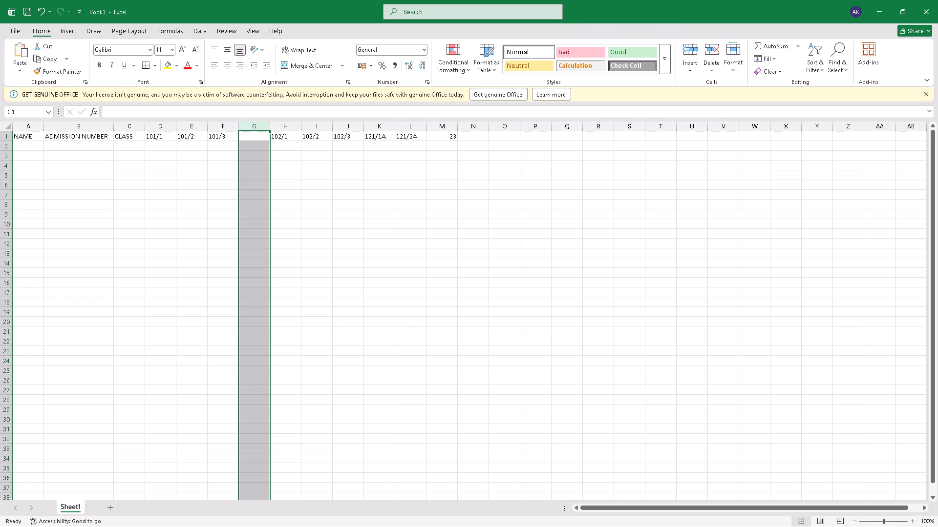
pyautogui.click(258, 138)
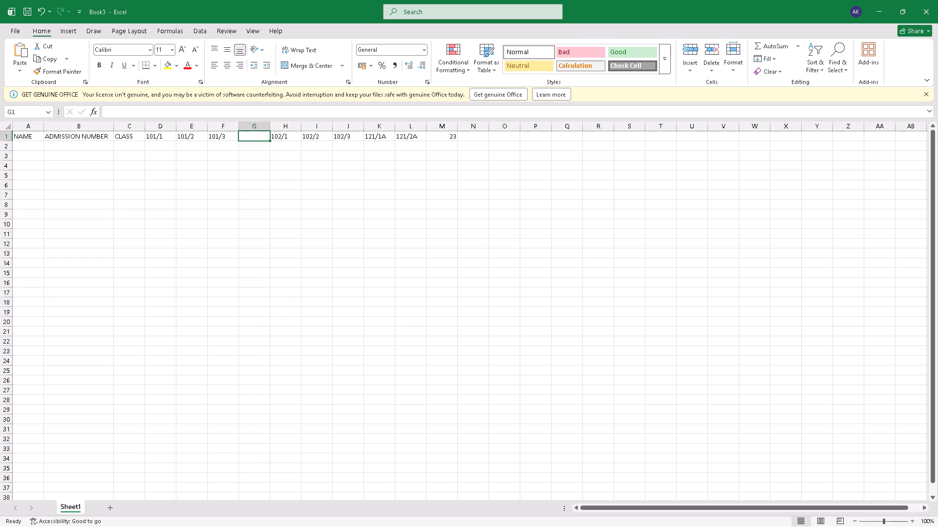
pyautogui.press('e')
pyautogui.write('NG')
pyautogui.write('LISH')
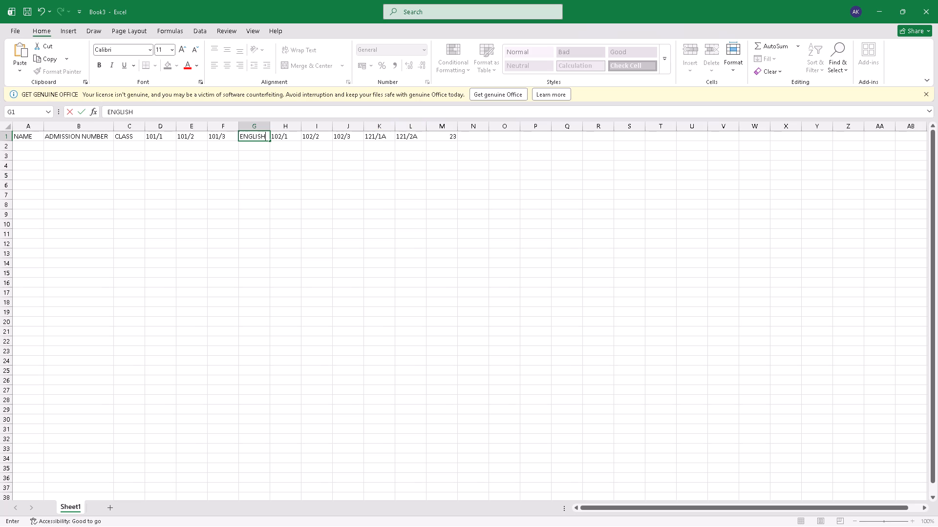
# Insert a new sheet column before the 121/1A column and enter the heading KISWAHILI in cell K1.
pyautogui.click(373, 127)
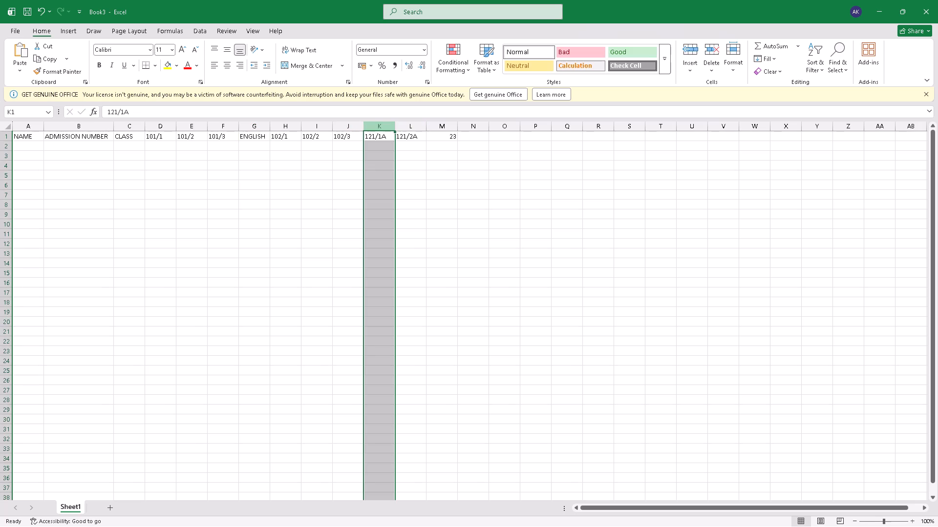
pyautogui.click(688, 73)
pyautogui.click(715, 112)
pyautogui.click(382, 135)
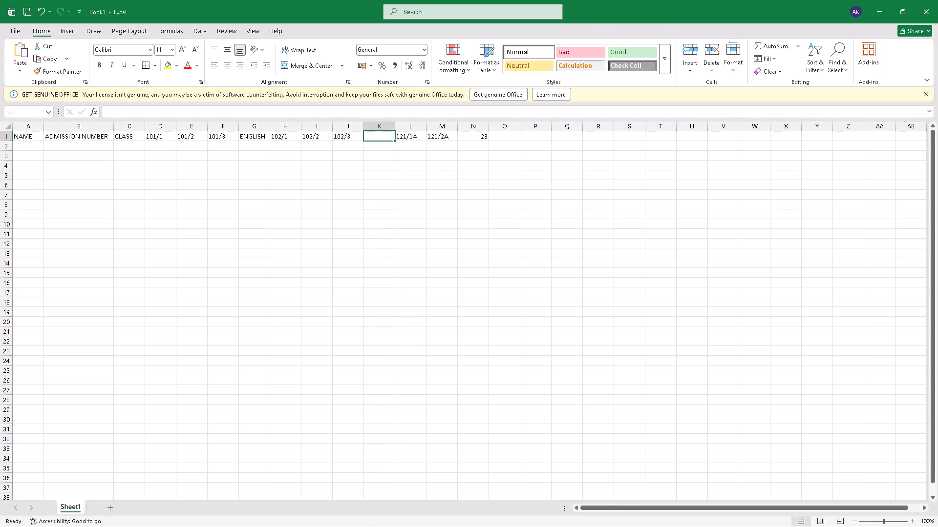
pyautogui.write('KISWA')
pyautogui.write('HILI')
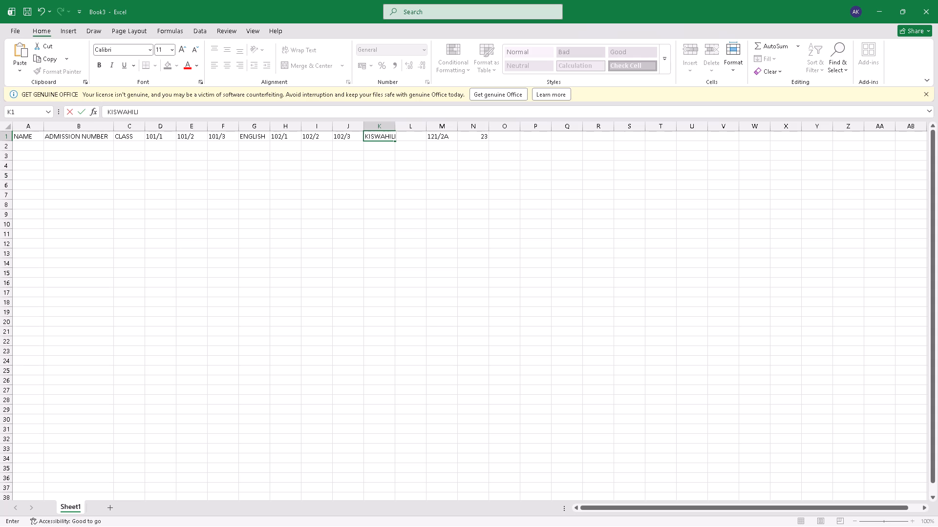
pyautogui.click(410, 151)
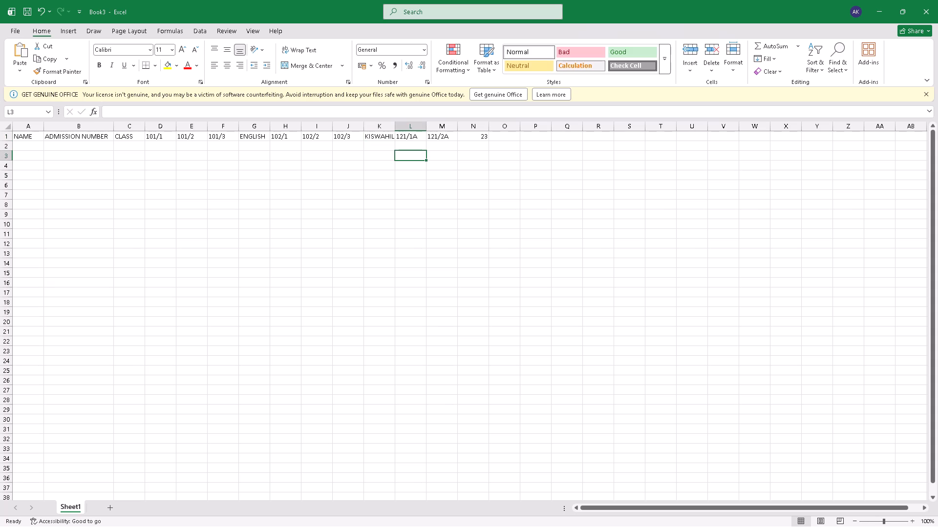
# Widen column K just enough to fit the KISWAHILI heading.
pyautogui.moveTo(396, 127); pyautogui.dragTo(416, 127)
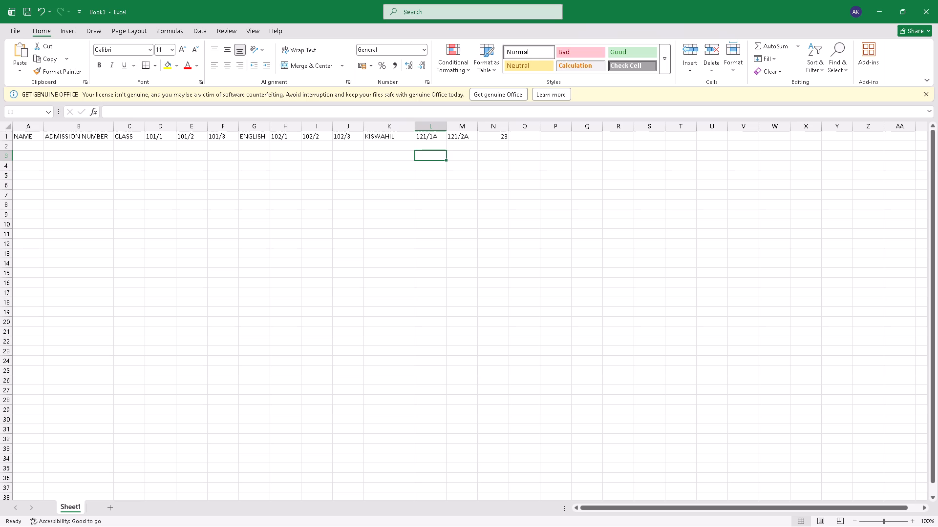
pyautogui.moveTo(419, 130); pyautogui.dragTo(412, 131)
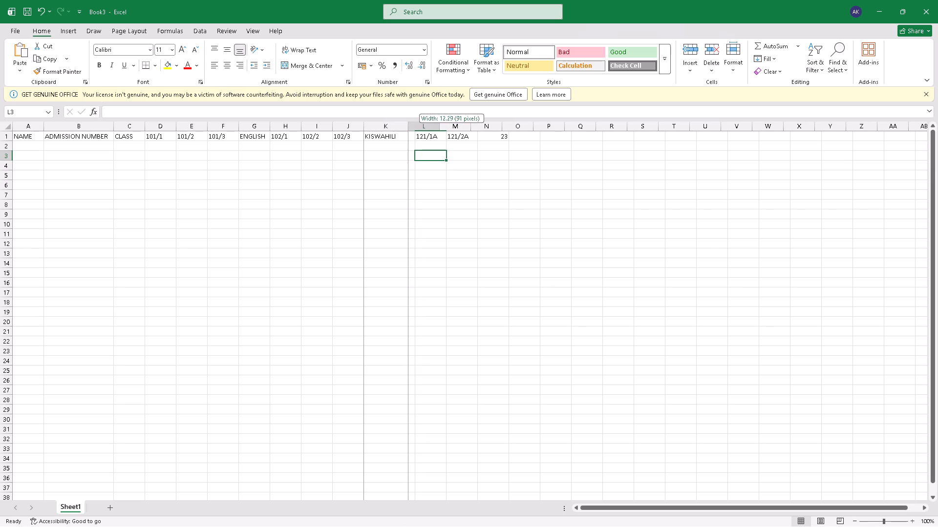
pyautogui.moveTo(412, 131); pyautogui.dragTo(405, 131)
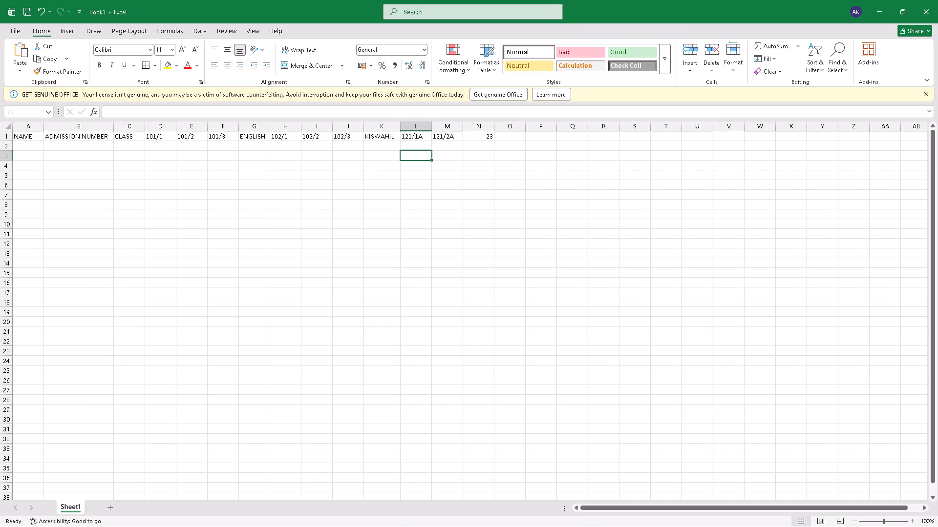
# Replace the content of cell N1 with the heading MATHEMATICS.
pyautogui.doubleClick(478, 129)
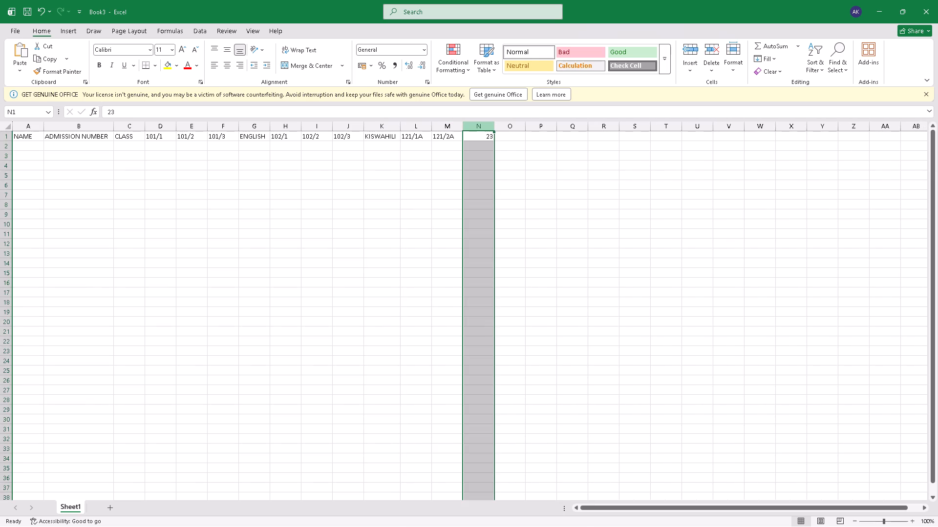
pyautogui.click(481, 139)
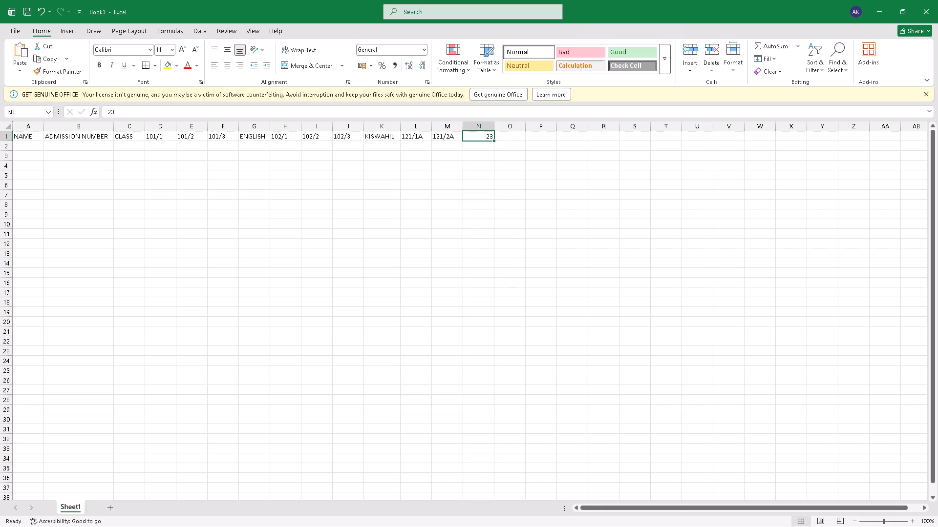
pyautogui.press('m')
pyautogui.press('a')
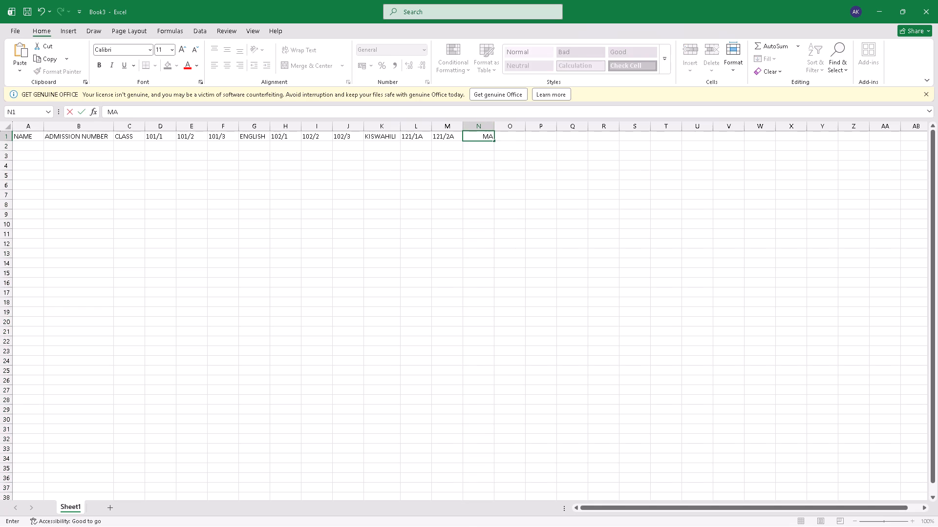
pyautogui.write('THE')
pyautogui.write('MA')
pyautogui.write('TIS')
pyautogui.press('BackSpace')
pyautogui.write('CS')
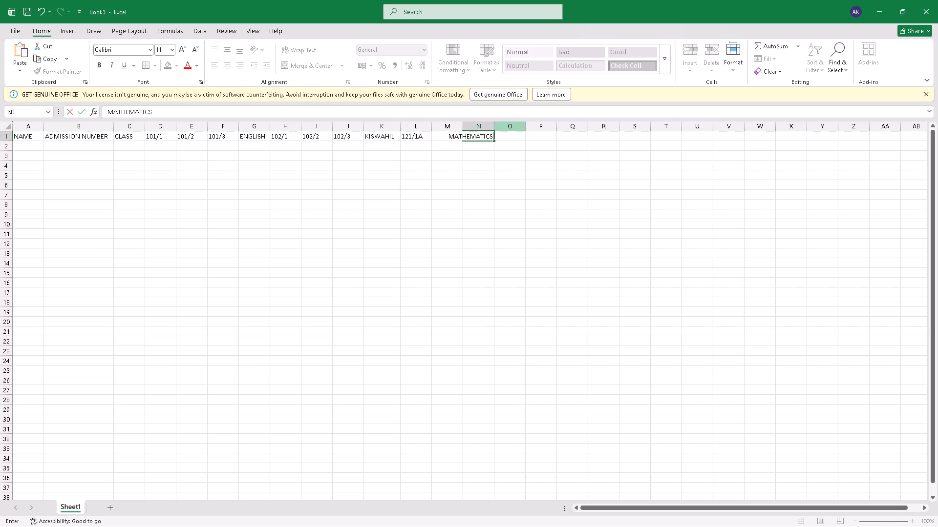
pyautogui.click(508, 145)
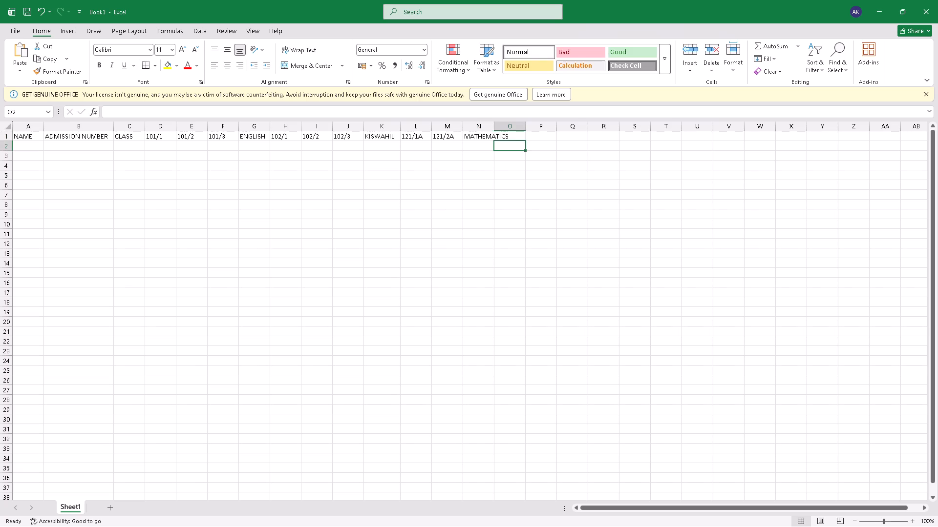
# Widen column N to fit the MATHEMATICS heading.
pyautogui.moveTo(499, 125); pyautogui.dragTo(514, 123)
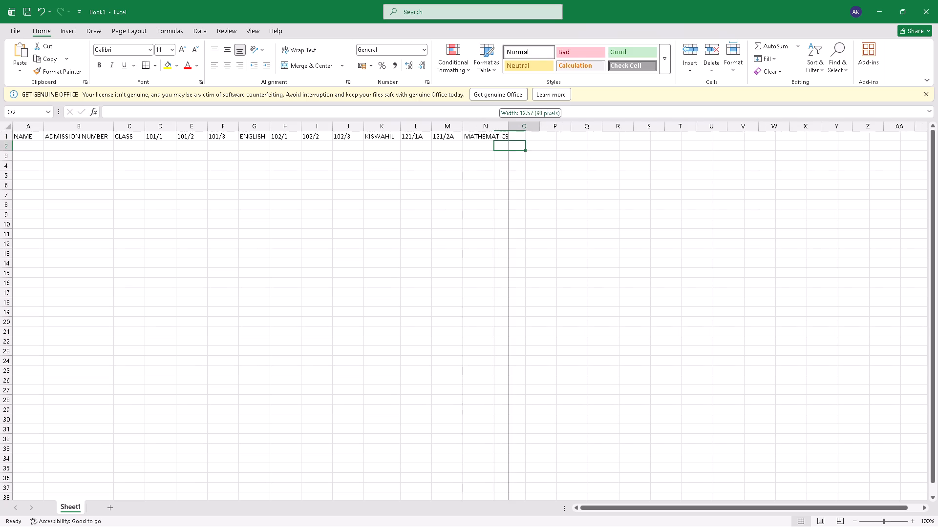
pyautogui.moveTo(514, 123); pyautogui.dragTo(517, 122)
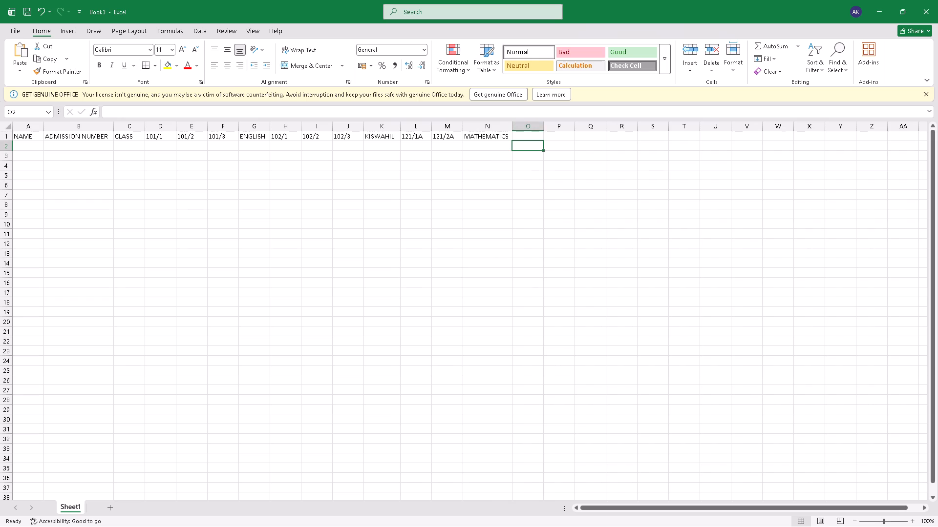
# Enter the column heading 231/1 in cell O1.
pyautogui.click(525, 135)
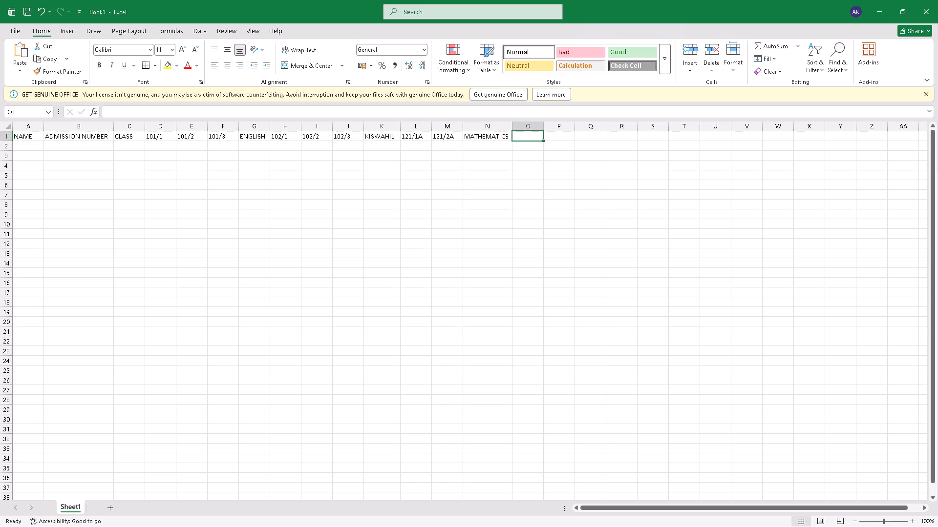
pyautogui.write('23')
pyautogui.press('1')
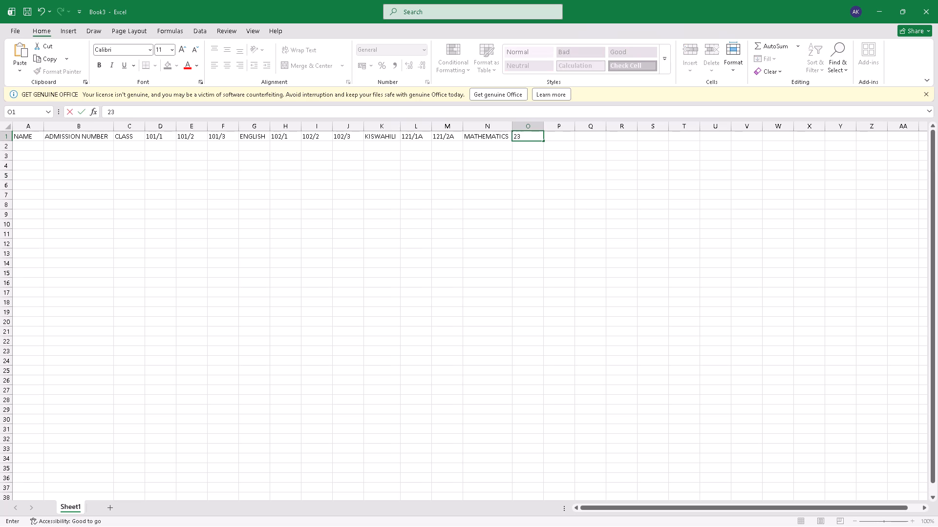
pyautogui.press('/')
pyautogui.press('1')
# Enter the paper code headings 231/2 in cell P1 and 231/3 in cell Q1.
pyautogui.press('Right')
pyautogui.press('1')
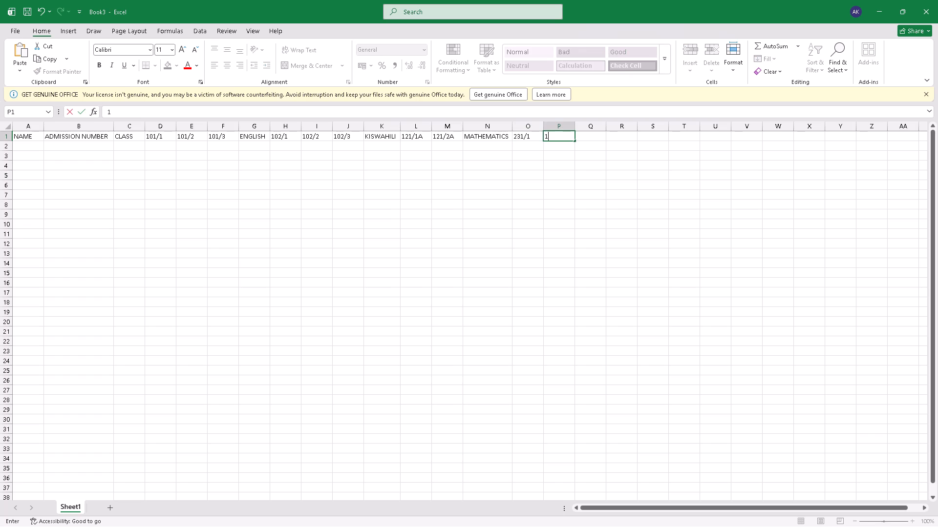
pyautogui.press('BackSpace')
pyautogui.write('21')
pyautogui.press('BackSpace')
pyautogui.write('31')
pyautogui.press('/')
pyautogui.press('2')
pyautogui.press('Right')
pyautogui.write('231')
pyautogui.write('/3')
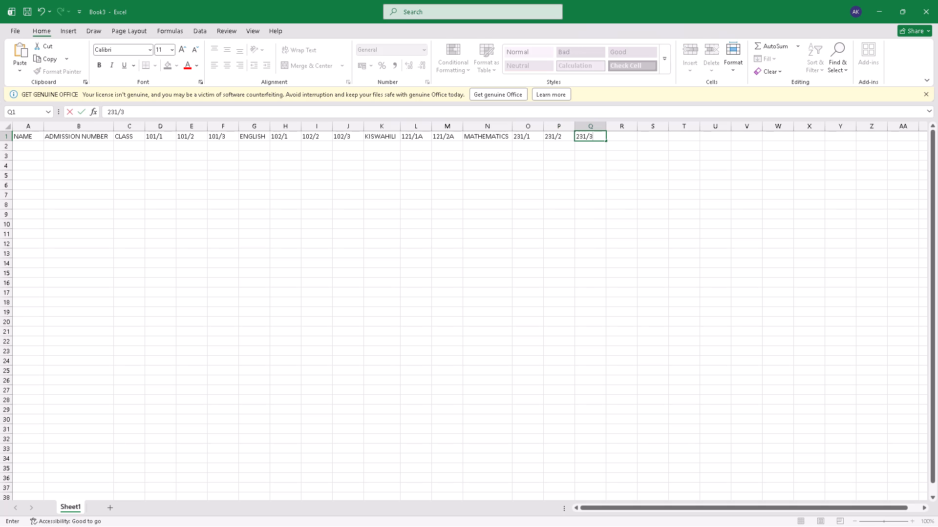
pyautogui.press('Right')
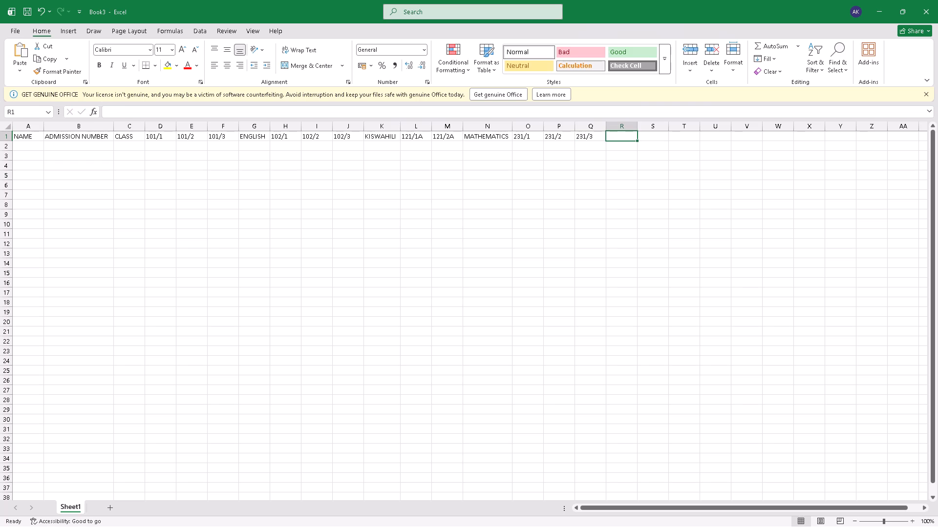
# Enter the subject heading BIOLOGY in cell R1.
pyautogui.write('BIO')
pyautogui.write('LOGY')
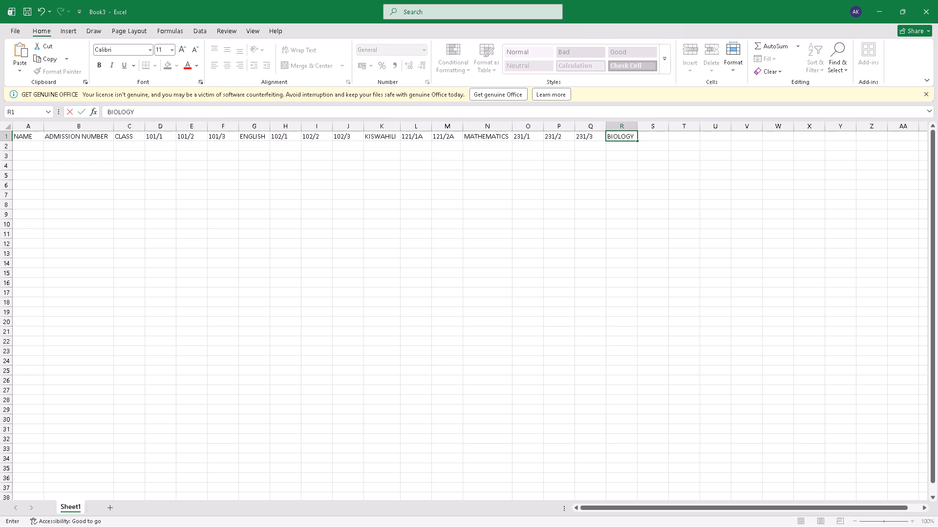
pyautogui.press('Right')
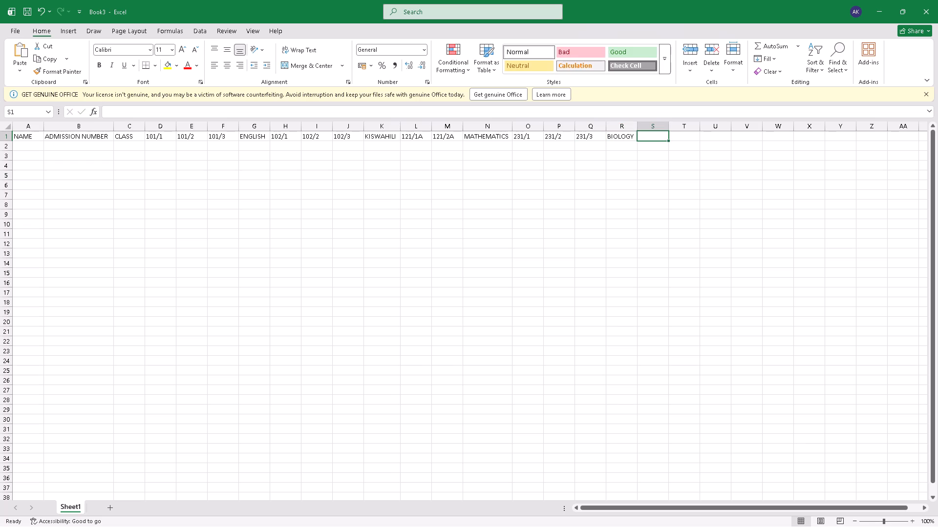
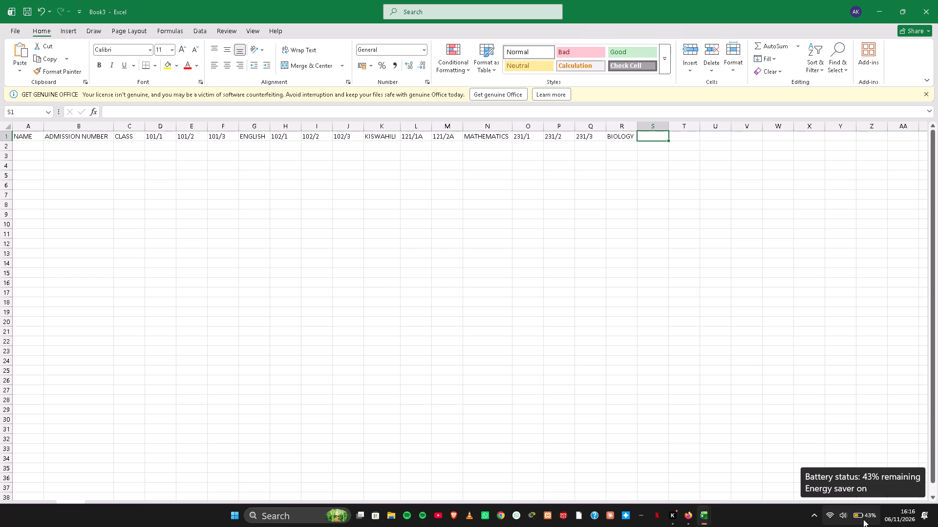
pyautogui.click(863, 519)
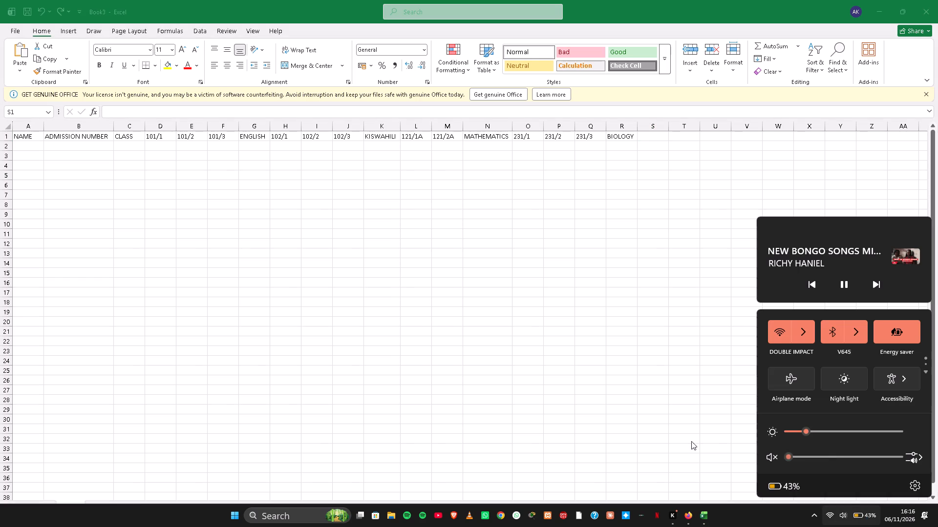
# Enter the paper code headings 232/1 in cell S1 and 232/2 in cell T1.
pyautogui.click(648, 134)
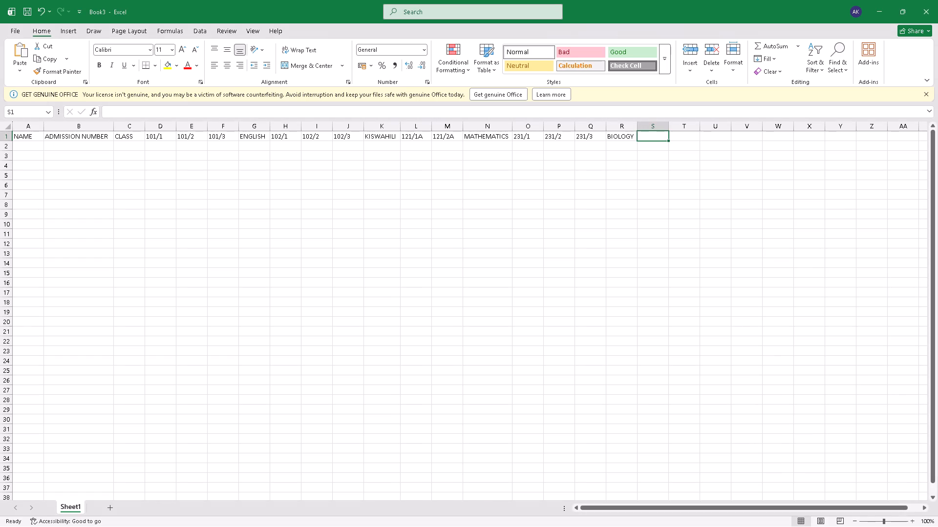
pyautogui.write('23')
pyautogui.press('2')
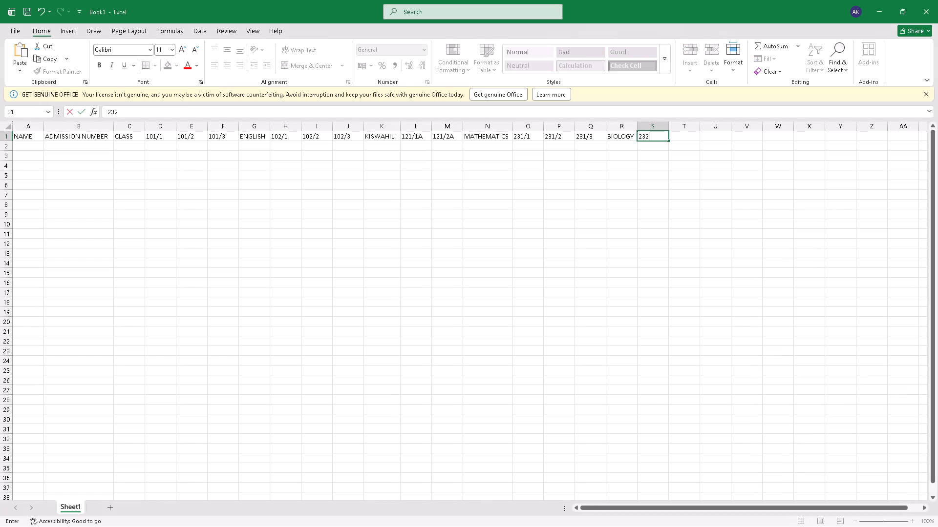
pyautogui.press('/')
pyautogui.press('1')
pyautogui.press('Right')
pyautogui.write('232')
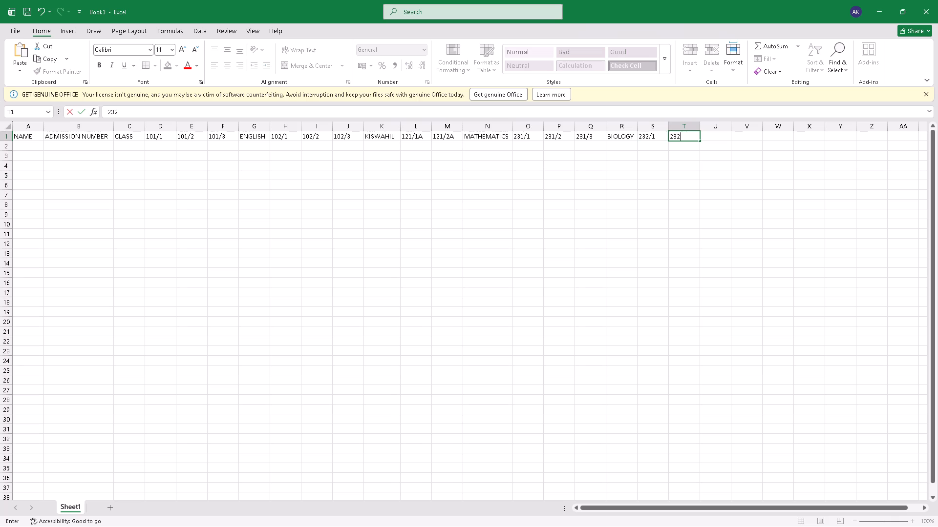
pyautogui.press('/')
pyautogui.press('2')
# Complete the physics headings in row 1 with paper code 232/3 in cell U1 and subject PHYSICS in cell V1.
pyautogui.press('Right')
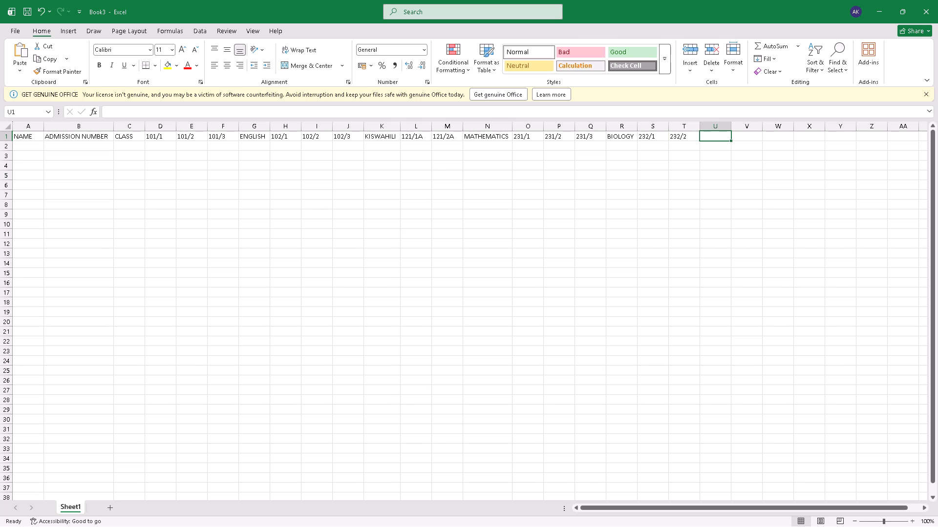
pyautogui.write('232')
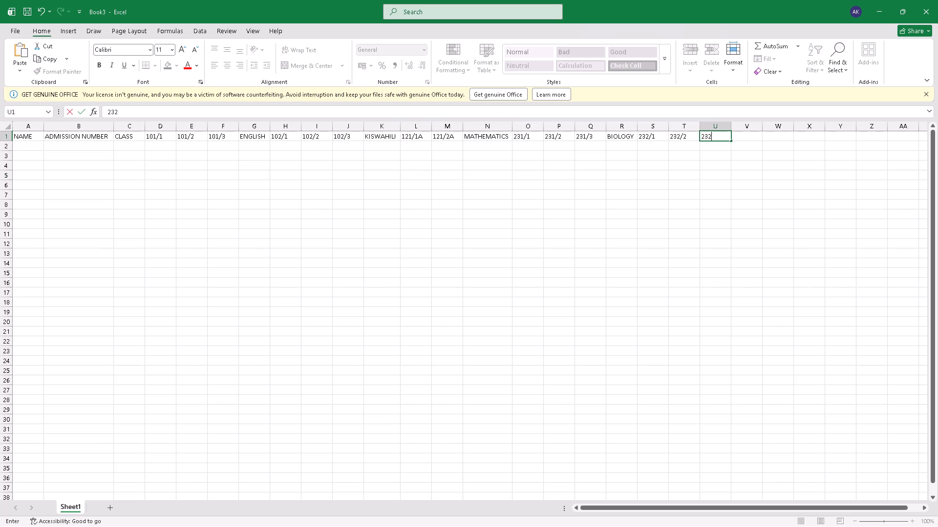
pyautogui.press('/')
pyautogui.press('3')
pyautogui.press('Right')
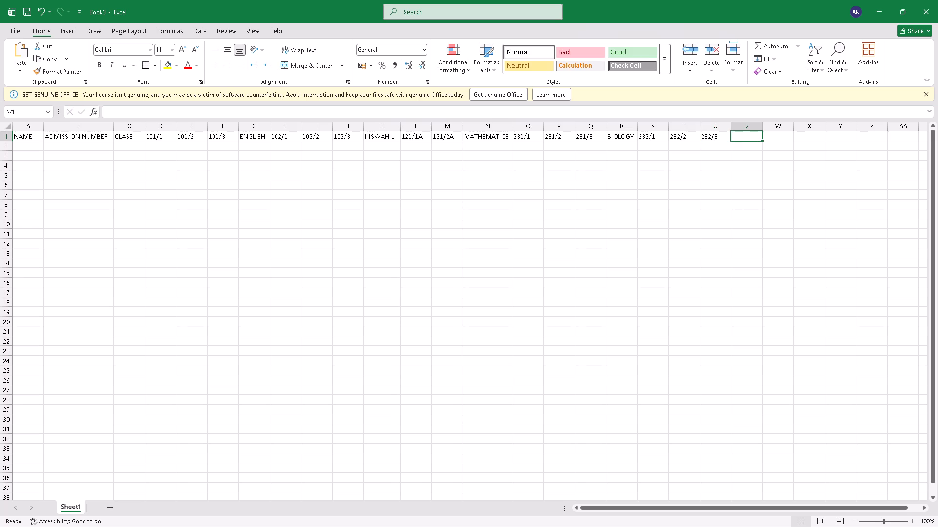
pyautogui.write('PHYSICS')
pyautogui.press('Right')
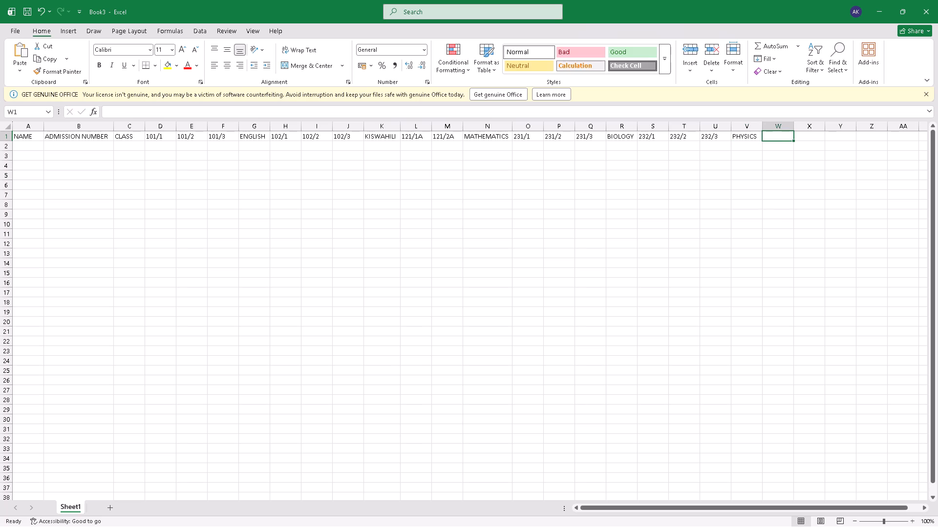
# Enter the paper code headings 233/1 in cell W1, 232/2 in cell X1 and 232/3 in cell Y1.
pyautogui.write('233')
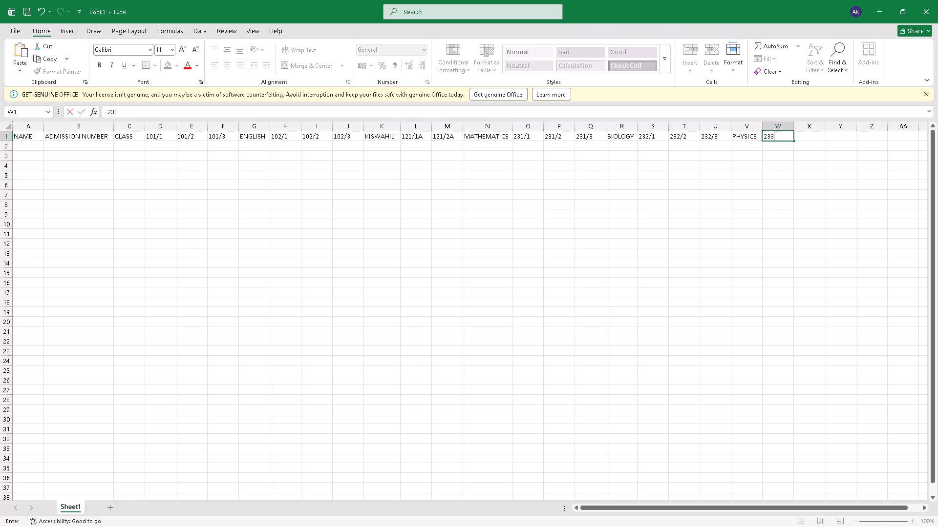
pyautogui.press('/')
pyautogui.press('1')
pyautogui.press('Right')
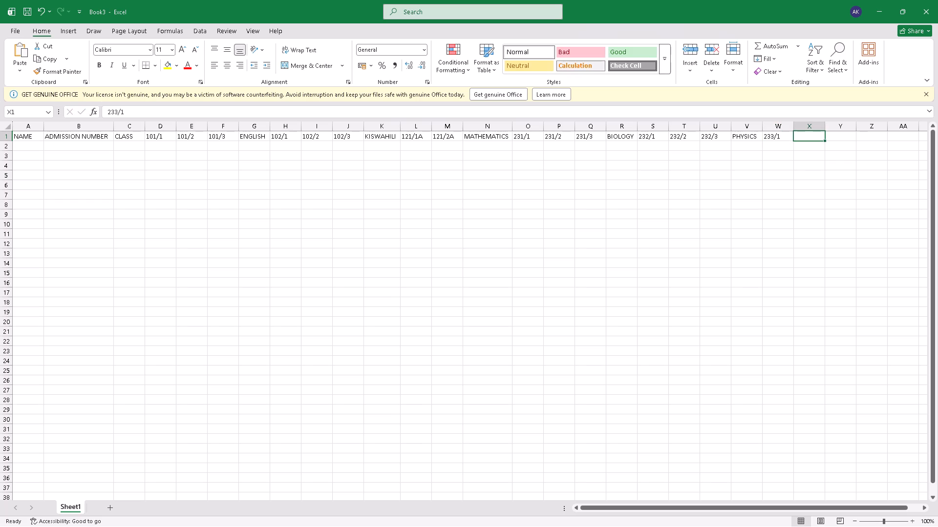
pyautogui.write('232')
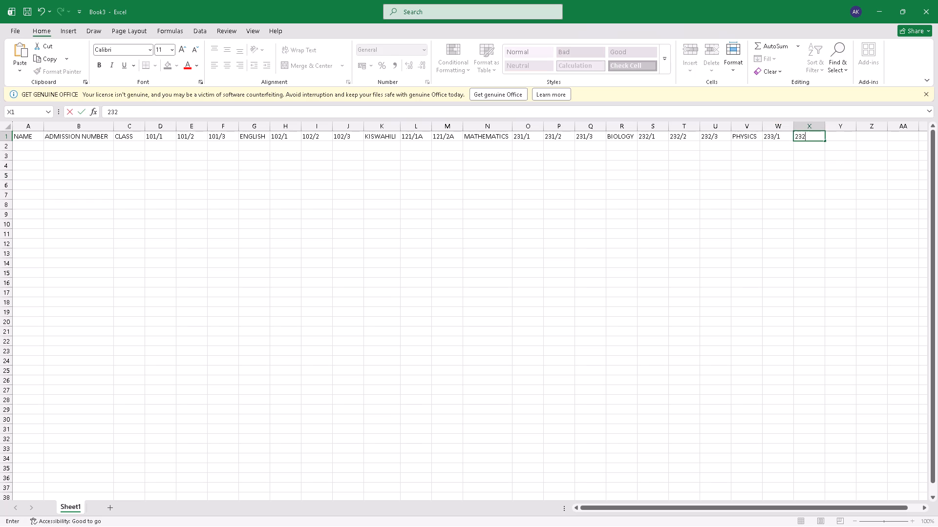
pyautogui.press('/')
pyautogui.press('2')
pyautogui.press('Right')
pyautogui.write('232')
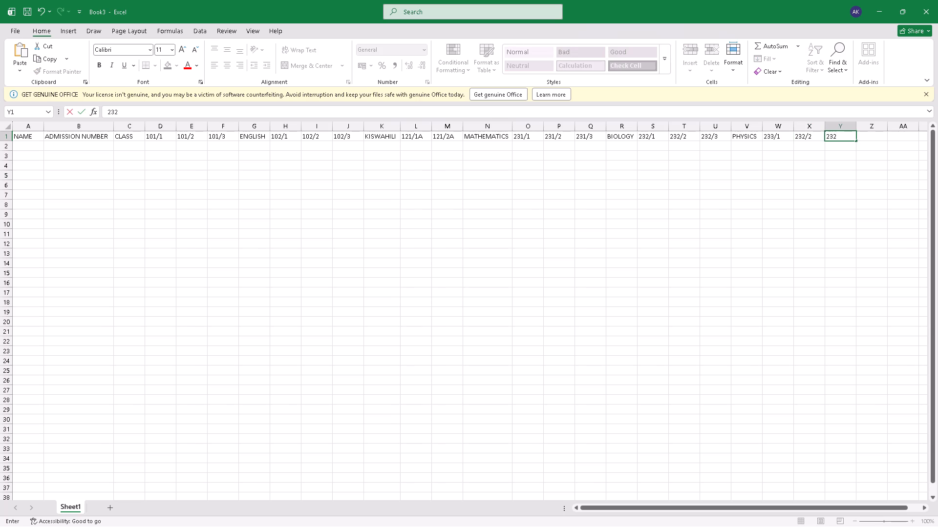
pyautogui.write('/3')
pyautogui.press('Right')
# Enter the subject heading CHEMISTRY in cell Z1 and widen column Z to fit it.
pyautogui.write('CH')
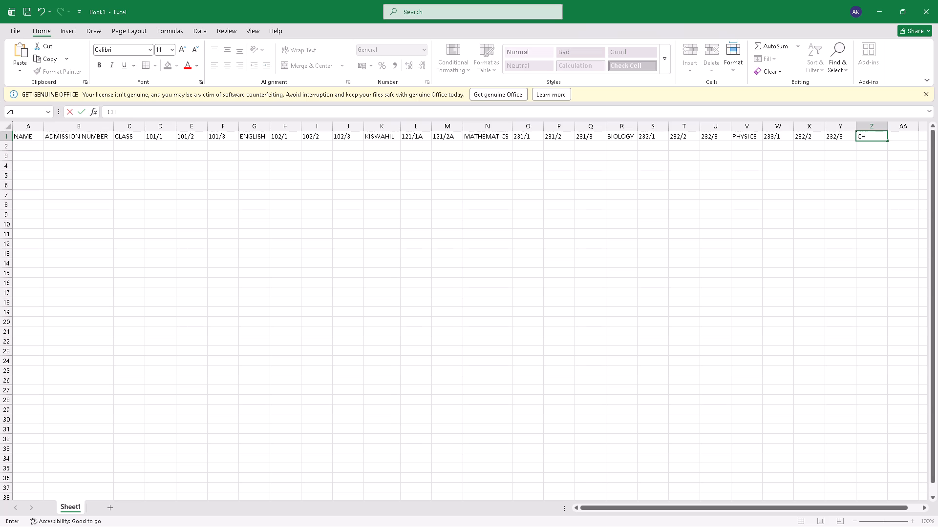
pyautogui.write('EMIS')
pyautogui.write('TRY')
pyautogui.press('Right')
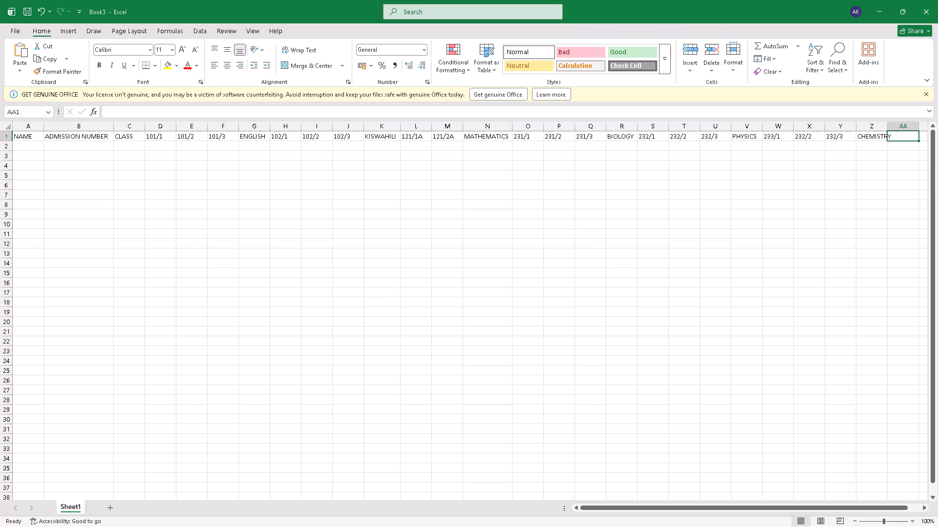
pyautogui.moveTo(890, 129); pyautogui.dragTo(896, 129)
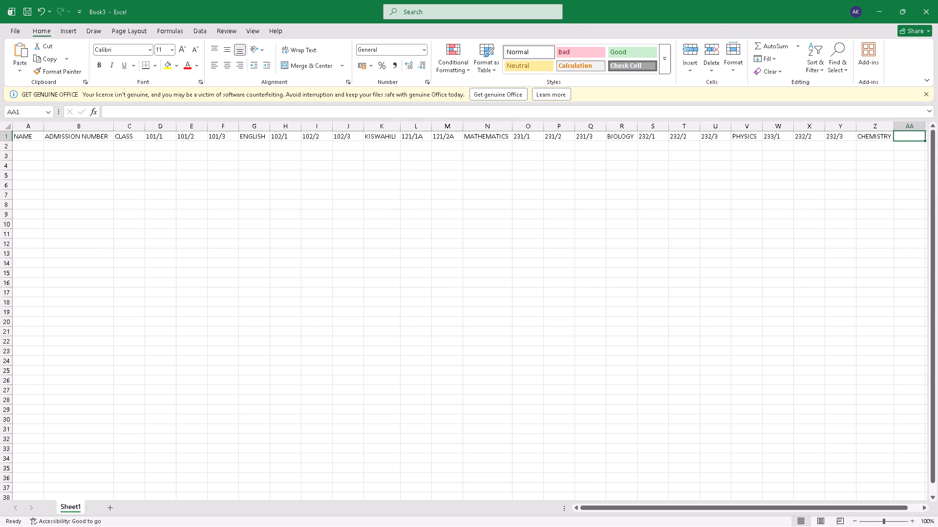
# Select cell AA1, the first empty heading cell after CHEMISTRY.
pyautogui.click(915, 136)
pyautogui.hscroll(-3, 915, 136)
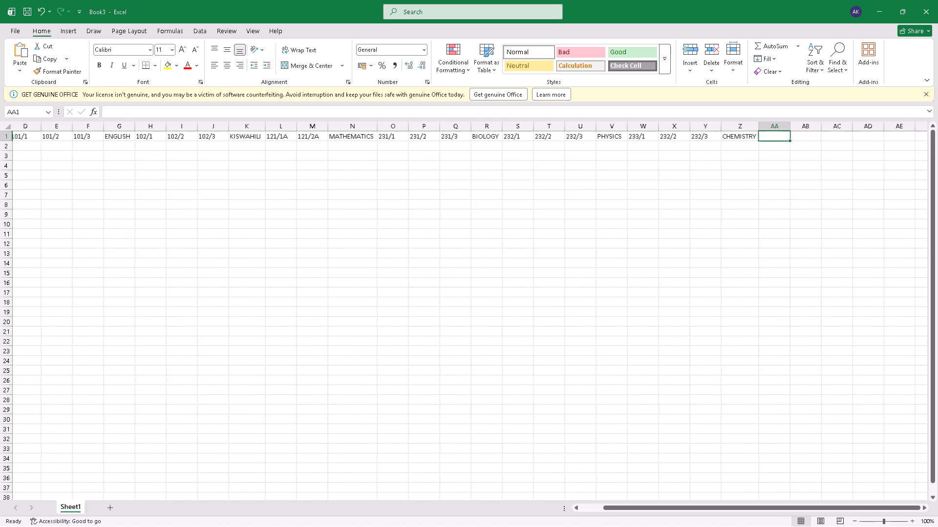
pyautogui.hscroll(-7, 915, 136)
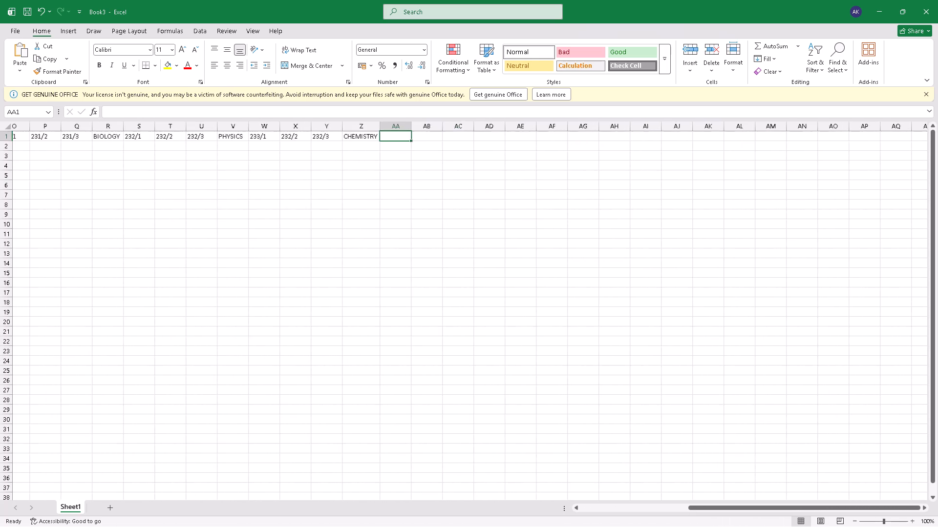
pyautogui.hscroll(-2, 915, 136)
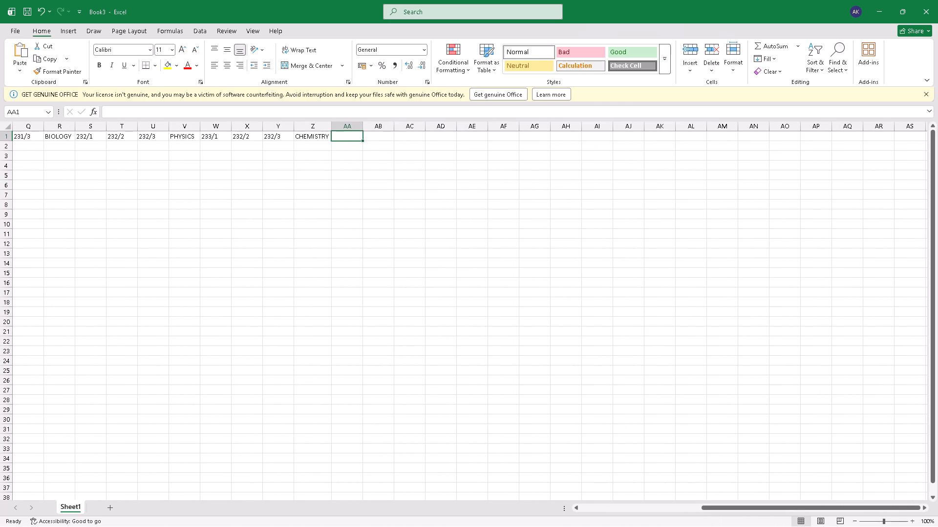
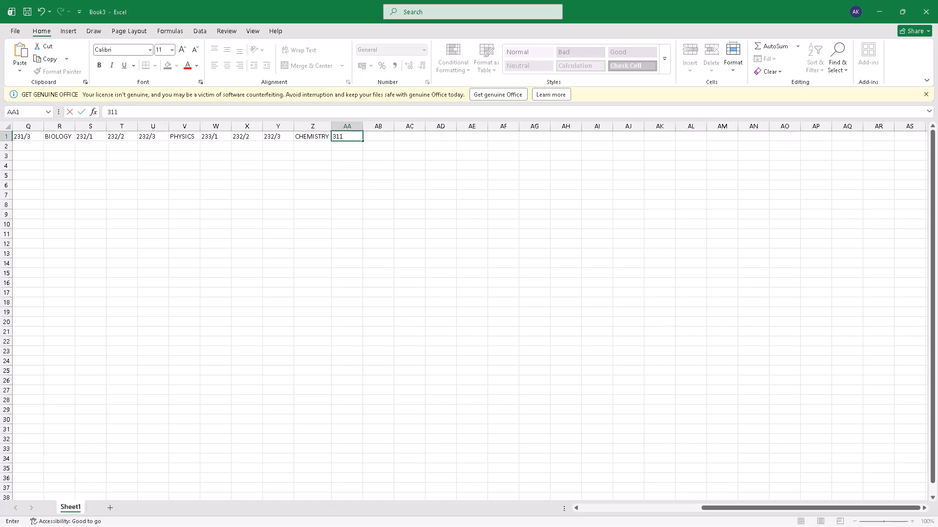
# Enter the paper code headings 311/1 in cell AA1 and 311/2 in cell AB1.
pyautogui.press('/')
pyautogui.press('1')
pyautogui.press('Right')
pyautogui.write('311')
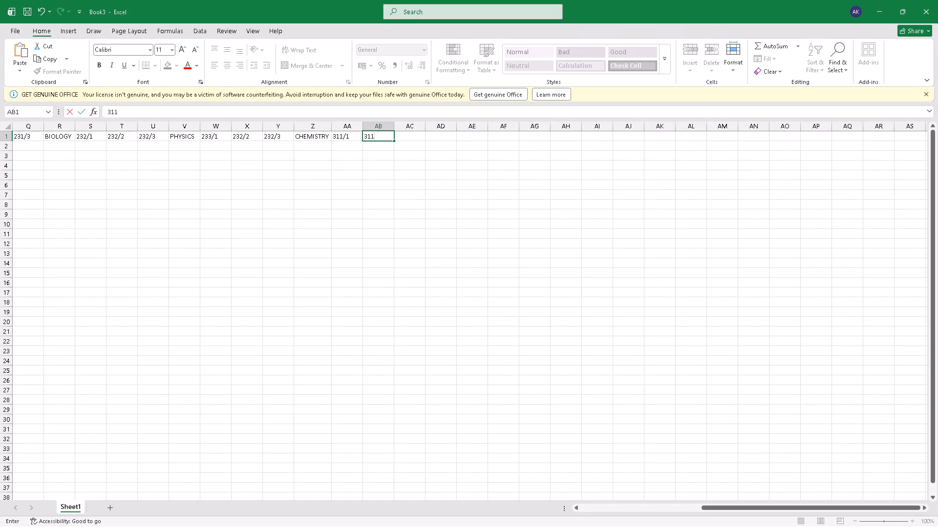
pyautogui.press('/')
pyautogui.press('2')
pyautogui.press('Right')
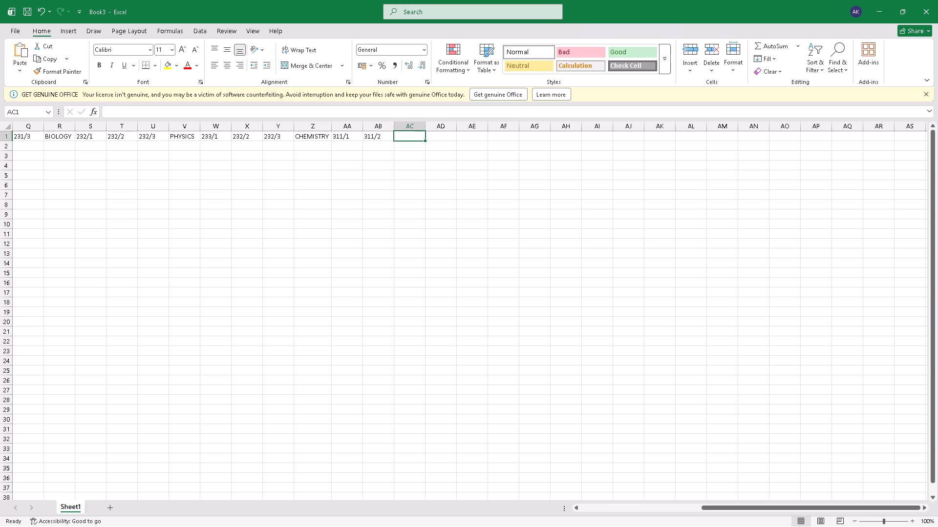
# Enter the subject heading HISTORY AND GOVERNMENT in cell AC1 and widen column AC to fit it.
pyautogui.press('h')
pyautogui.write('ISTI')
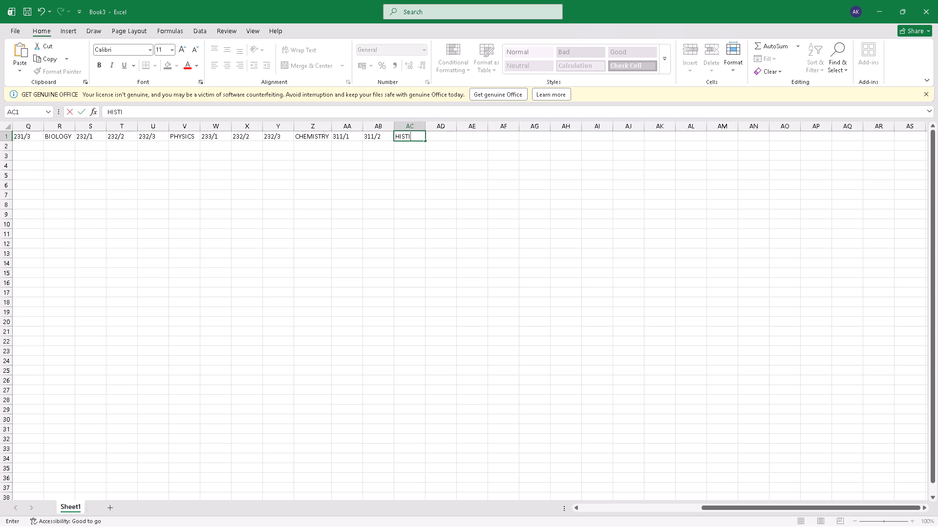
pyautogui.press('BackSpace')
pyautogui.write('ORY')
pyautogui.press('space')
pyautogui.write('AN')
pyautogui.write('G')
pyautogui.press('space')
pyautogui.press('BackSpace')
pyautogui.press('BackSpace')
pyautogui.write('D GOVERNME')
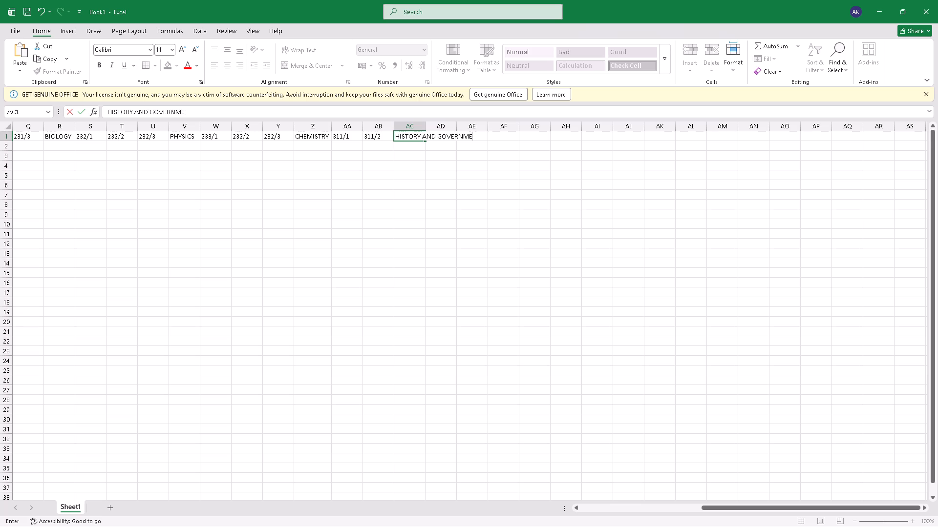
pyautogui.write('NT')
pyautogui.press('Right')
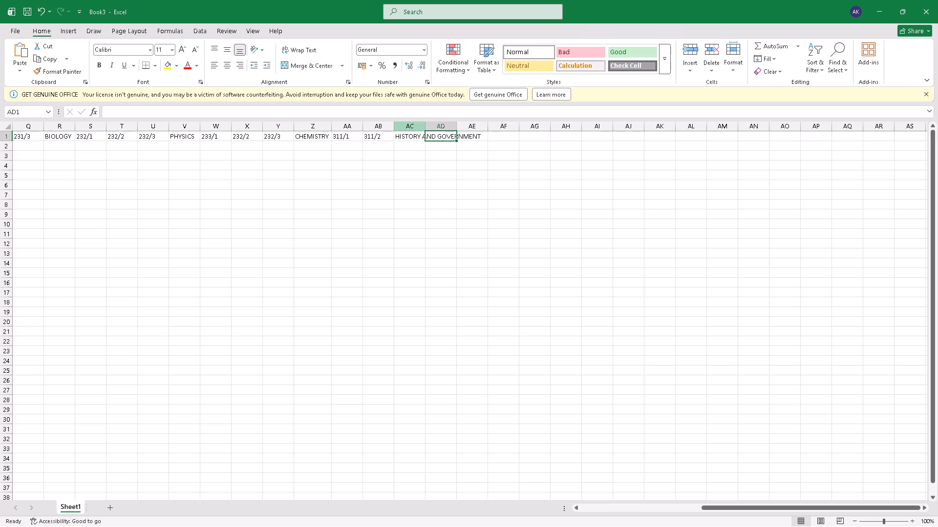
pyautogui.moveTo(429, 128); pyautogui.dragTo(489, 127)
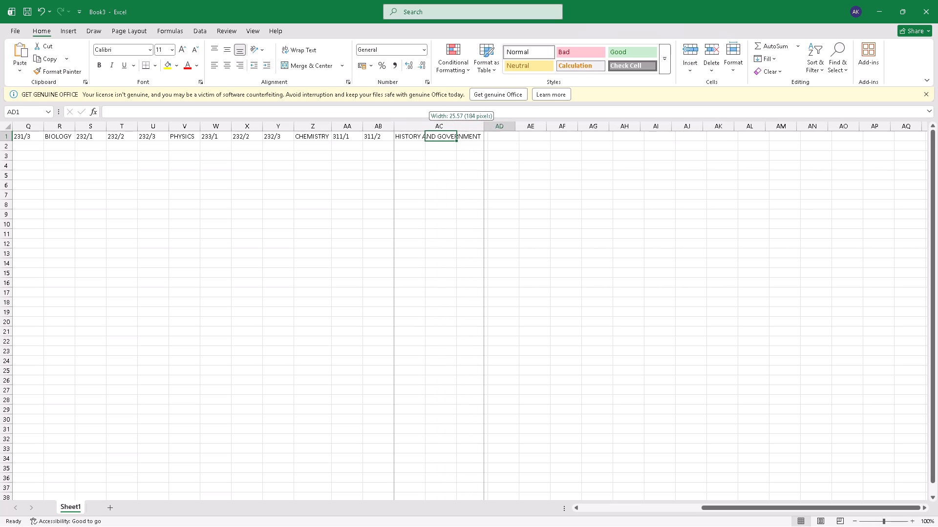
pyautogui.moveTo(489, 127); pyautogui.dragTo(486, 126)
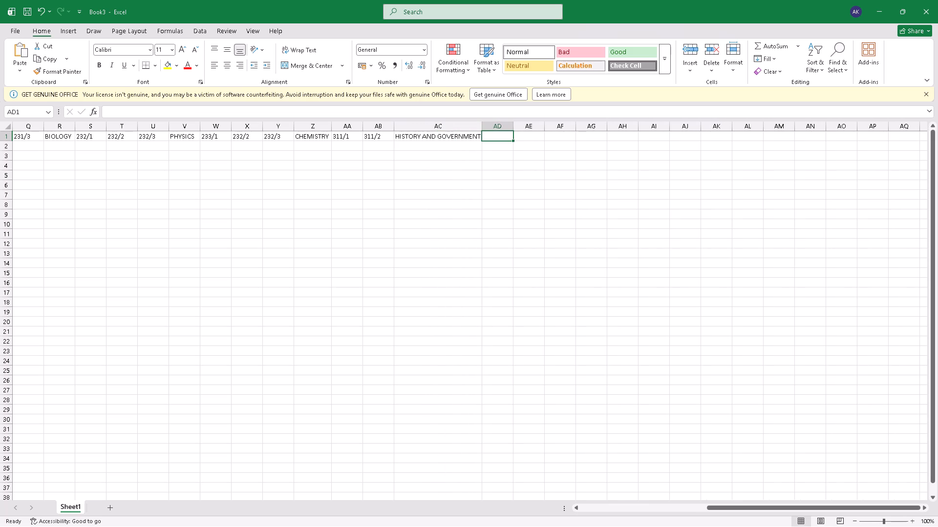
# Enter the paper code headings 312/1 in cell AD1 and 312/2 in cell AE1.
pyautogui.click(498, 135)
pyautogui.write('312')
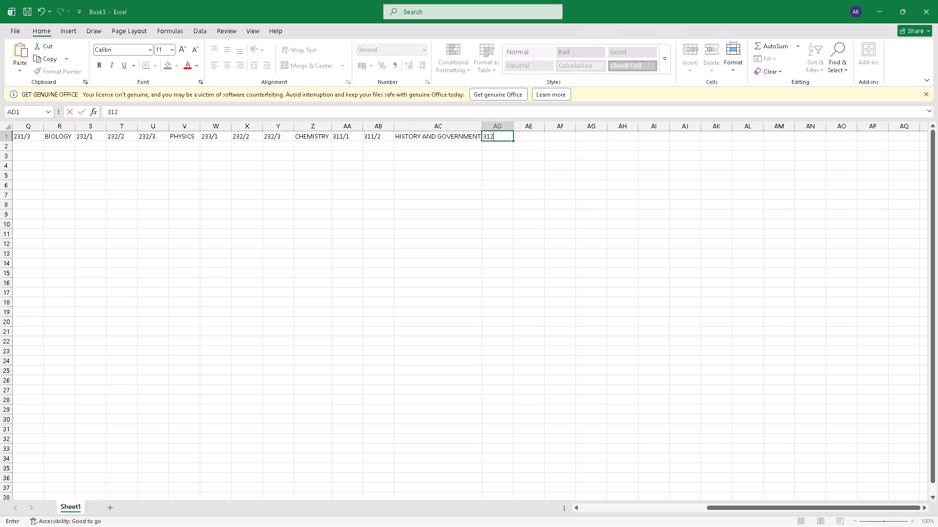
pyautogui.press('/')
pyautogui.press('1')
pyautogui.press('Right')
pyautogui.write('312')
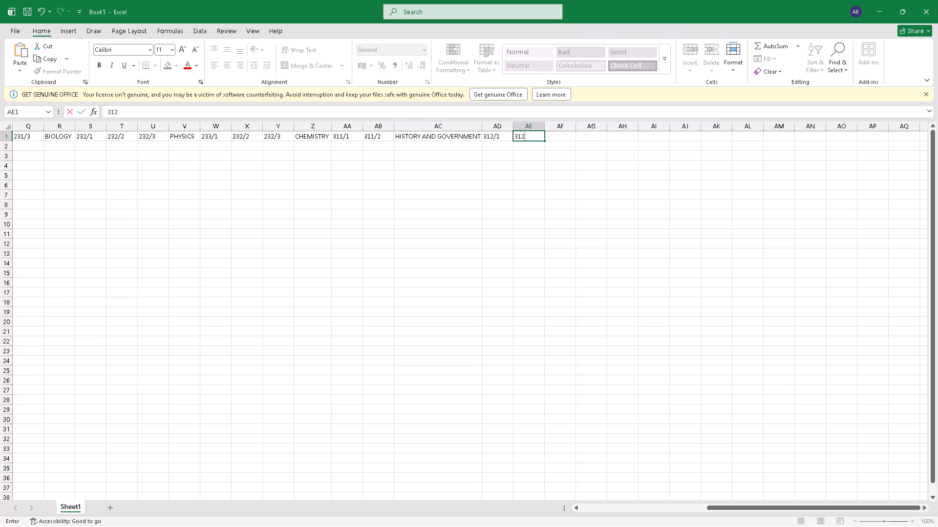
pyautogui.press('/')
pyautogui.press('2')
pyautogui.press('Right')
# Enter the subject heading GEOGRAPHY in cell AF1 and widen column AF to fit it.
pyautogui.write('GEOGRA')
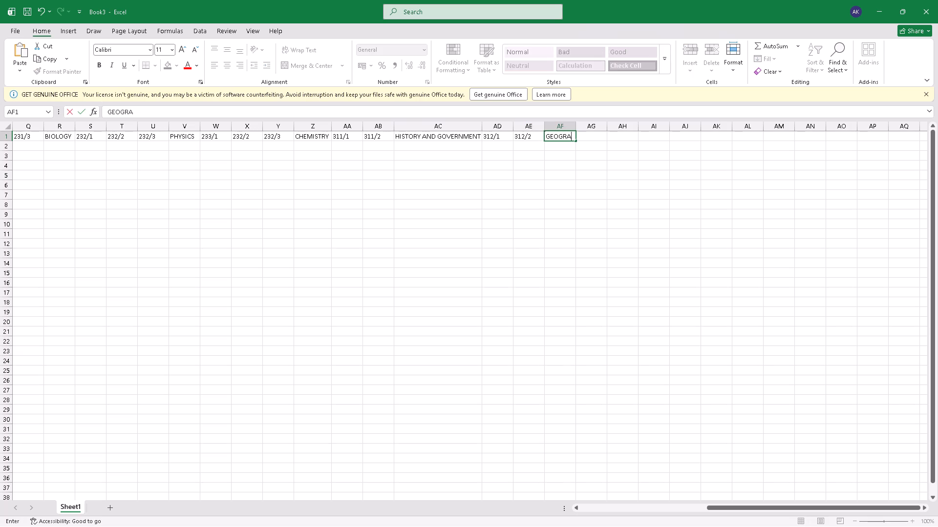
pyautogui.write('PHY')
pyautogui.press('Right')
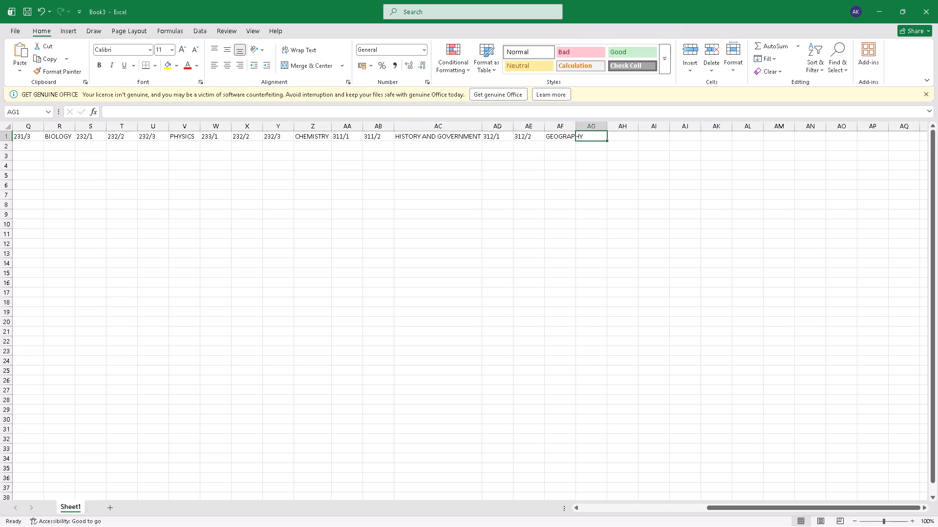
pyautogui.moveTo(579, 128); pyautogui.dragTo(589, 126)
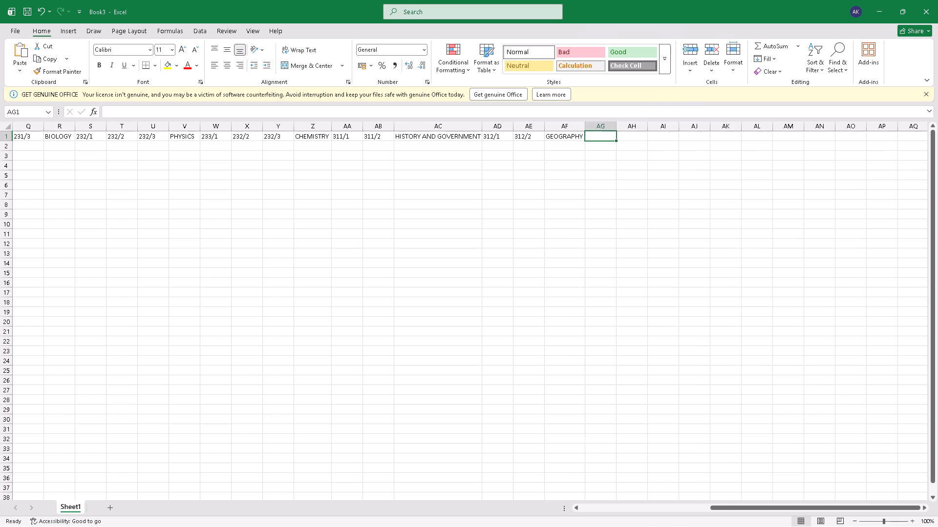
# Add the CRE headings in row 1 with paper codes 313/1 in AG1 and 313/2 in AH1, and subject CRE in AI1.
pyautogui.click(607, 135)
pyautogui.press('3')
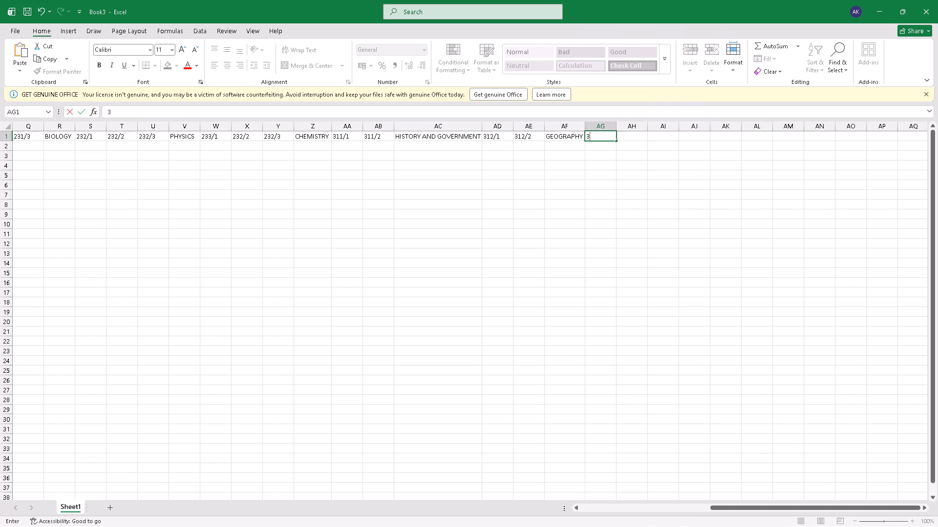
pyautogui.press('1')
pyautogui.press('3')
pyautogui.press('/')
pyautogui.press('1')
pyautogui.press('Right')
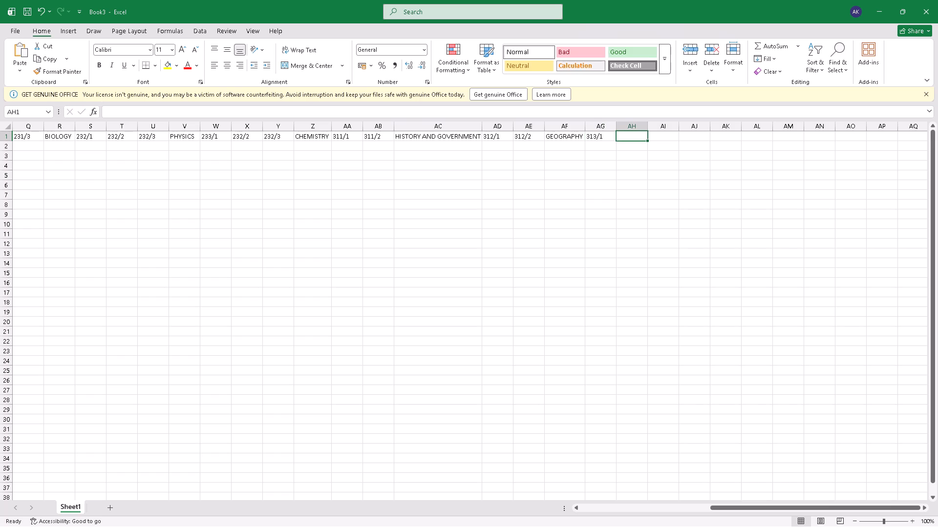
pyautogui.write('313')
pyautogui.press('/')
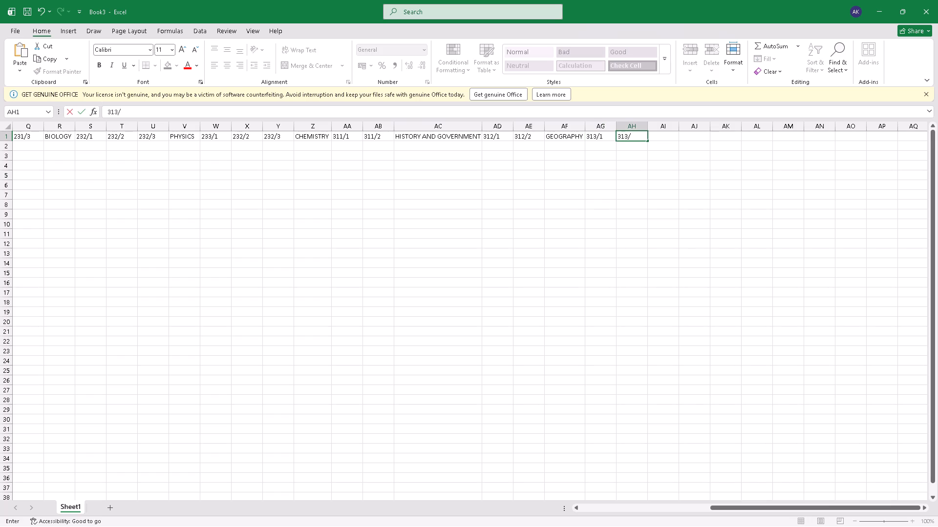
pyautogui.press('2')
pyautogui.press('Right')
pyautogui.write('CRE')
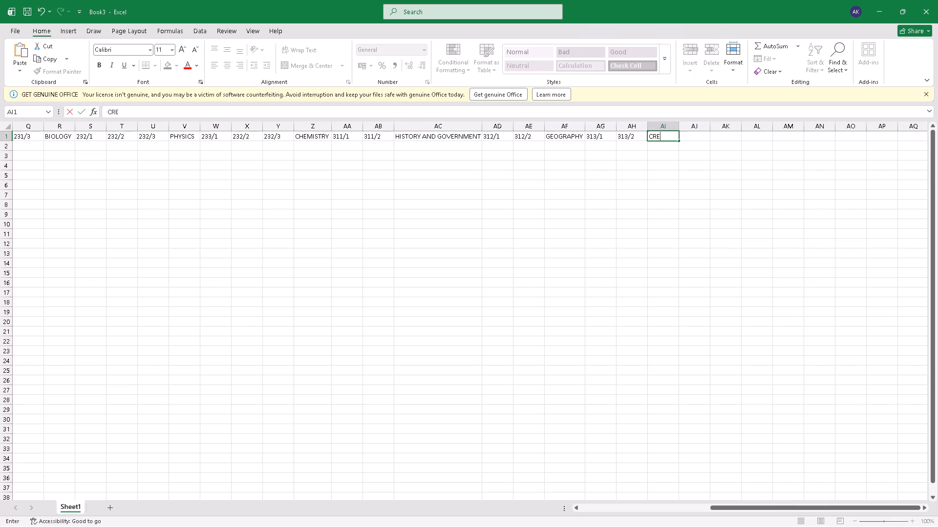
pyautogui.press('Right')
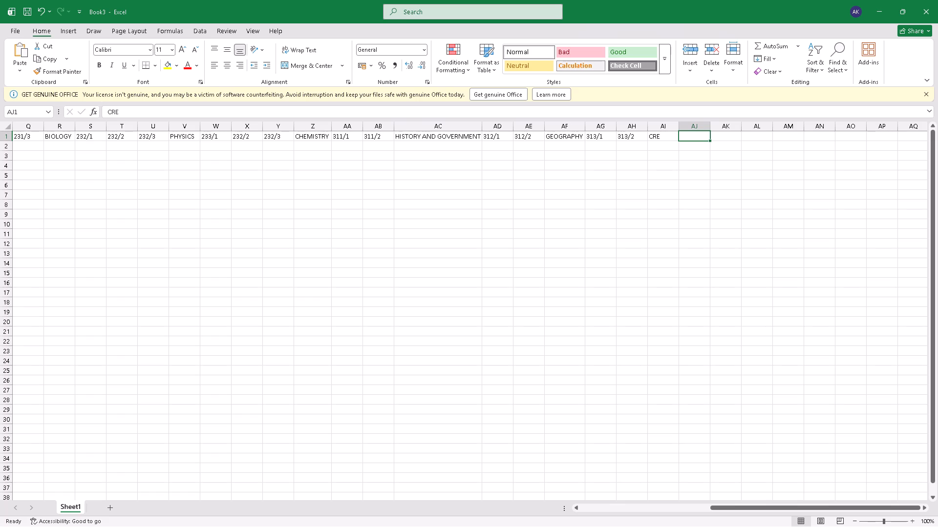
# Enter the paper code headings 443/1 in cell AJ1 and 443/2 in cell AK1.
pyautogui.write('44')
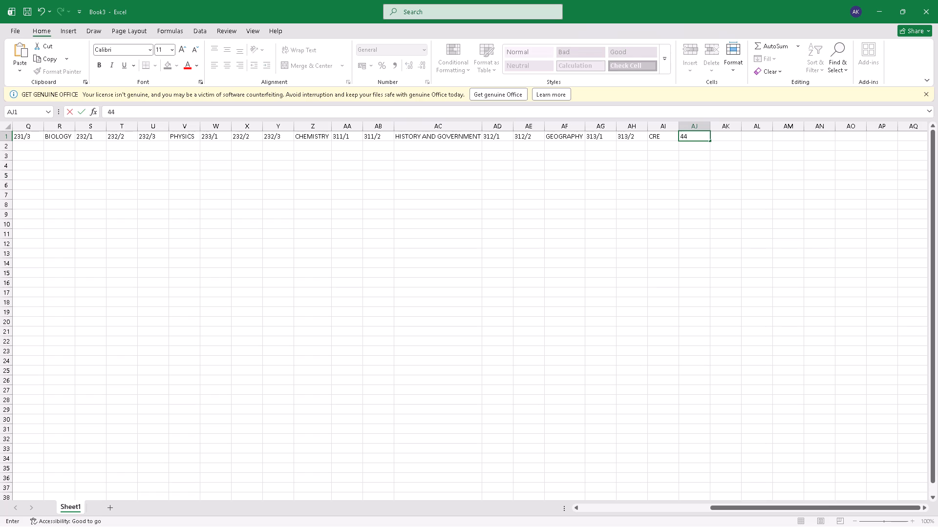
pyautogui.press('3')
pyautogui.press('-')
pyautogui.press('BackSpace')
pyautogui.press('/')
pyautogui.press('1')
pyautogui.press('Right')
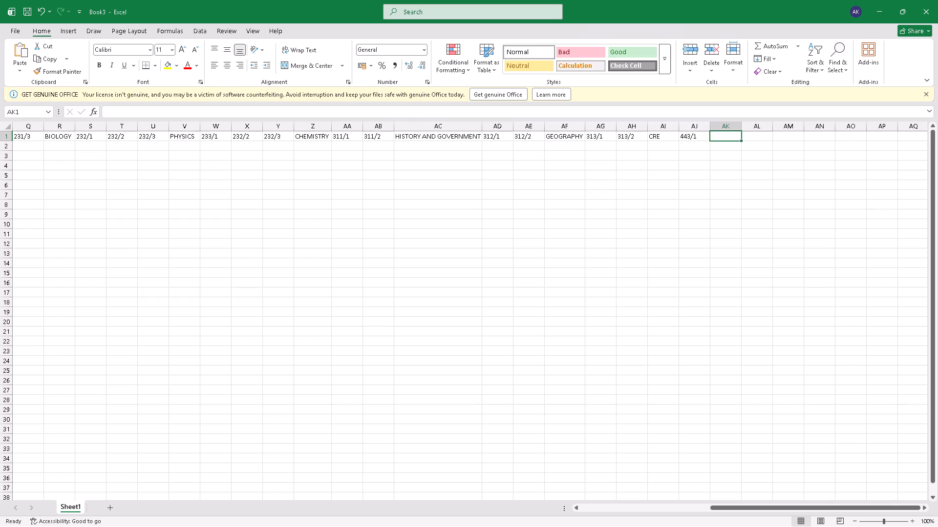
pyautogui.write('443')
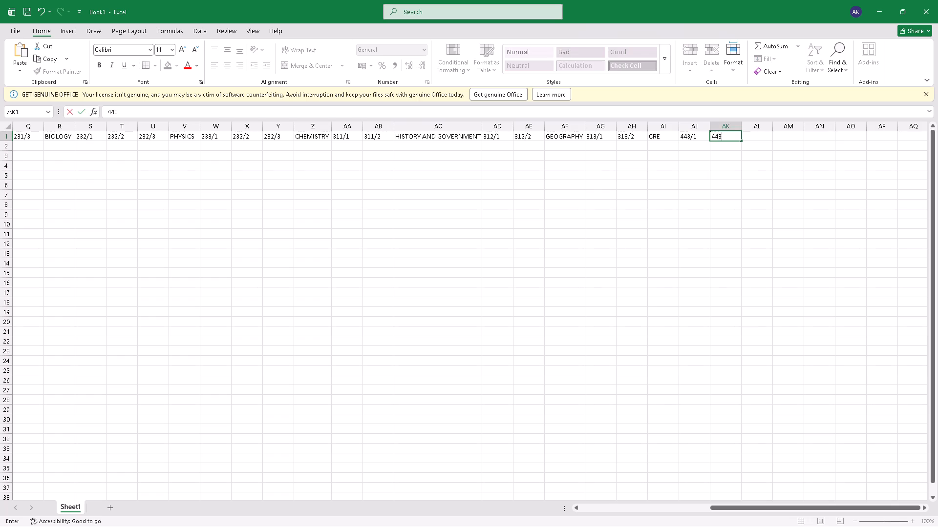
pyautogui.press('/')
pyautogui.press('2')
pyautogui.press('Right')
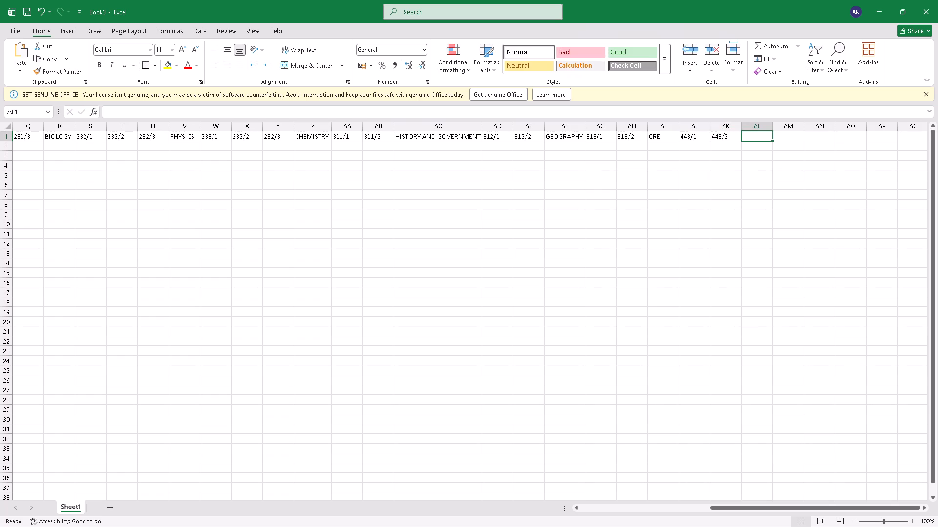
# Enter the subject heading AGRICULTURE in cell AL1 and widen column AL to fit it.
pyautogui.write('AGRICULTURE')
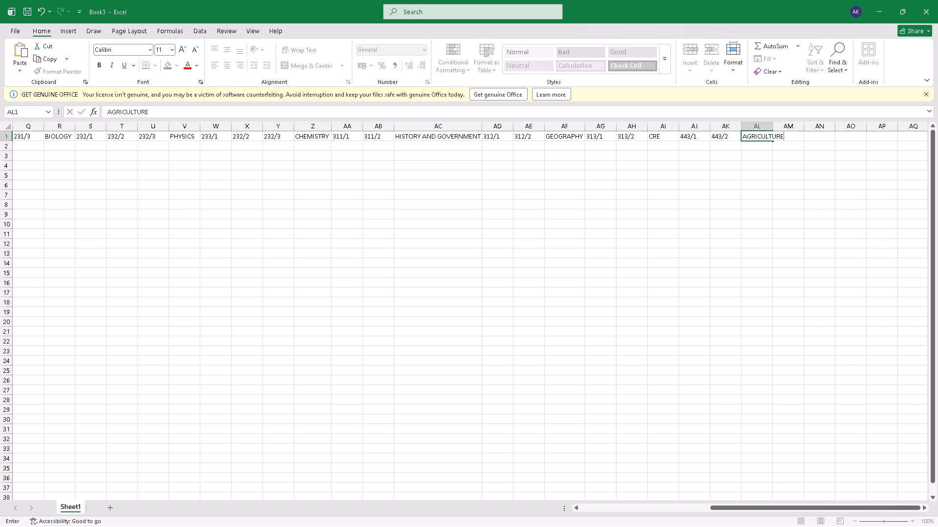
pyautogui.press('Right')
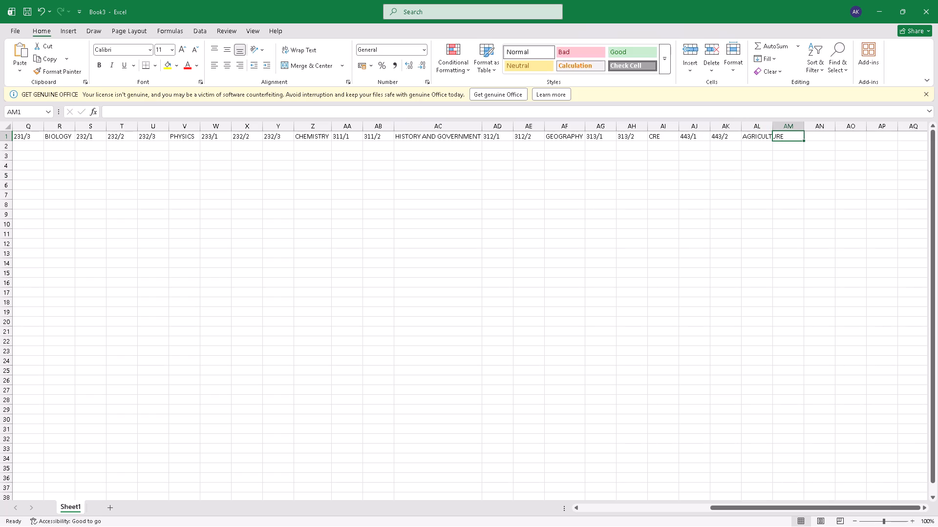
pyautogui.moveTo(775, 128); pyautogui.dragTo(787, 129)
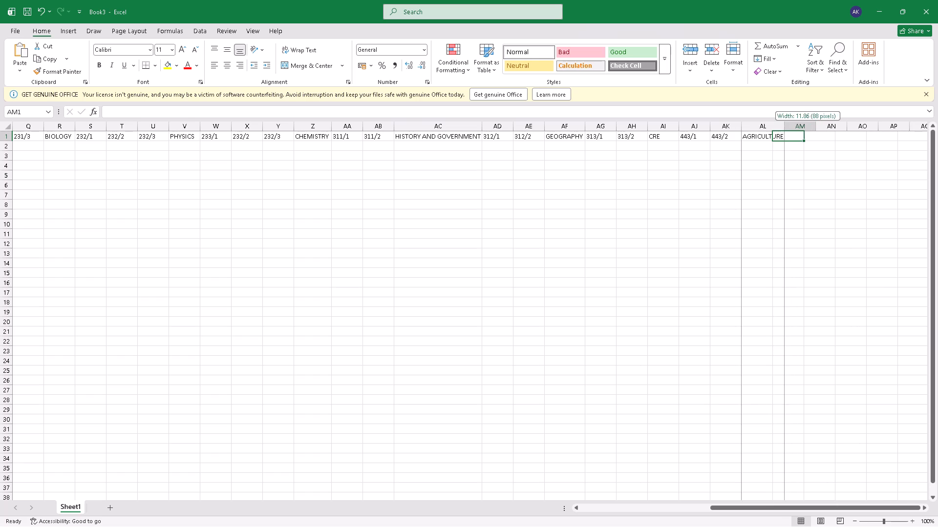
pyautogui.moveTo(787, 129); pyautogui.dragTo(792, 128)
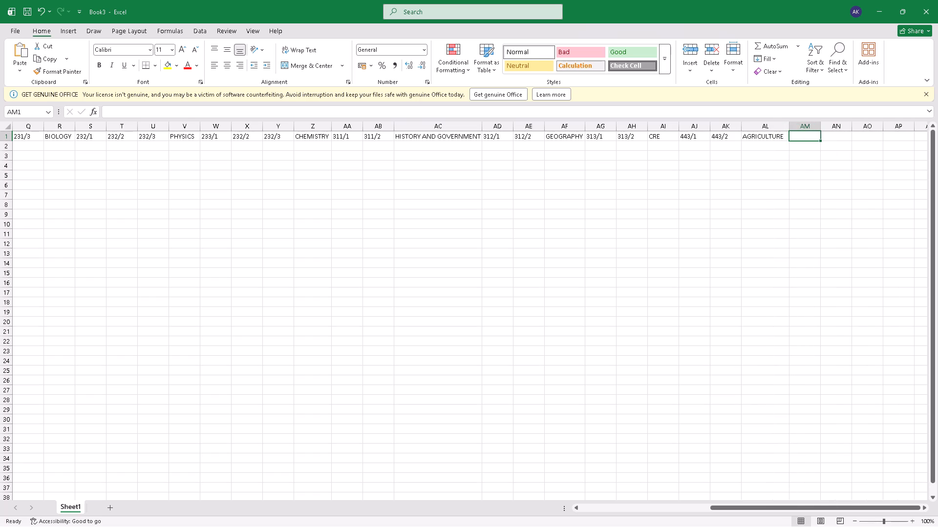
# Enter the paper code headings 451/1 in cell AM1 and 451/2 in cell AN1.
pyautogui.click(797, 137)
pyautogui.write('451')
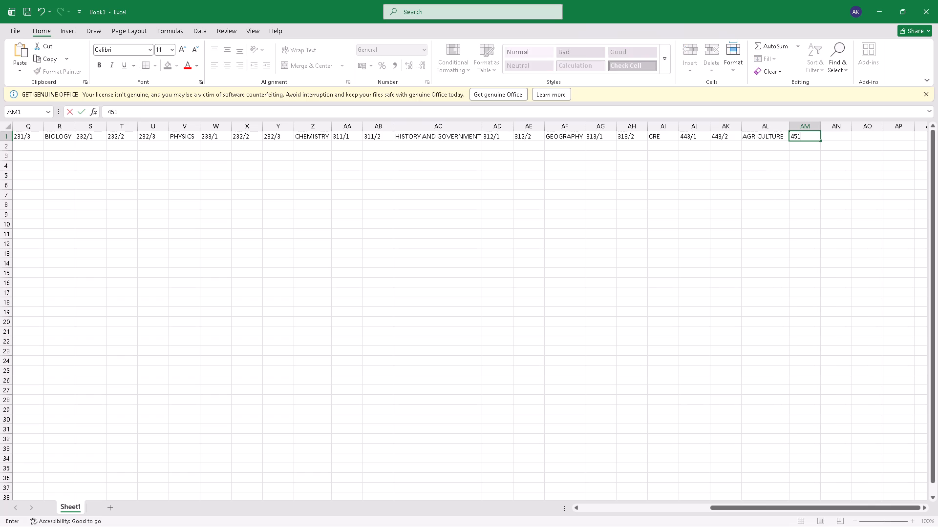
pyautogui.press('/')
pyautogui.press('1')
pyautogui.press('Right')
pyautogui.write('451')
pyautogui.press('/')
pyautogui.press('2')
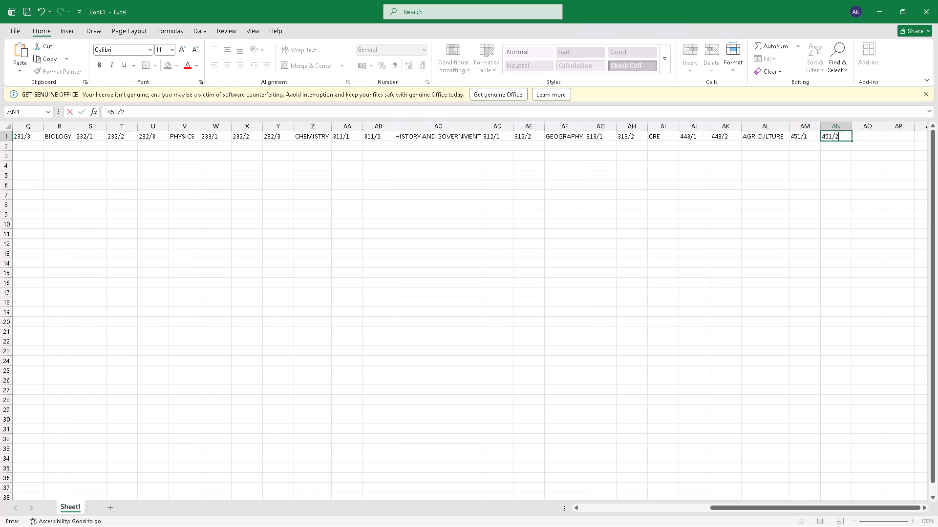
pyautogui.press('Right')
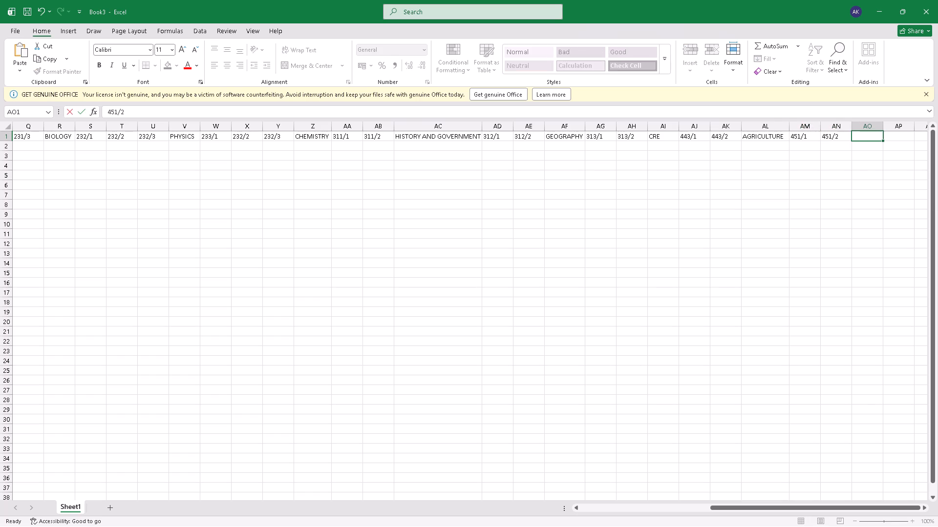
# Enter the subject heading COMPUTER STUDIES in cell AO1 and widen column AO to fit it.
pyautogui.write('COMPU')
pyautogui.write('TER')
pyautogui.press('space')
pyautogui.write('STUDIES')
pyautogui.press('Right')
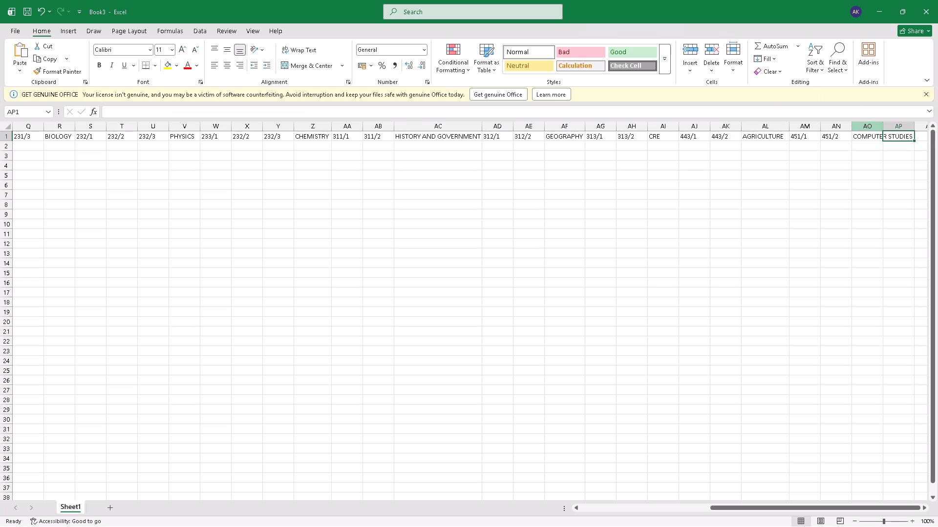
pyautogui.moveTo(886, 124); pyautogui.dragTo(922, 123)
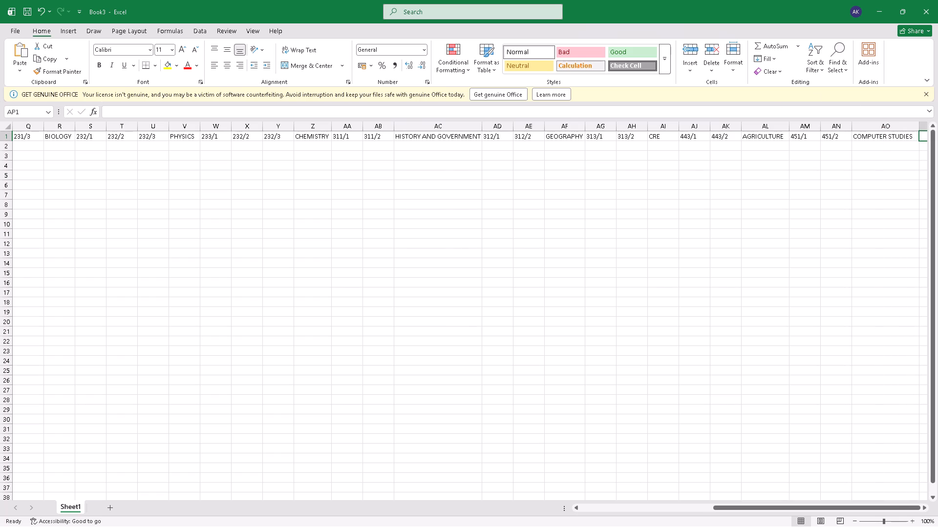
# Enter the paper code headings 565/1 in cell AP1 and 565/2 in cell AQ1.
pyautogui.hscroll(-7, 918, 171)
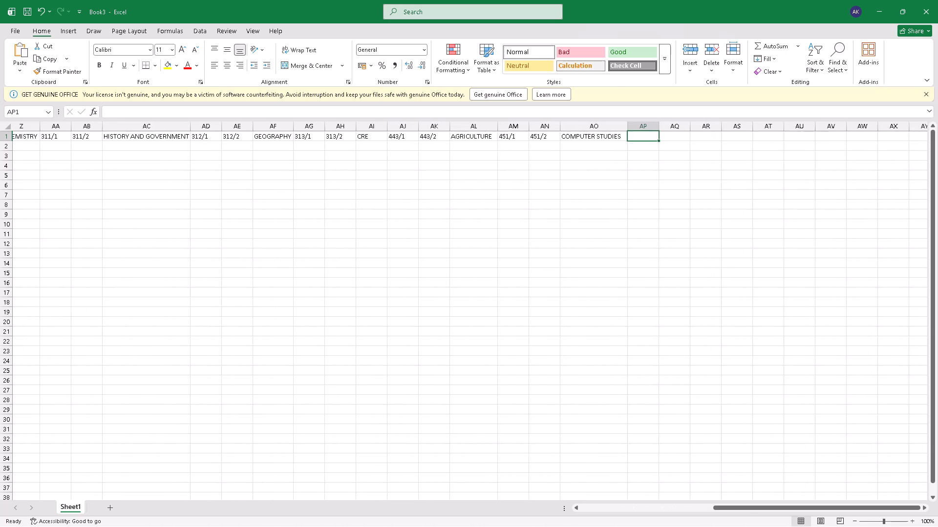
pyautogui.hscroll(-1, 918, 171)
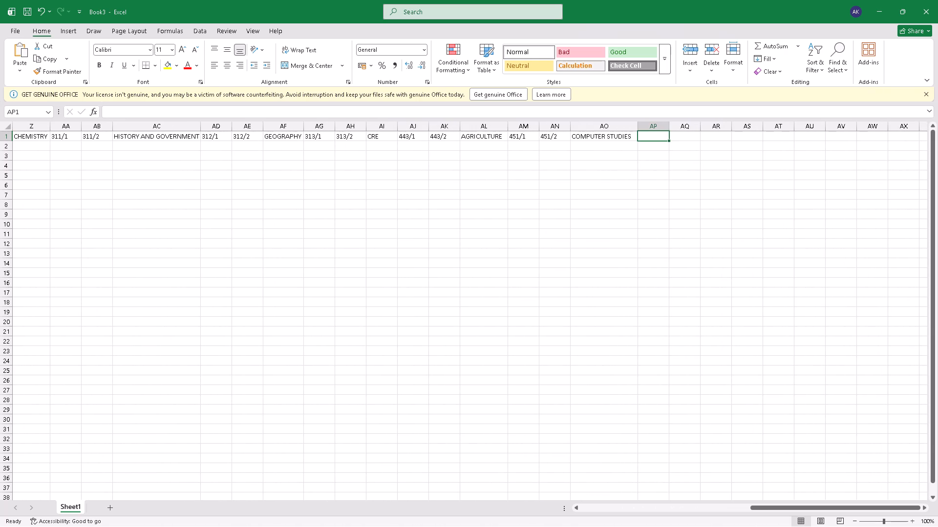
pyautogui.hscroll(-1, 699, 259)
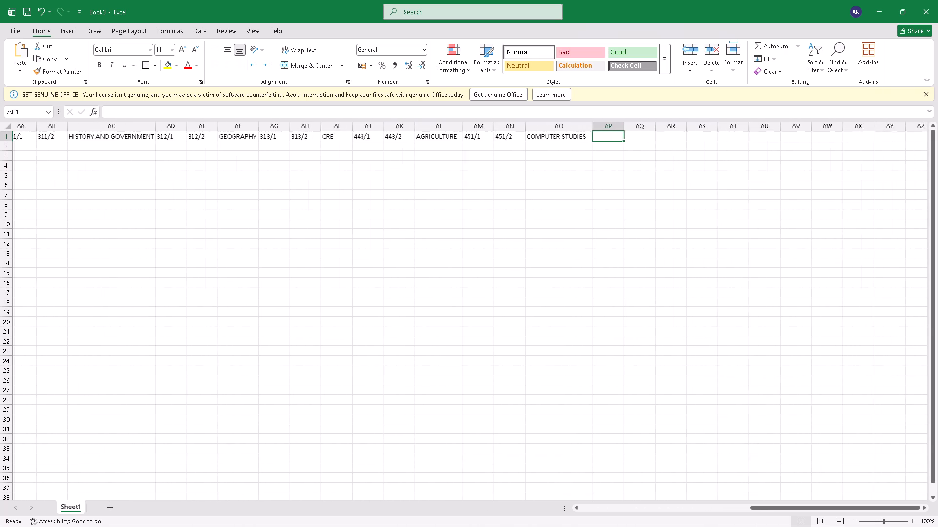
pyautogui.hscroll(-1, 699, 259)
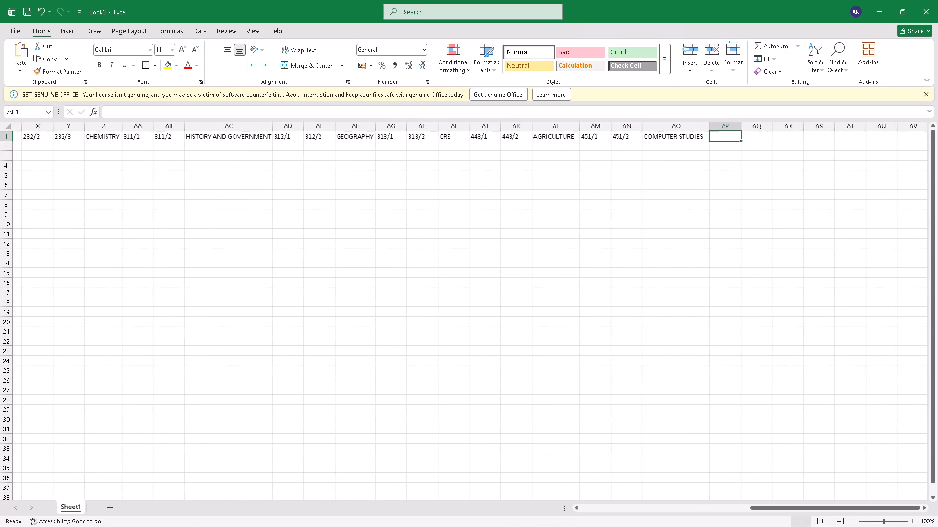
pyautogui.click(721, 135)
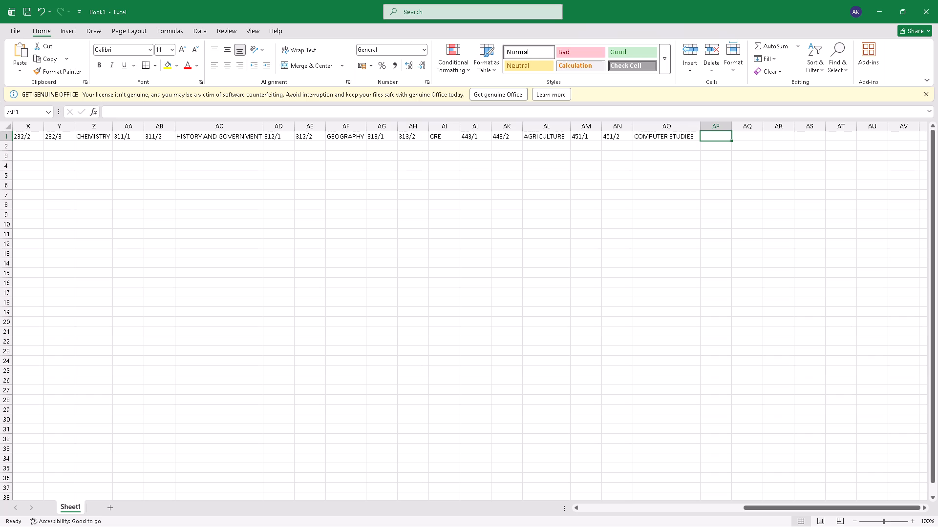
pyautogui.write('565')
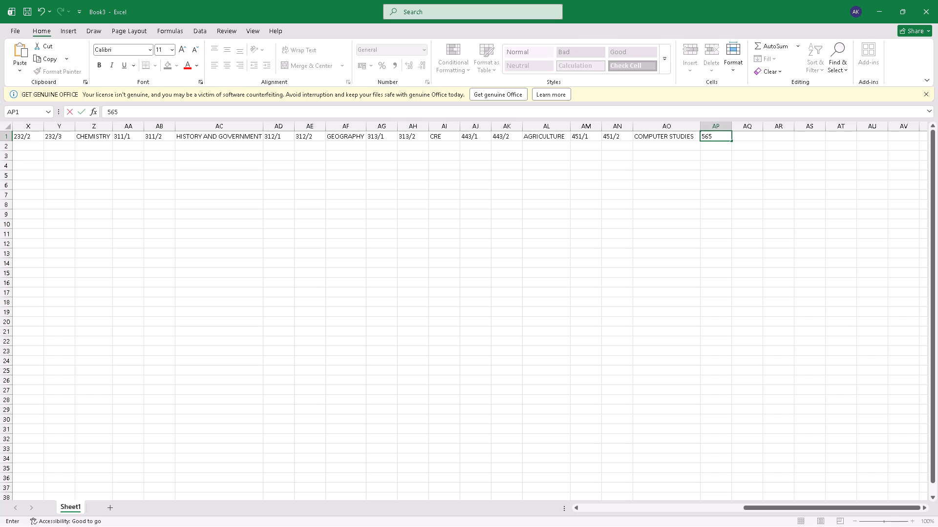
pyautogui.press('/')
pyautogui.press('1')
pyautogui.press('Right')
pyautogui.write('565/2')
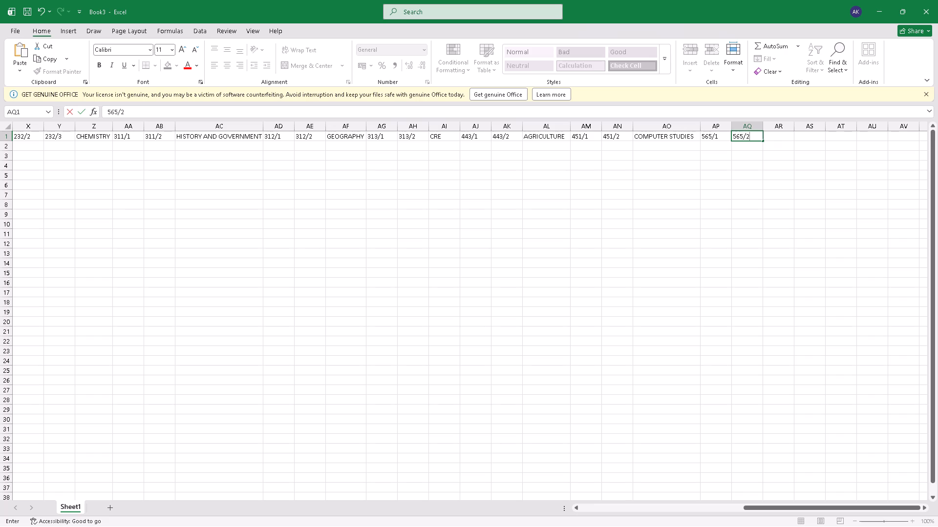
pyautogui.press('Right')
# Enter the subject heading BUSINESS STUDIES in cell AR1 and widen column AR to fit it.
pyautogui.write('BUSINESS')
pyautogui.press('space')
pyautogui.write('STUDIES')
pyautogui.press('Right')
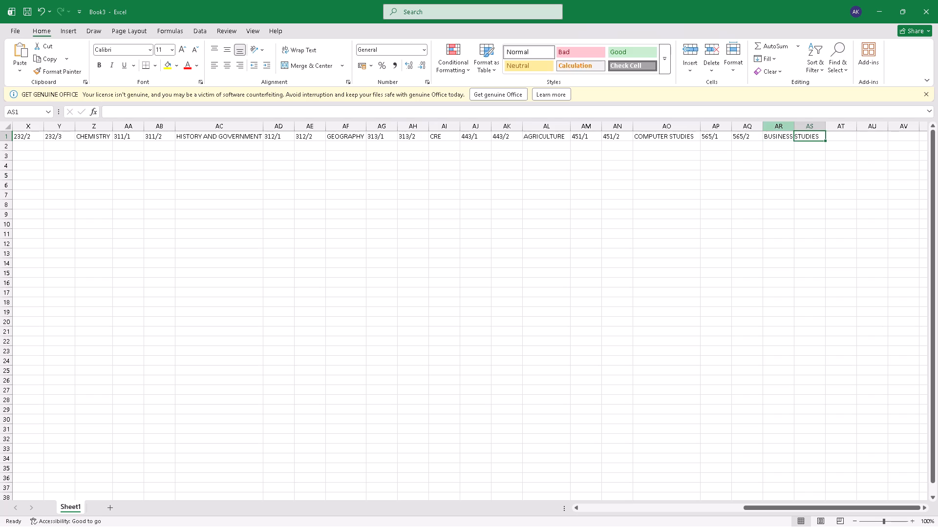
pyautogui.moveTo(790, 126); pyautogui.dragTo(813, 122)
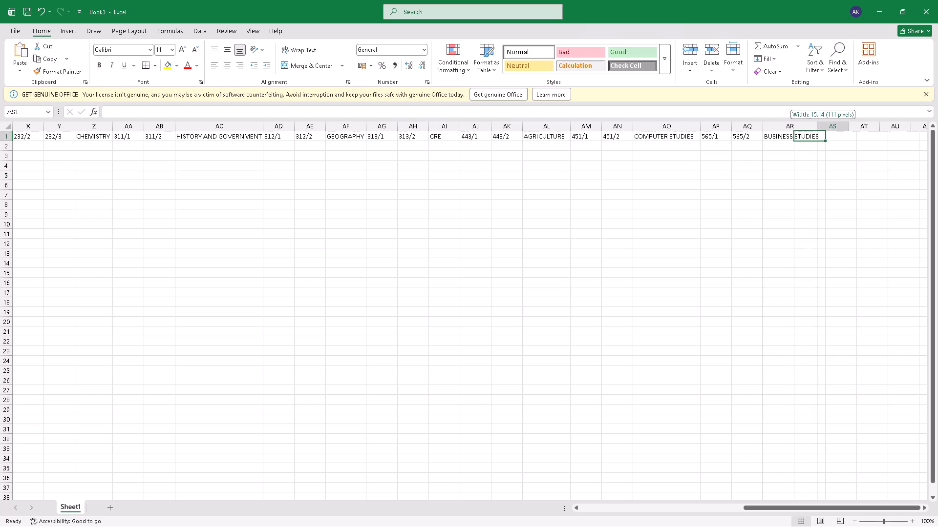
pyautogui.moveTo(813, 122); pyautogui.dragTo(817, 122)
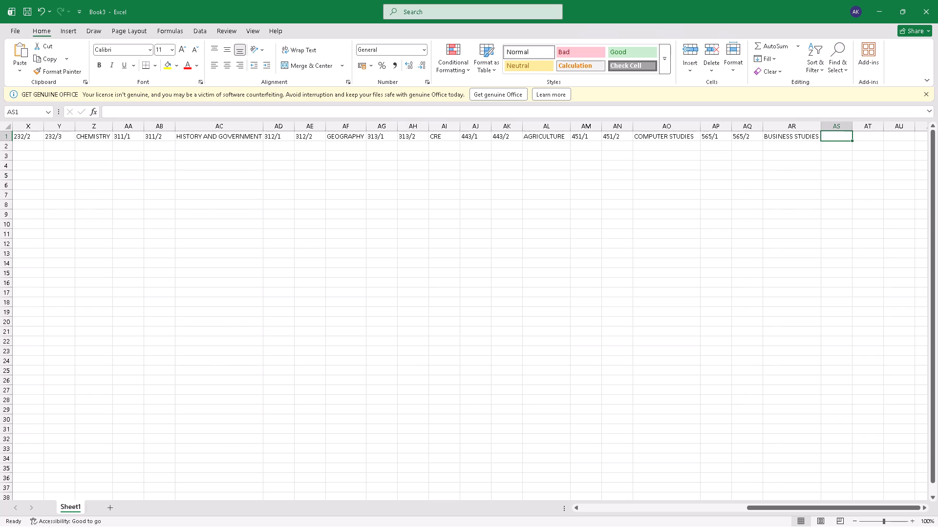
# Insert a blank row above the heading row at the top of the sheet.
pyautogui.hscroll(3, 704, 266)
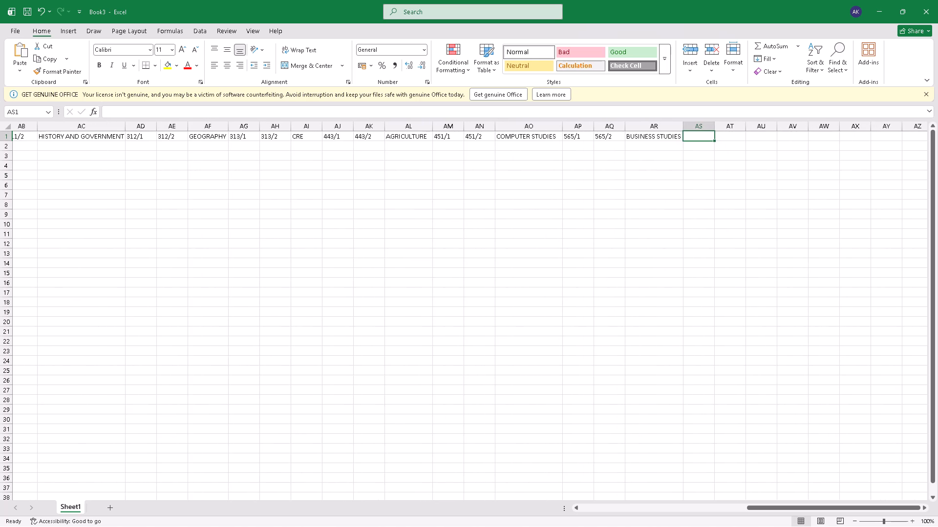
pyautogui.hscroll(2, 704, 266)
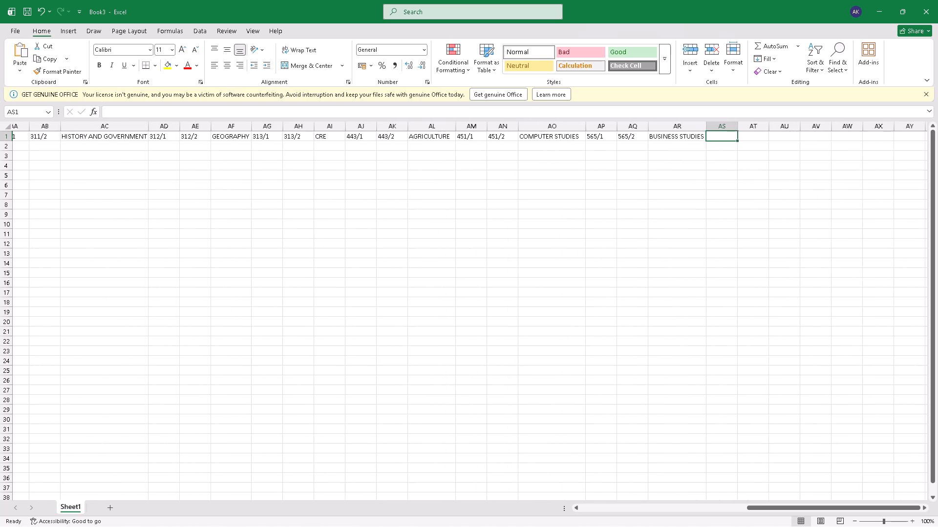
pyautogui.hscroll(9, 704, 266)
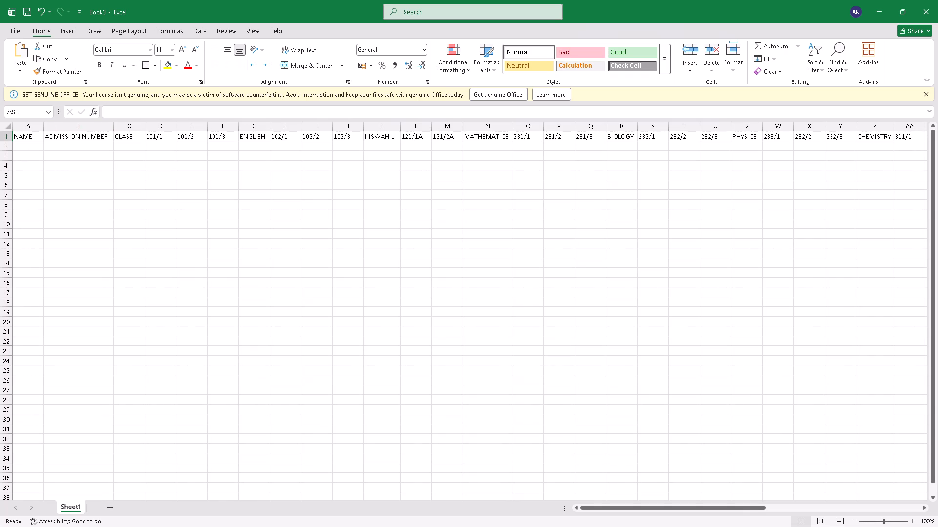
pyautogui.click(5, 138)
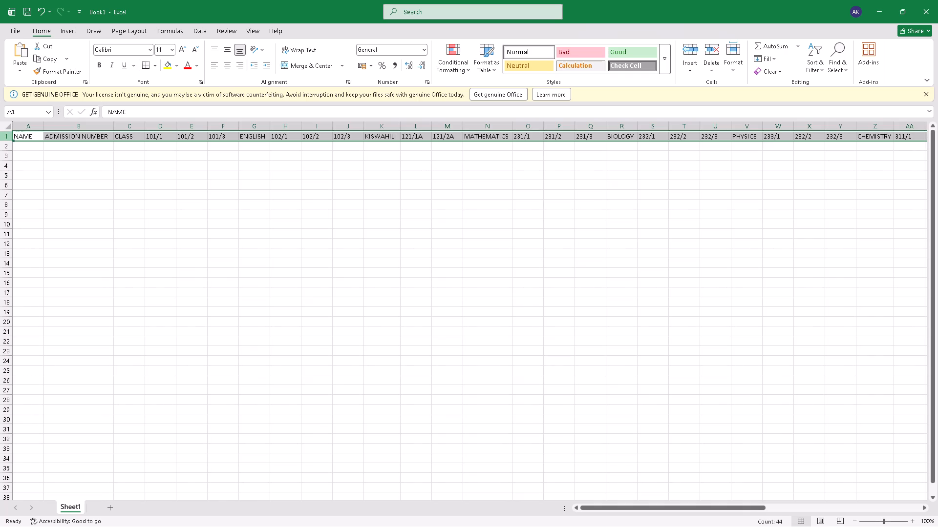
pyautogui.click(5, 138)
pyautogui.click(689, 72)
pyautogui.click(716, 97)
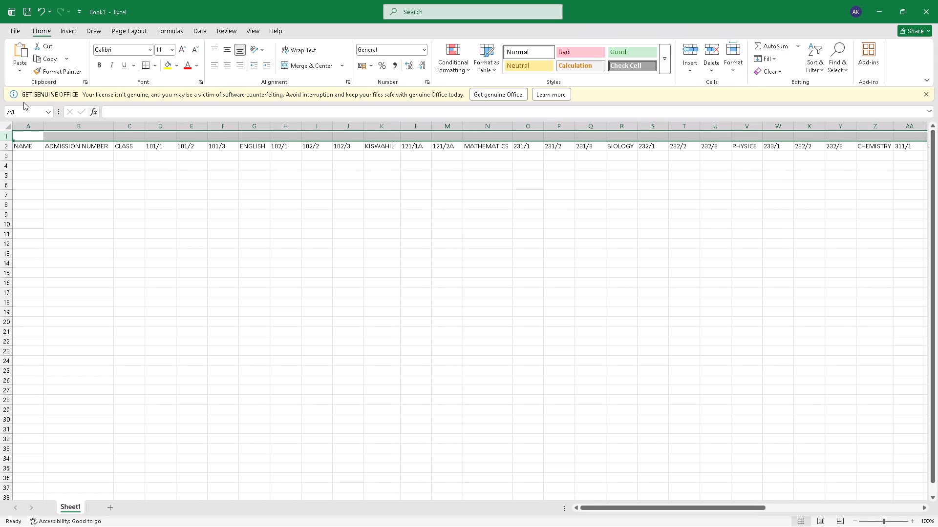
# Format the whole heading row, now row 2, as bold and italic.
pyautogui.click(7, 146)
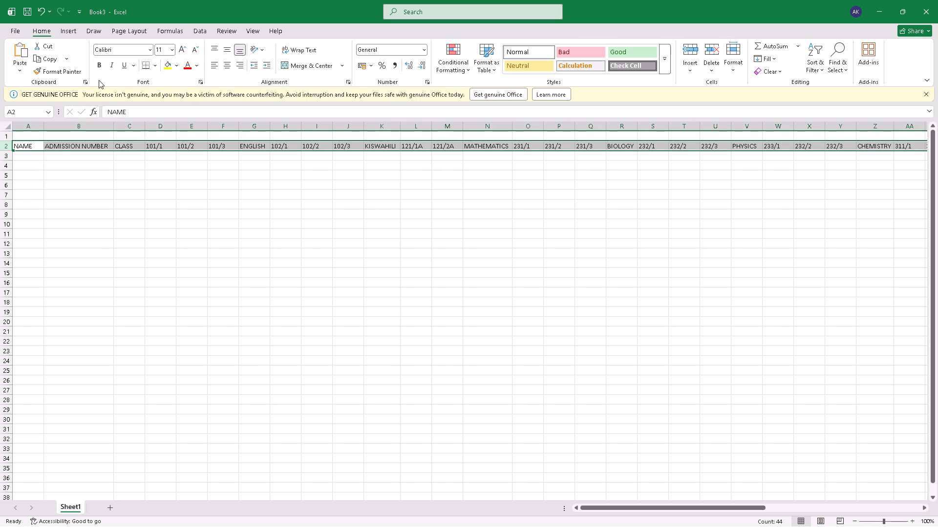
pyautogui.click(98, 66)
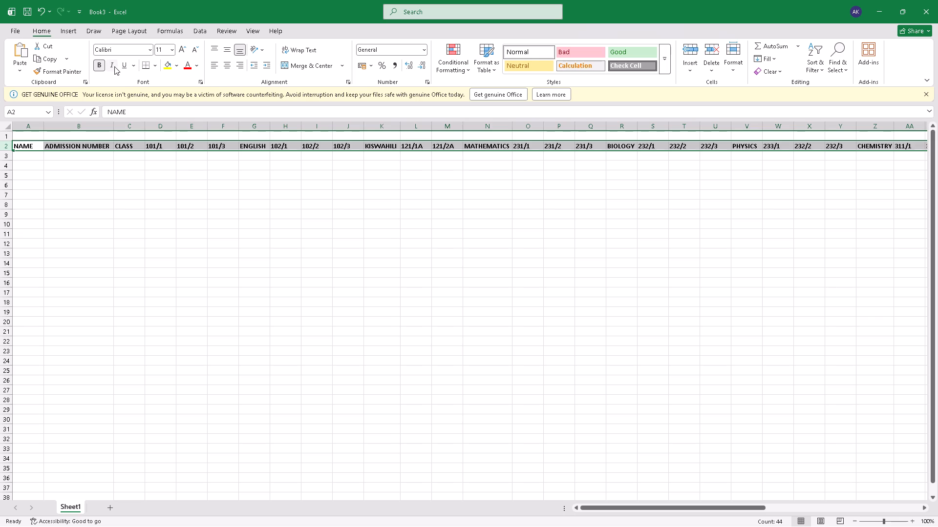
pyautogui.click(108, 63)
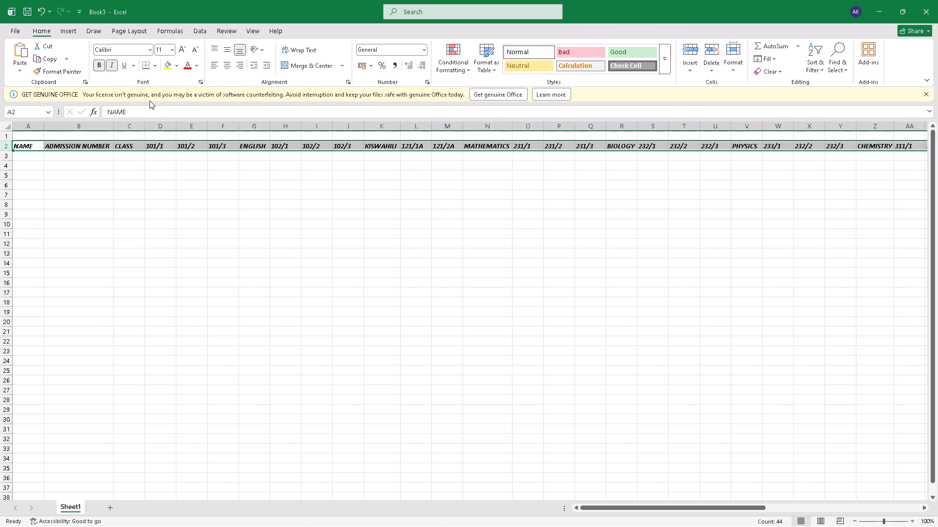
# Merge and center cells A1 through AS1 across the blank row above the headings.
pyautogui.click(69, 136)
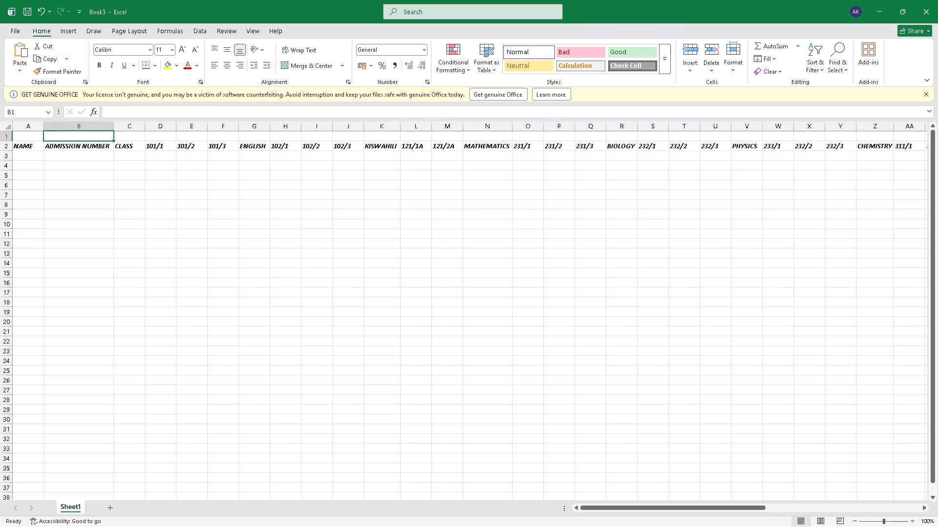
pyautogui.click(14, 136)
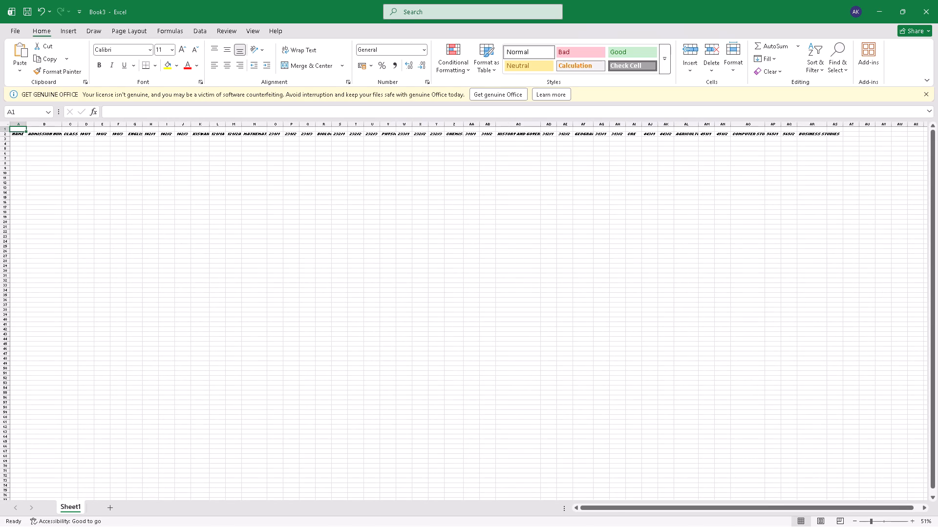
pyautogui.moveTo(14, 129); pyautogui.dragTo(153, 121)
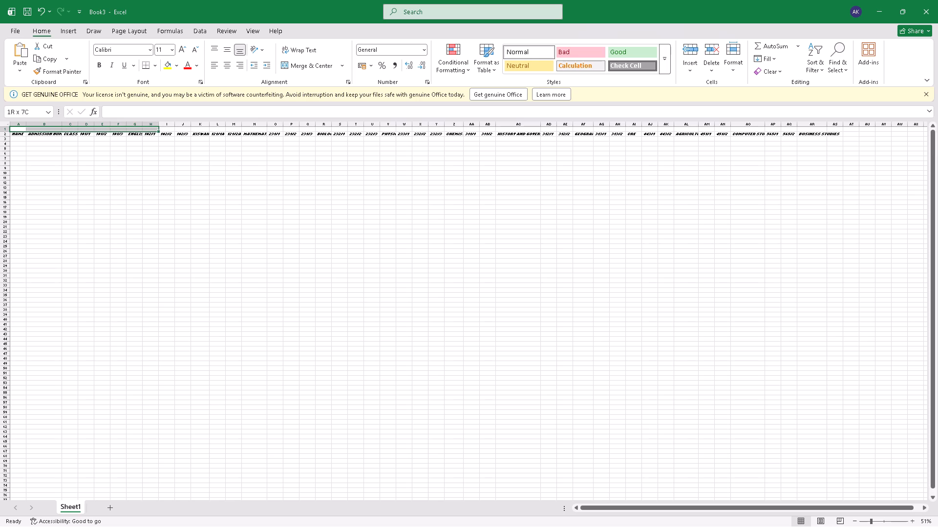
pyautogui.moveTo(153, 121); pyautogui.dragTo(386, 129)
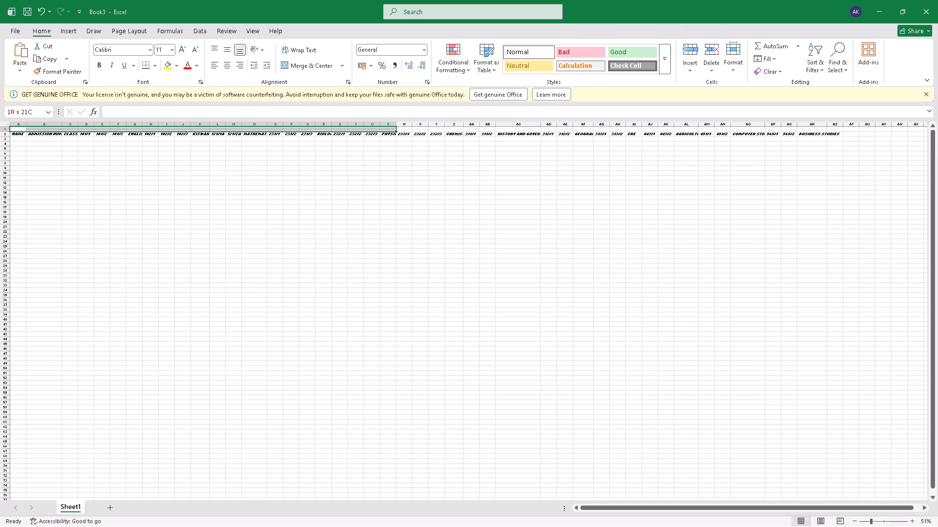
pyautogui.moveTo(386, 129); pyautogui.dragTo(566, 132)
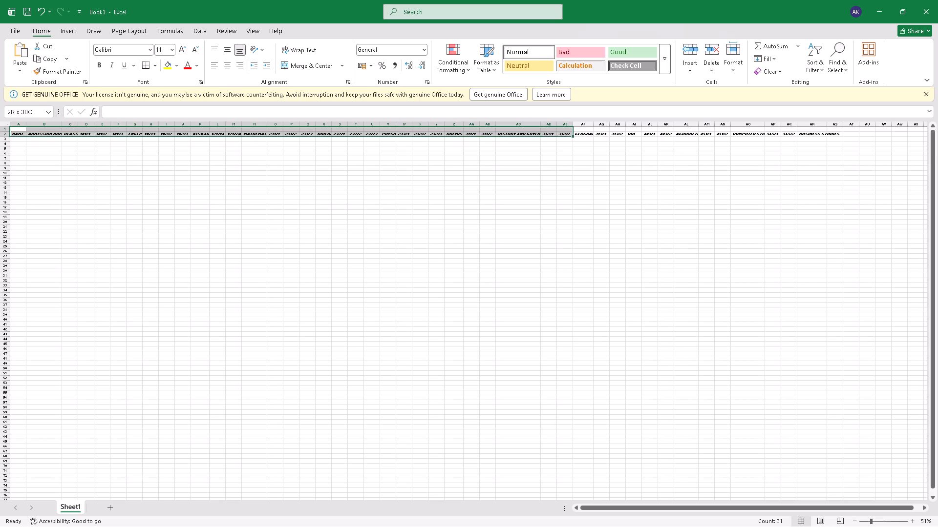
pyautogui.moveTo(566, 132); pyautogui.dragTo(750, 116)
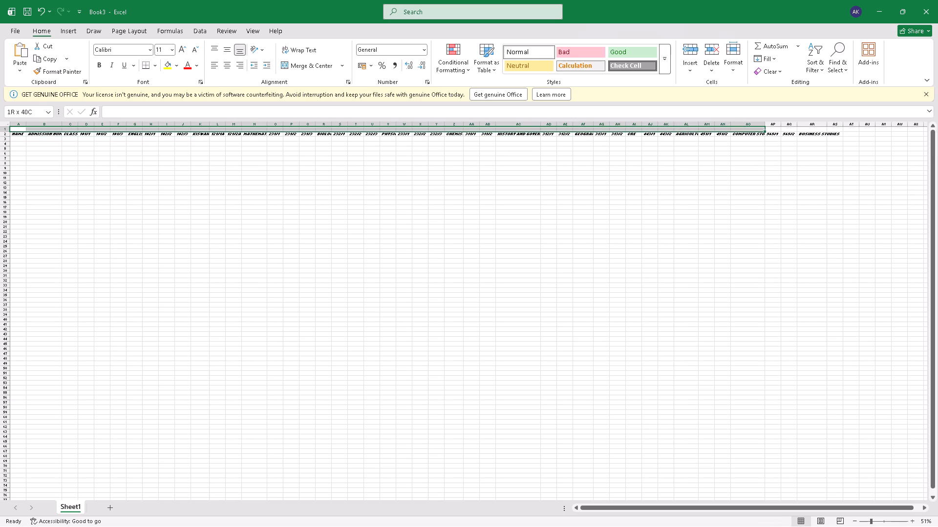
pyautogui.moveTo(750, 116); pyautogui.dragTo(844, 116)
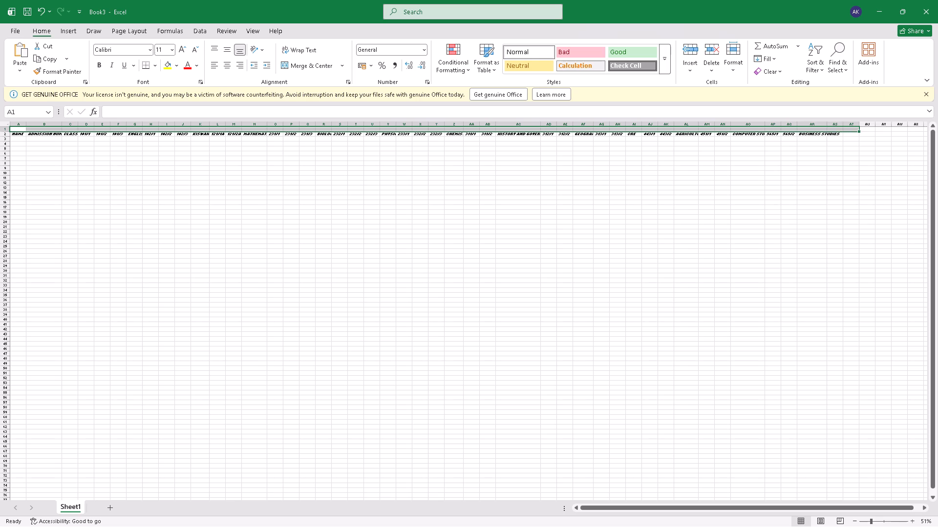
pyautogui.moveTo(858, 132); pyautogui.dragTo(844, 135)
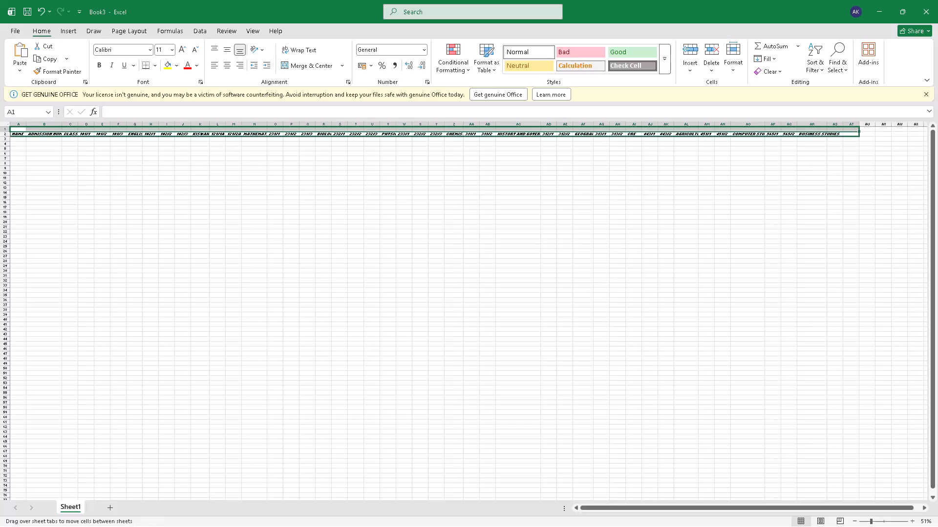
pyautogui.moveTo(844, 135); pyautogui.dragTo(840, 132)
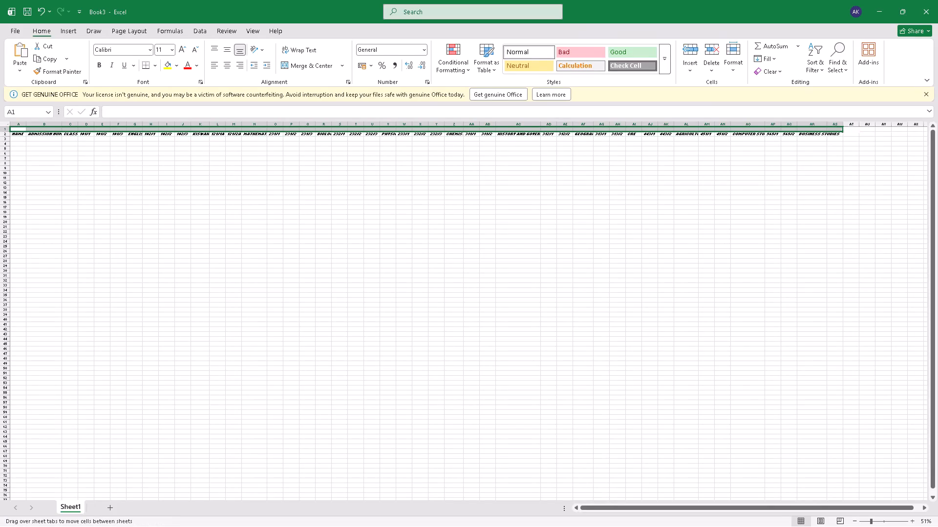
pyautogui.click(312, 64)
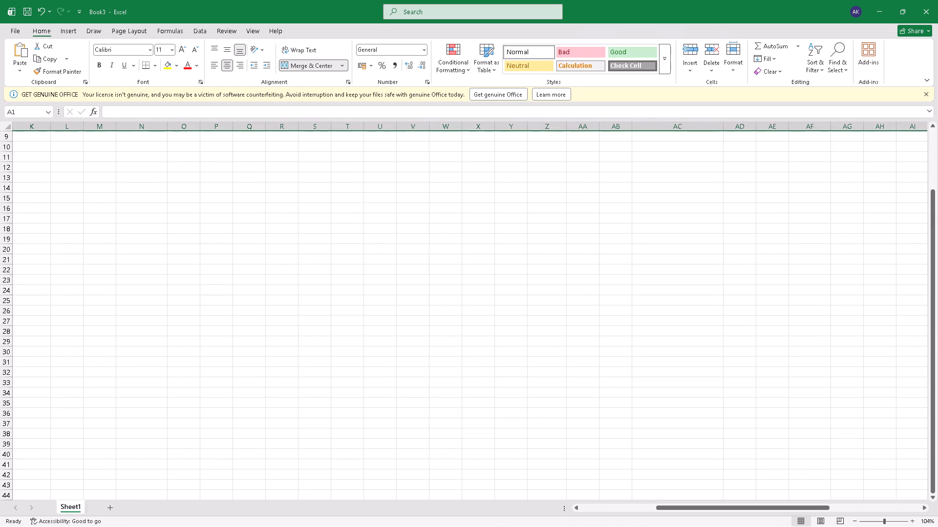
# Start editing the merged title cell A1 with bold, underline and italic formatting turned on.
pyautogui.scroll(3, 357, 292)
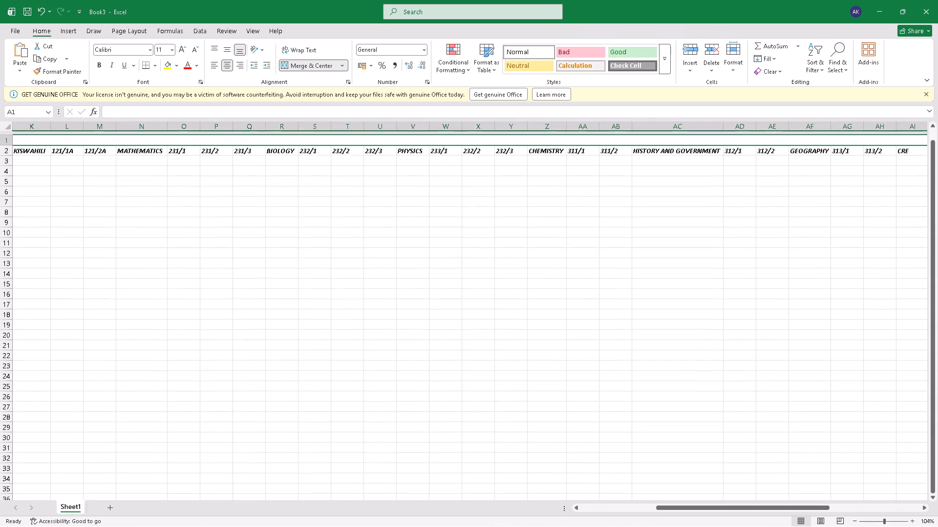
pyautogui.scroll(1, 357, 292)
pyautogui.click(218, 138)
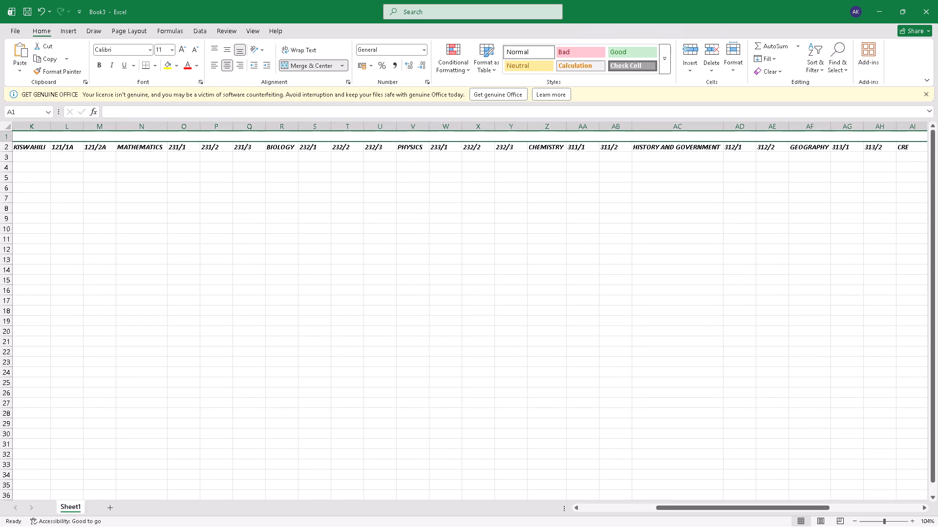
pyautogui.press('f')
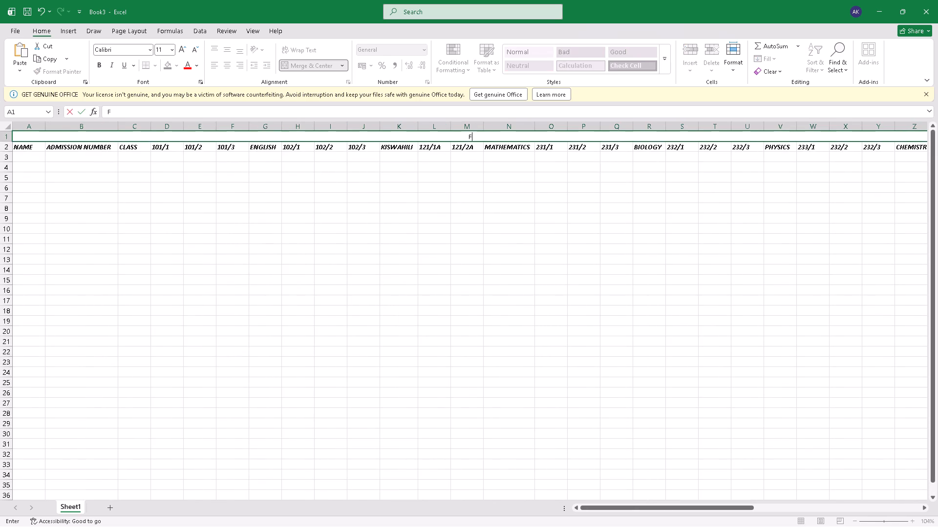
pyautogui.press('BackSpace')
pyautogui.hotkey('ctrl', 'b')
pyautogui.hotkey('ctrl', 'u')
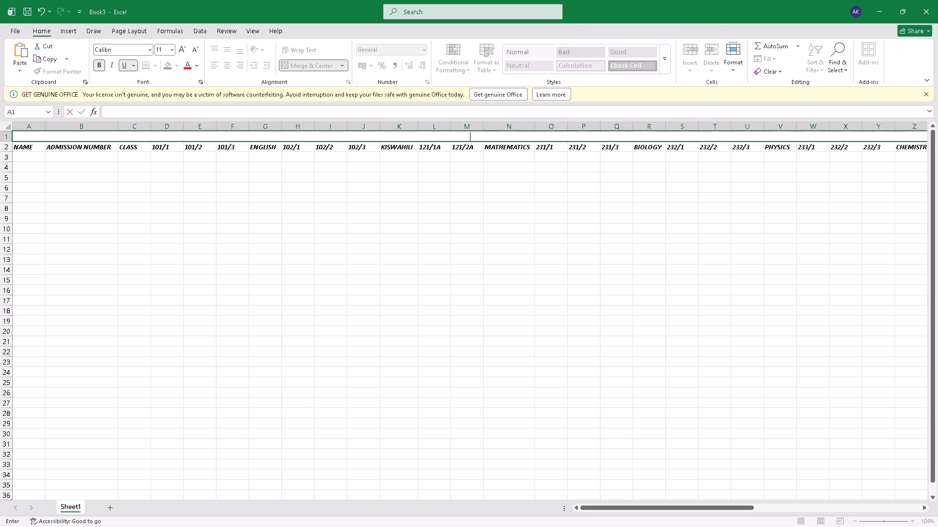
pyautogui.hotkey('ctrl', 'i')
# Enter the title "FORM 4 MOCK TERM 2 EXAM RESULTS GROUP C+ AND ABOVE" in the merged cell A1.
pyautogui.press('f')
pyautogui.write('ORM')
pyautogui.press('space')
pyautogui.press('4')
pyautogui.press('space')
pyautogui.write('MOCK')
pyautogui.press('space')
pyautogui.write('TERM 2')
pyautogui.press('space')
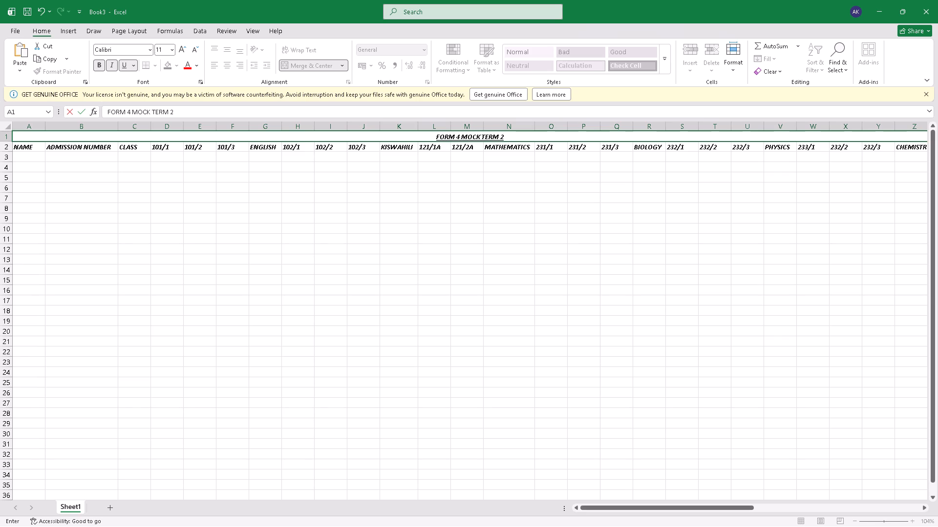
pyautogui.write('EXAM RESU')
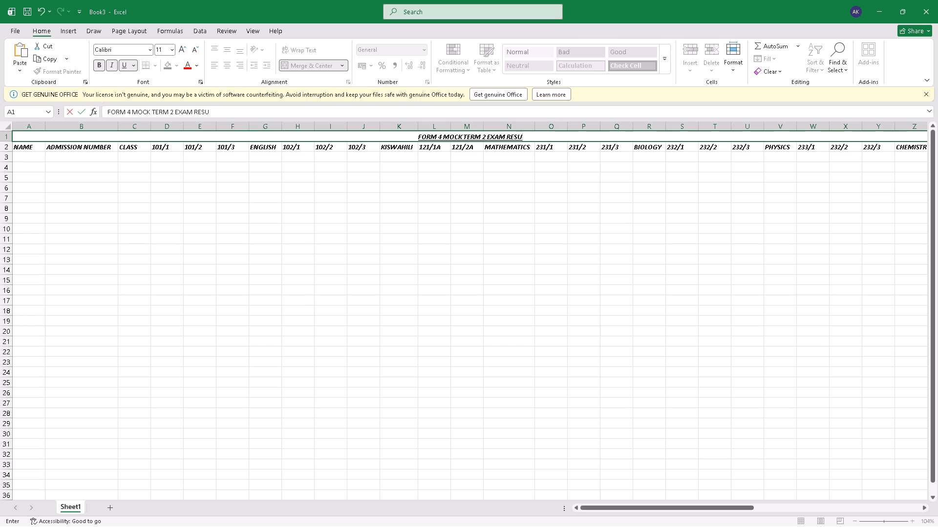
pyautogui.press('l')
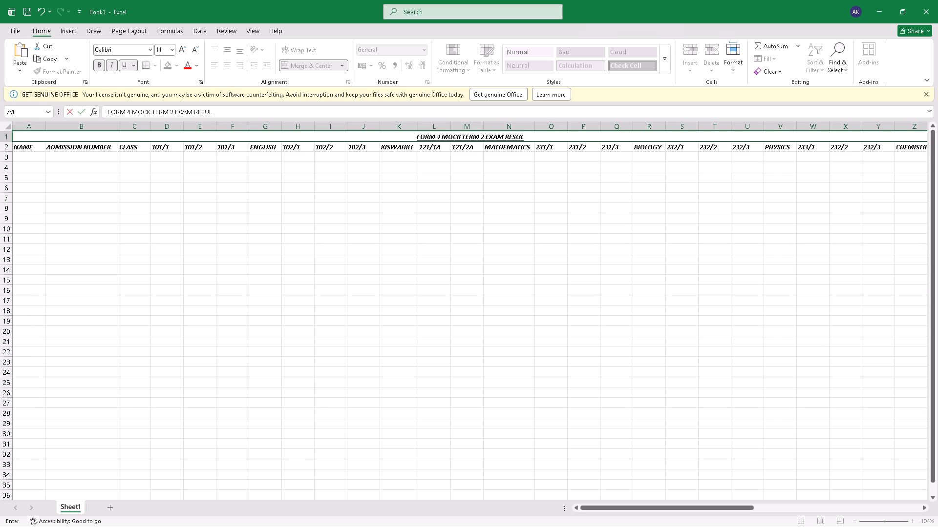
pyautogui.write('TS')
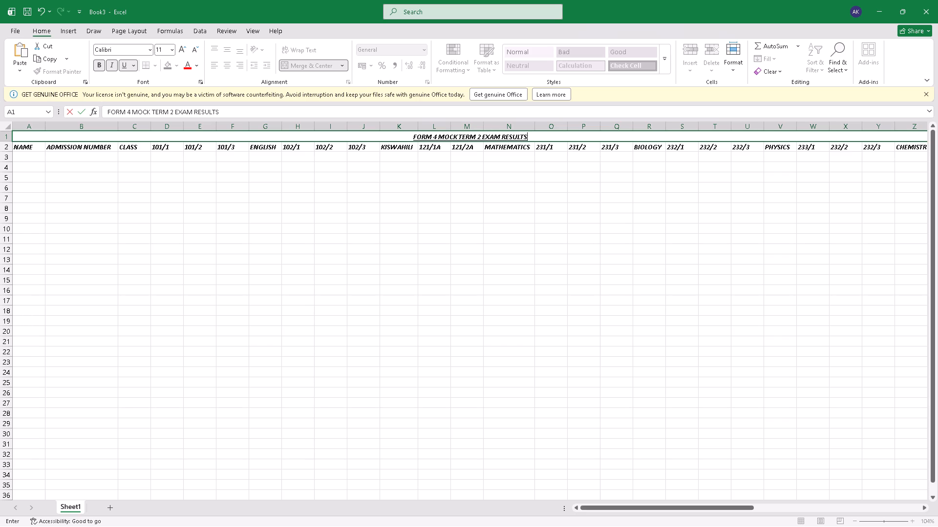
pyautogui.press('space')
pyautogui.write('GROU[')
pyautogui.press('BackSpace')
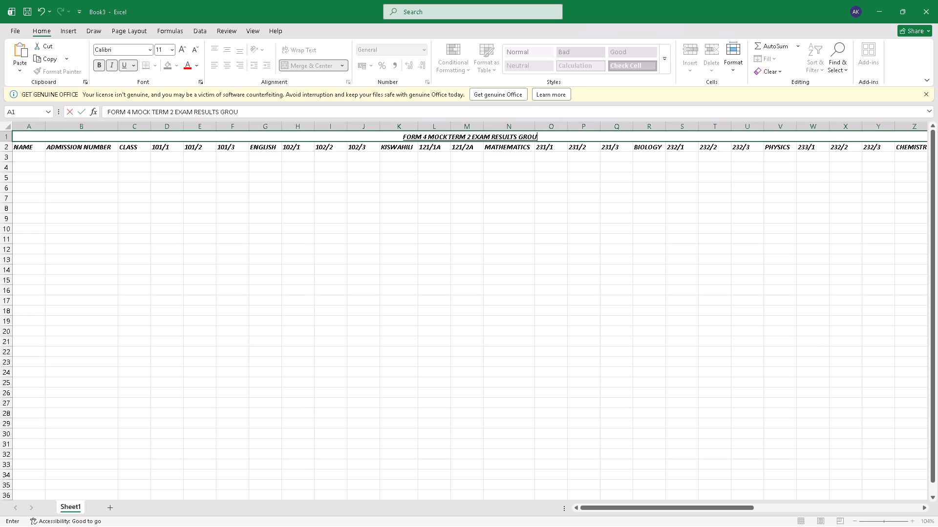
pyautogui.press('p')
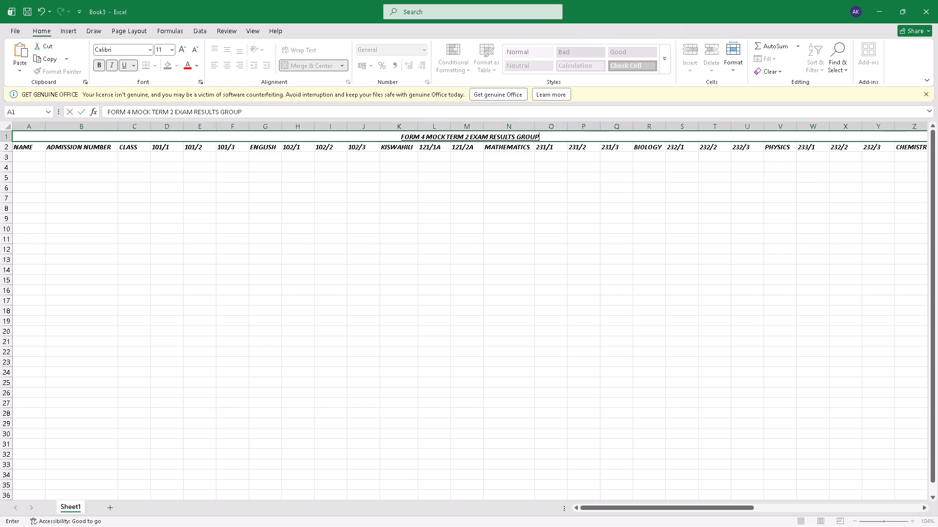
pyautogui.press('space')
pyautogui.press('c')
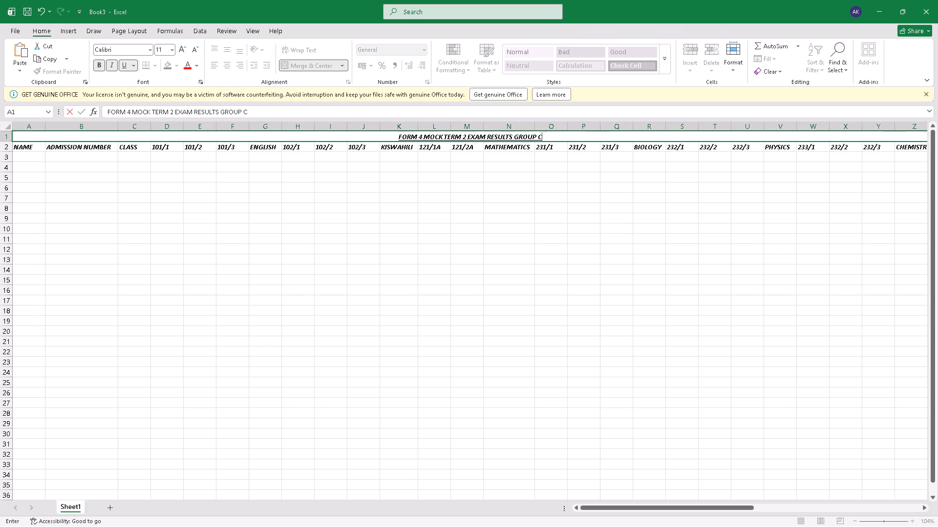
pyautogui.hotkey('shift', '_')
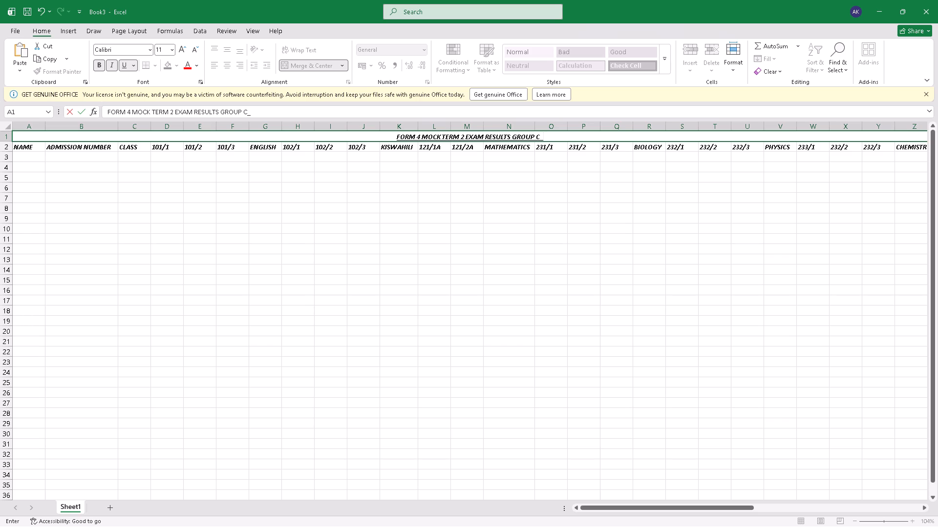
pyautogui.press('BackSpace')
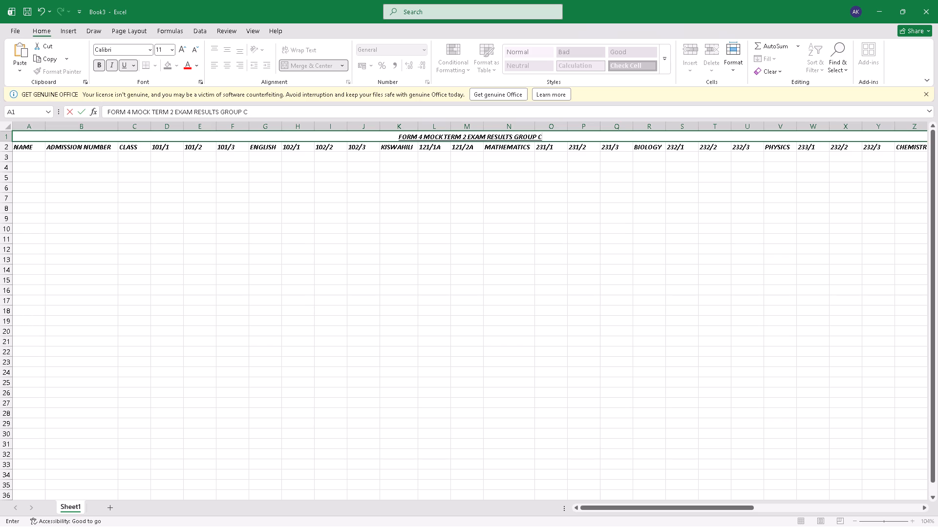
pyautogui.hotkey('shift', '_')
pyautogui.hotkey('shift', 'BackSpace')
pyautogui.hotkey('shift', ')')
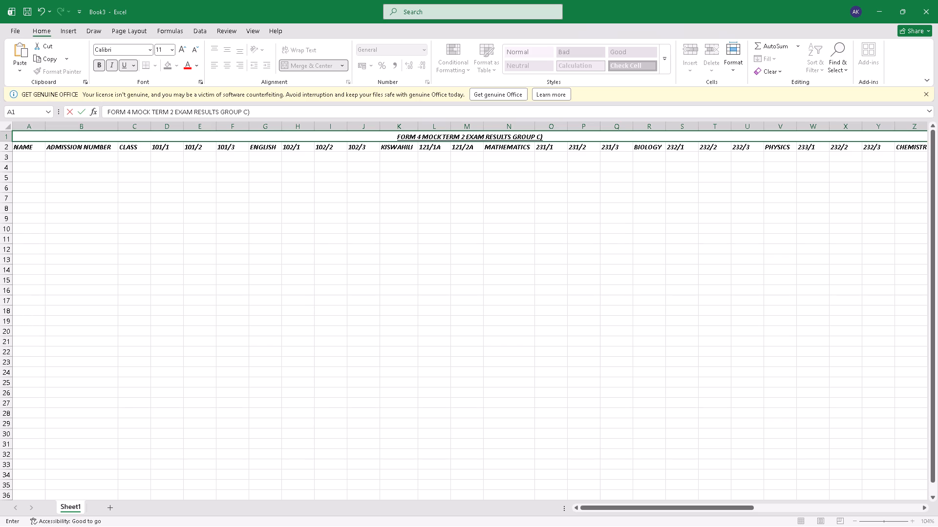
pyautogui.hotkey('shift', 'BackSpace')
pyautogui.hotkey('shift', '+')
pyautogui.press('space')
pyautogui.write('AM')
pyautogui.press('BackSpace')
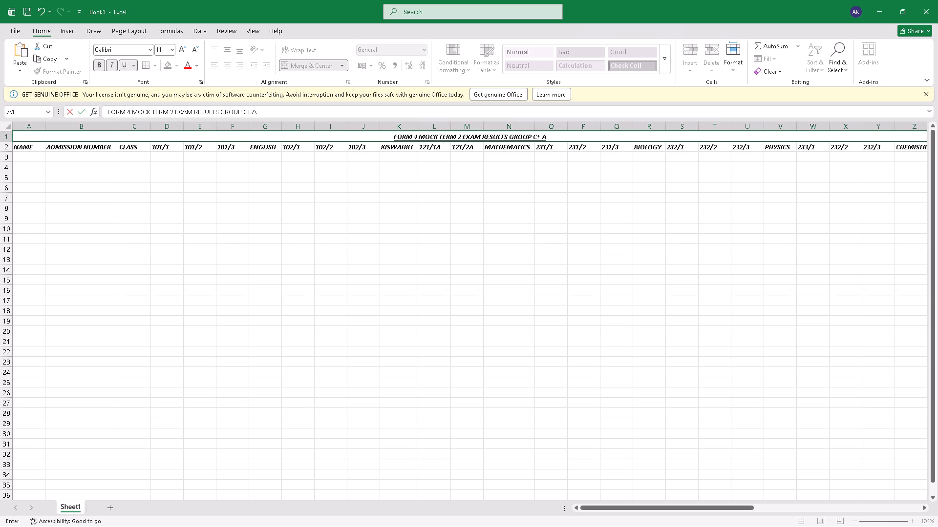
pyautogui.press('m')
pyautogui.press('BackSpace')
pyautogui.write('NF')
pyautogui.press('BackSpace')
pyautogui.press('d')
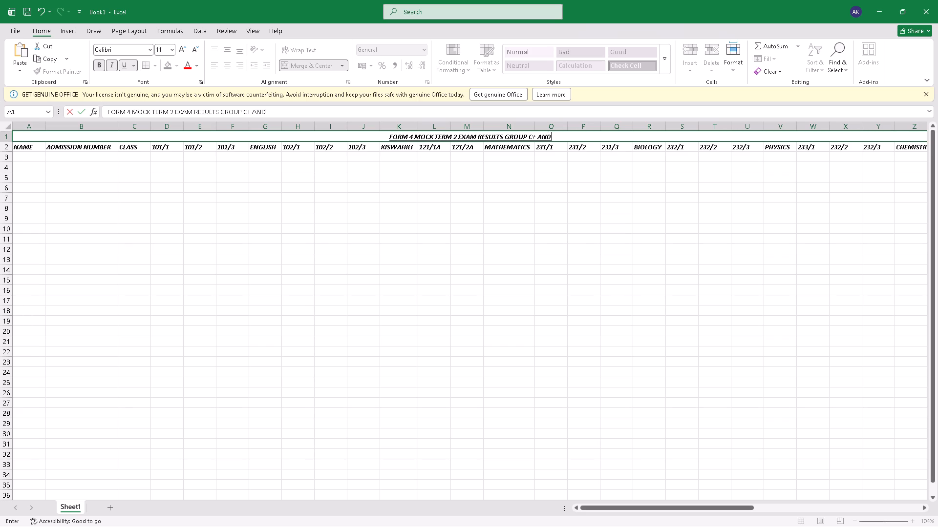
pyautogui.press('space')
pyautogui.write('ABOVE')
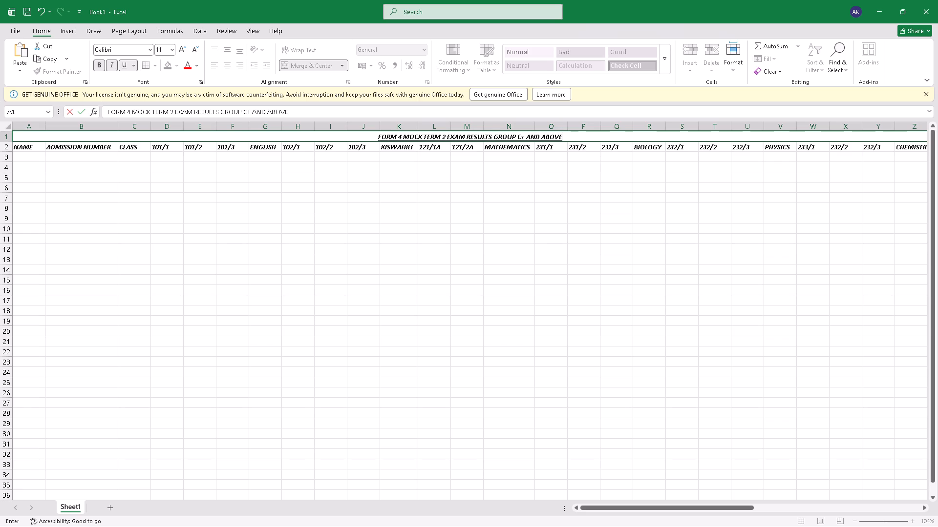
# Add the headings POINTS, GRADE and POSITION in cells AS2, AT2 and AU2, after BUSINESS STUDIES.
pyautogui.hscroll(-2, 414, 191)
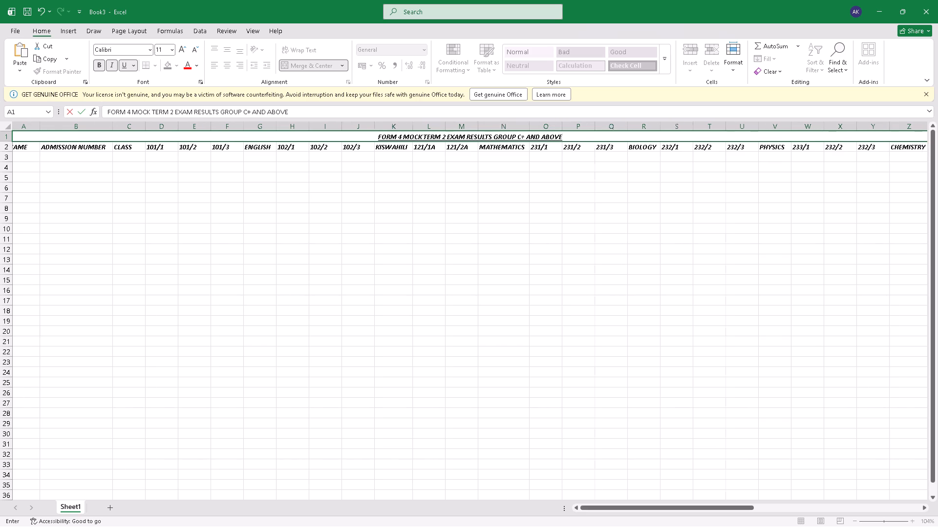
pyautogui.hscroll(-11, 414, 191)
pyautogui.hscroll(1, 414, 191)
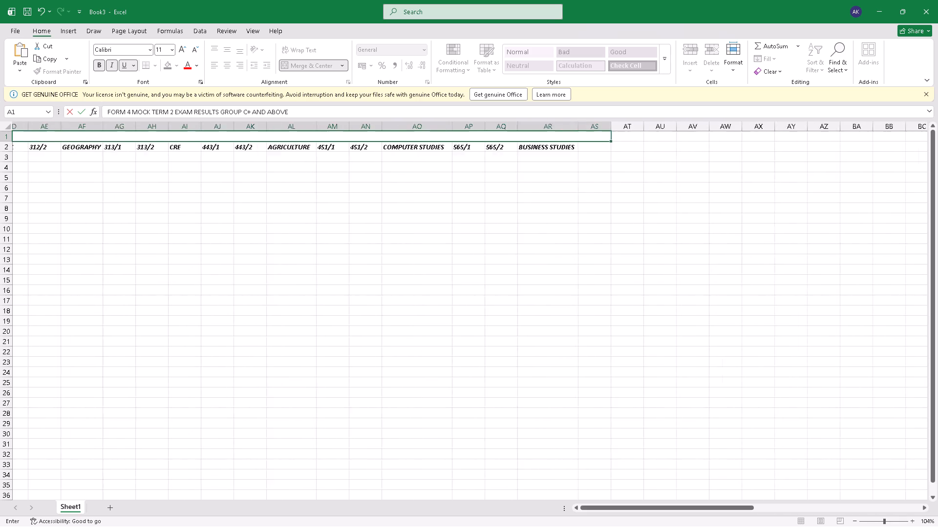
pyautogui.hscroll(-2, 414, 191)
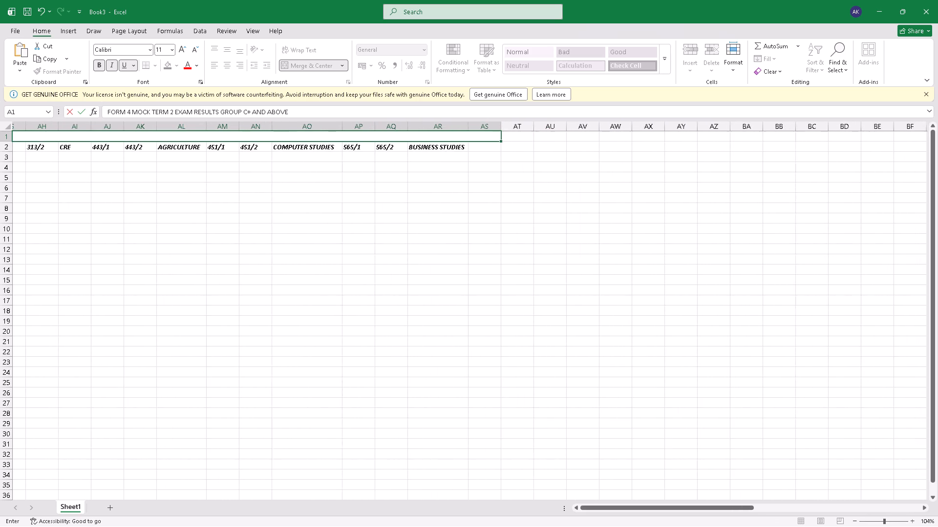
pyautogui.hscroll(-1, 414, 191)
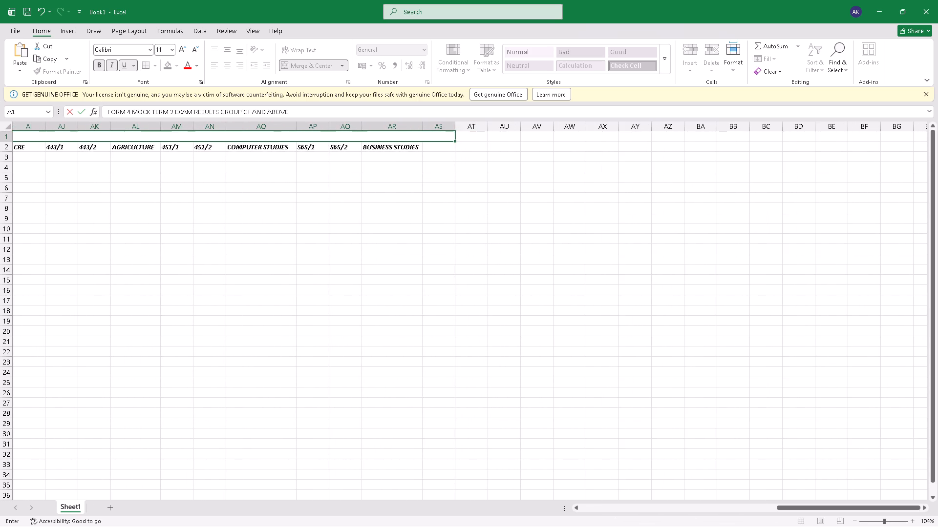
pyautogui.click(437, 147)
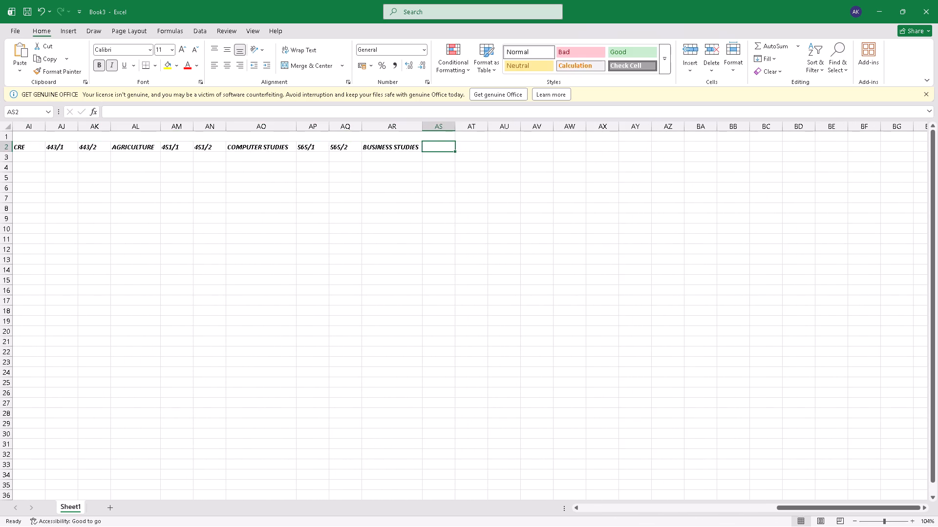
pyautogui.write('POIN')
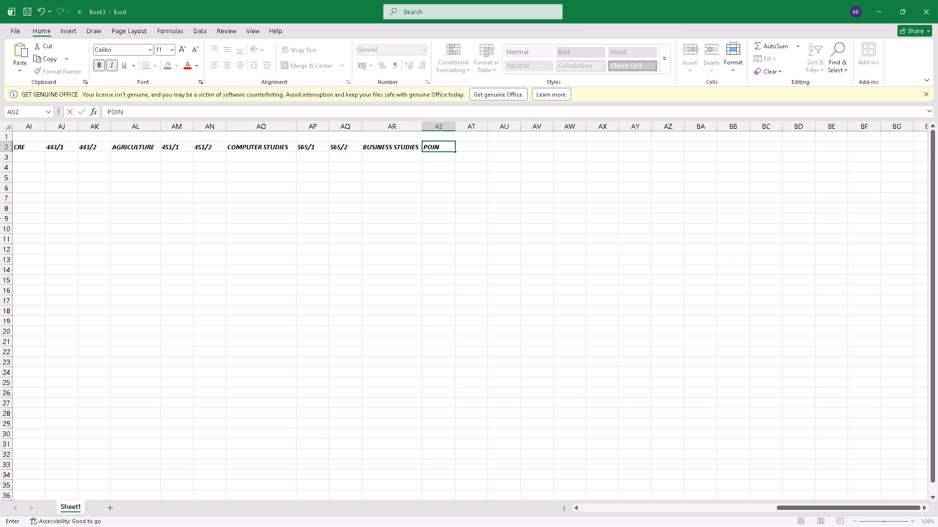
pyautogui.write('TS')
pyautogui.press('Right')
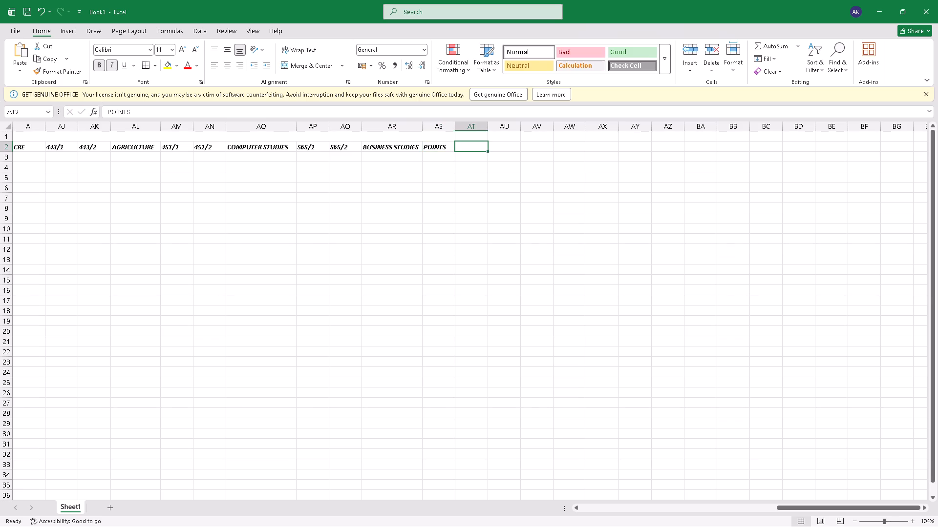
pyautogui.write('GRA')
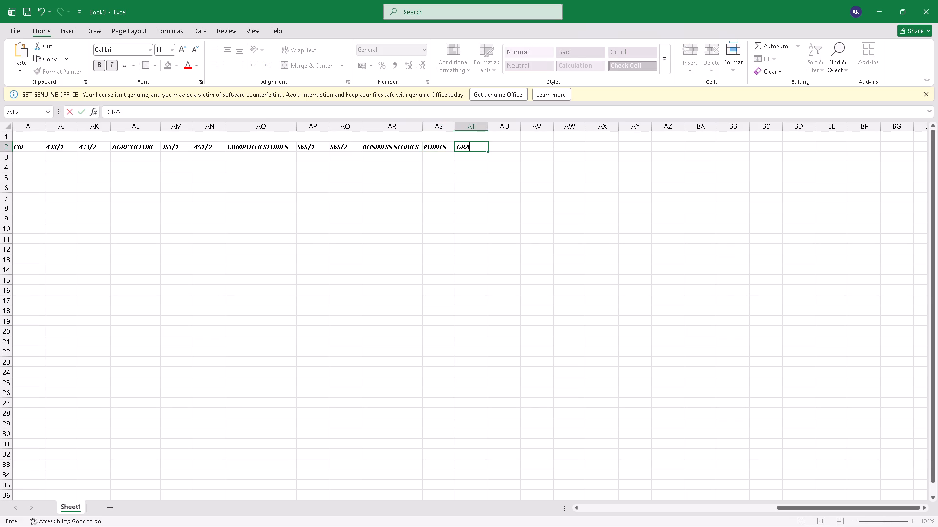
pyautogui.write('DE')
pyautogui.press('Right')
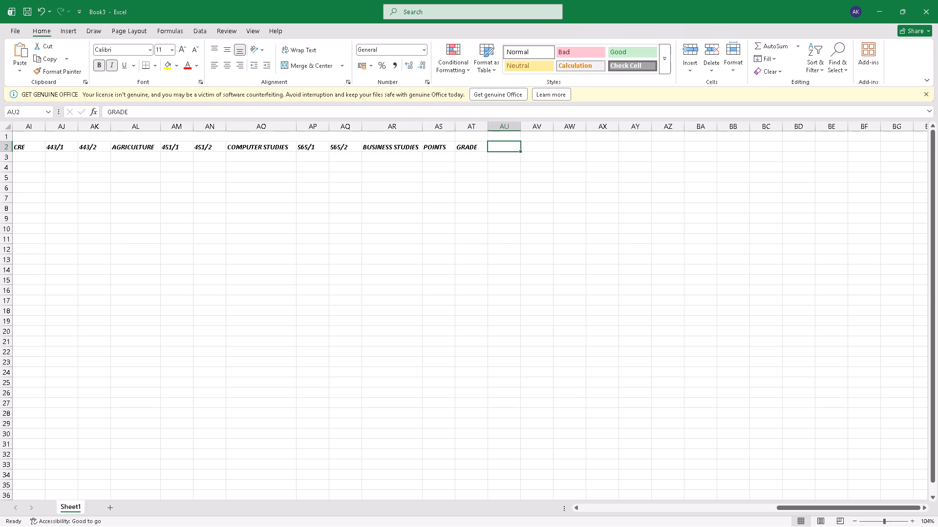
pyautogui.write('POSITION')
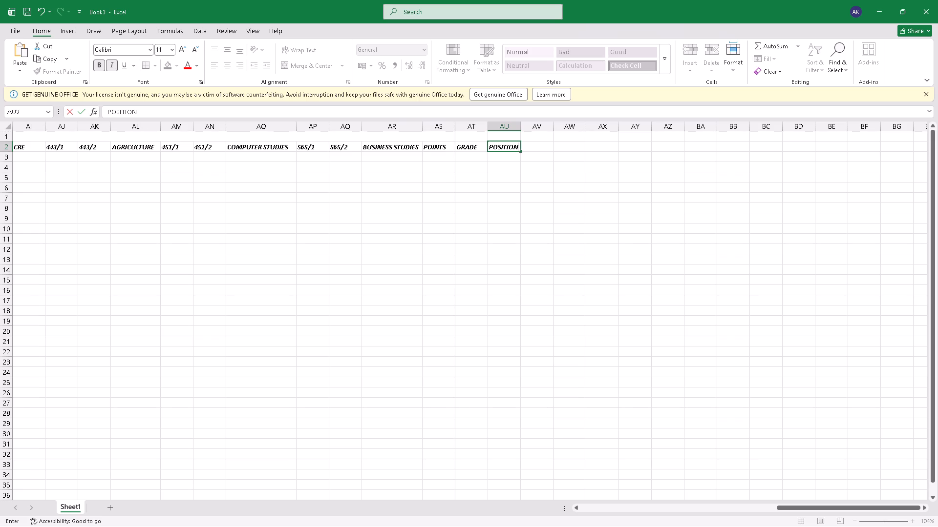
# Merge and center cells AT1 and AU1 above the GRADE and POSITION headings.
pyautogui.doubleClick(502, 139)
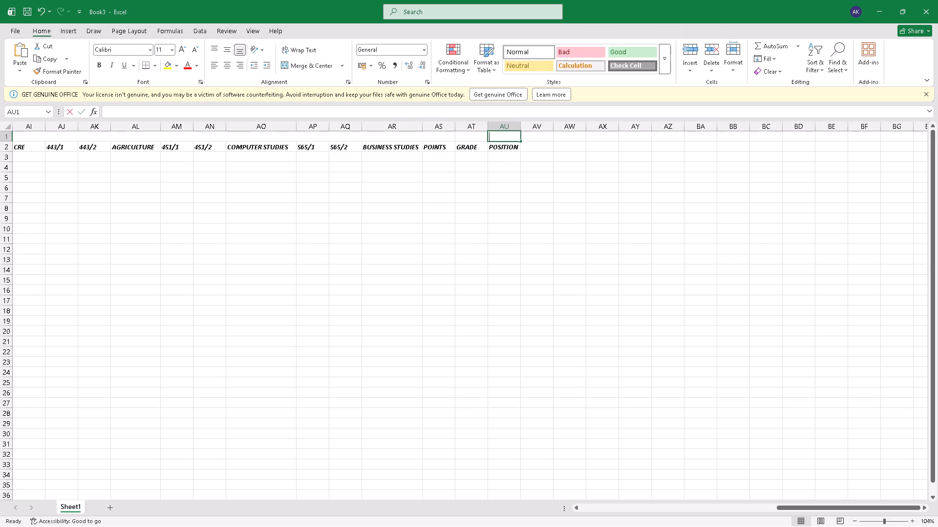
pyautogui.moveTo(502, 139); pyautogui.dragTo(468, 135)
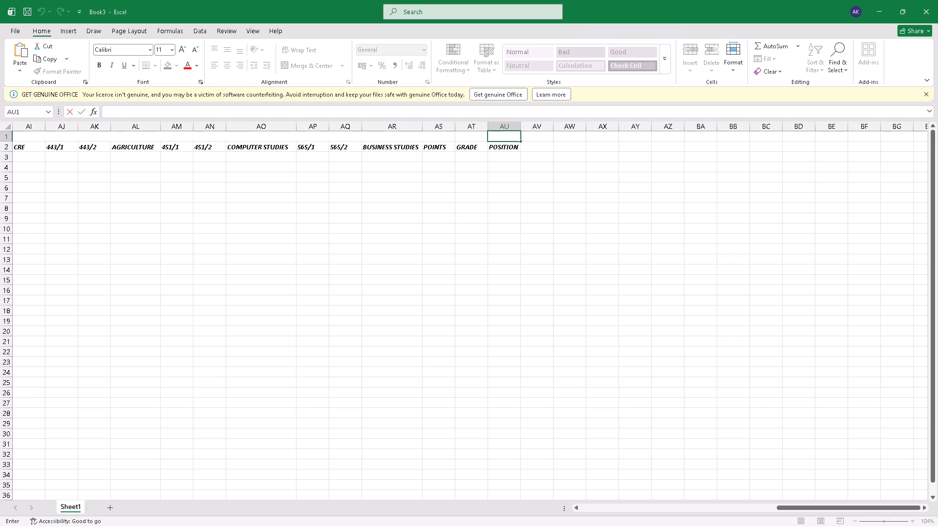
pyautogui.moveTo(468, 135); pyautogui.dragTo(506, 135)
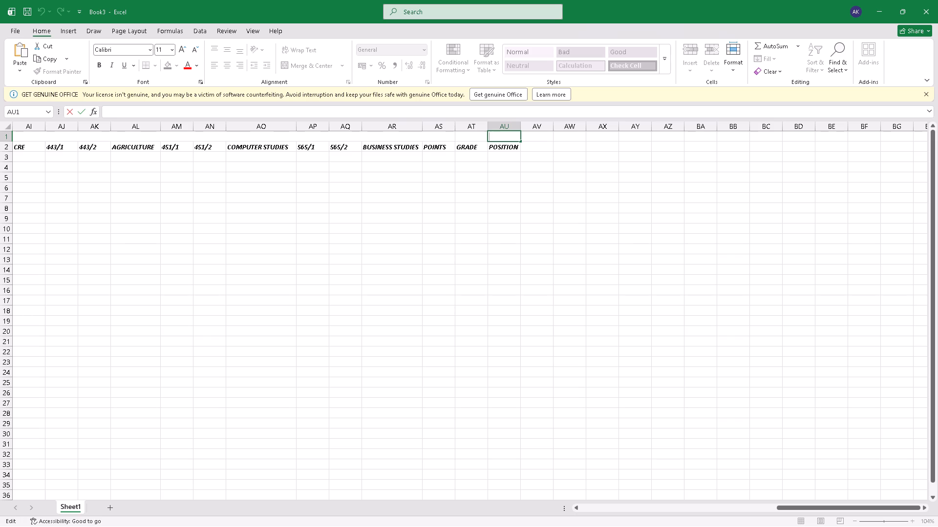
pyautogui.click(506, 135)
pyautogui.click(462, 135)
pyautogui.moveTo(462, 135); pyautogui.dragTo(490, 136)
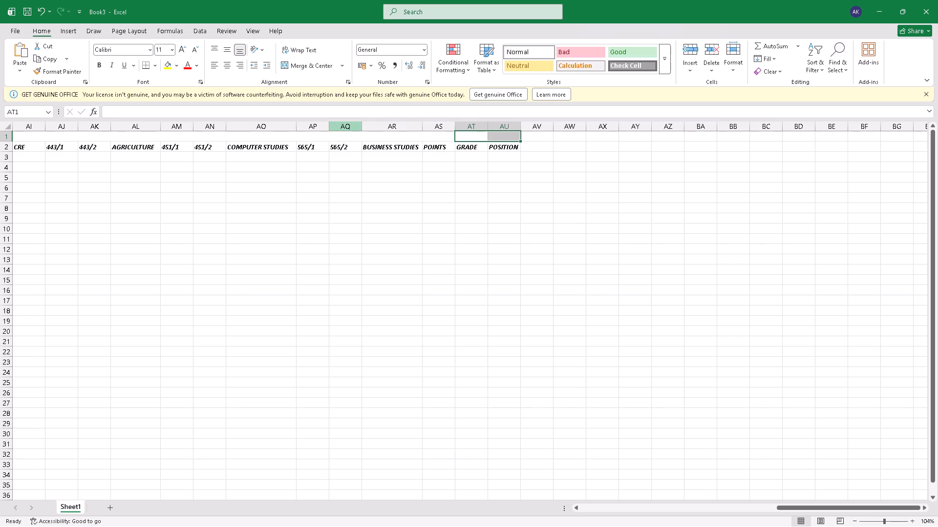
pyautogui.click(296, 66)
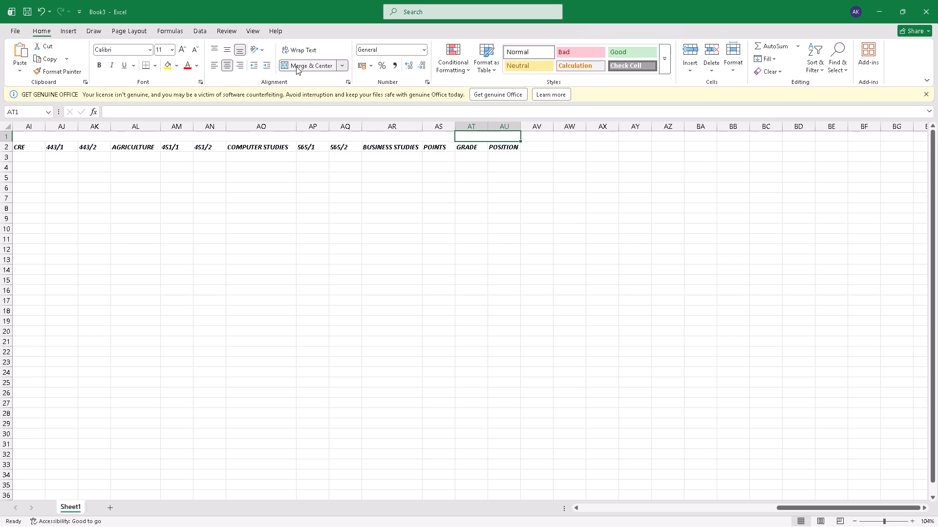
pyautogui.doubleClick(403, 141)
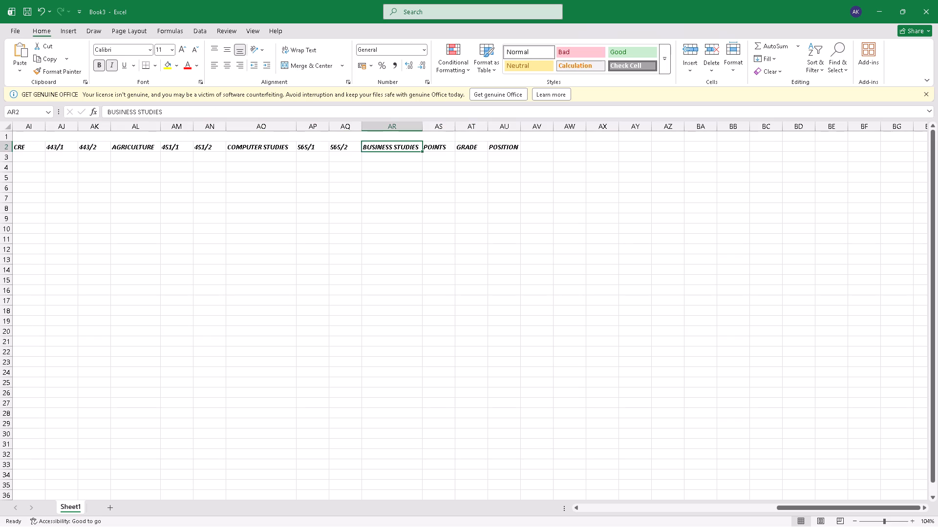
# Check how the merged title in row 1 is centred over the headings in row 2.
pyautogui.doubleClick(418, 135)
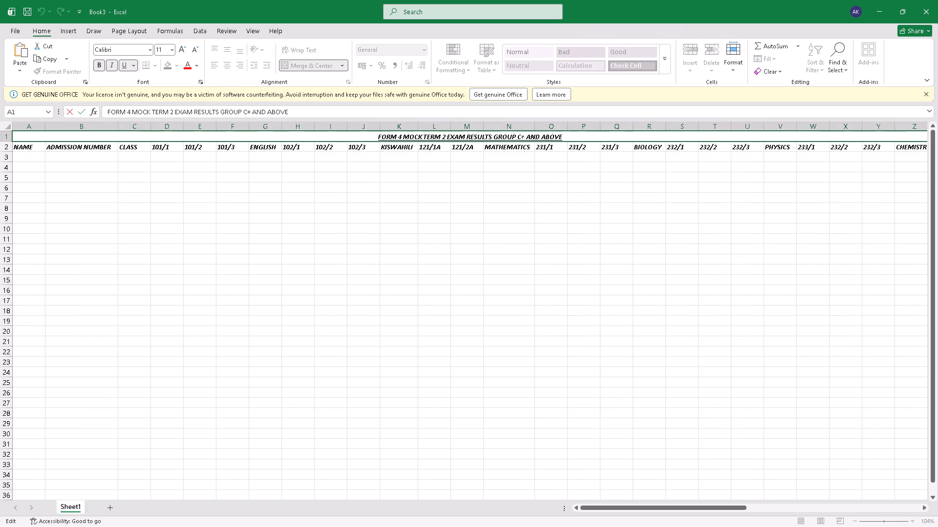
pyautogui.moveTo(663, 160); pyautogui.dragTo(698, 169)
pyautogui.hscroll(1, 663, 160)
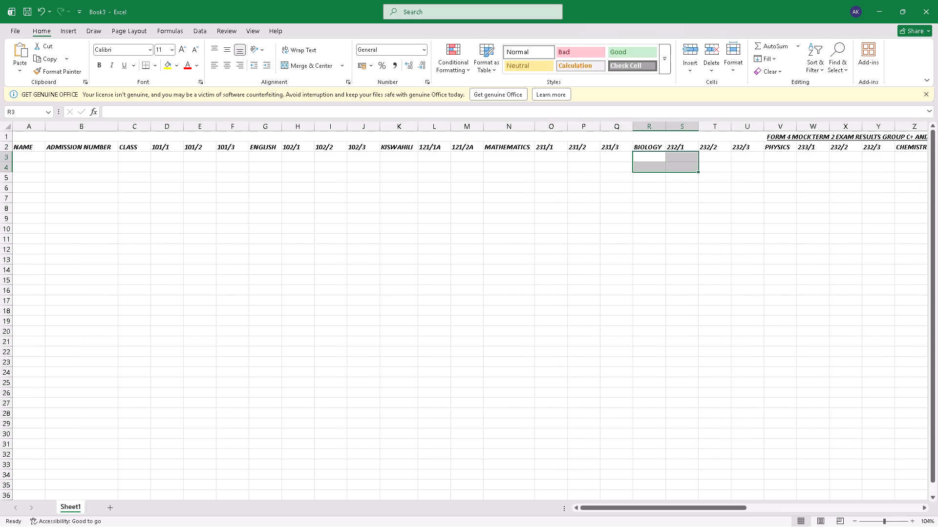
pyautogui.click(729, 182)
pyautogui.hscroll(-4, 729, 182)
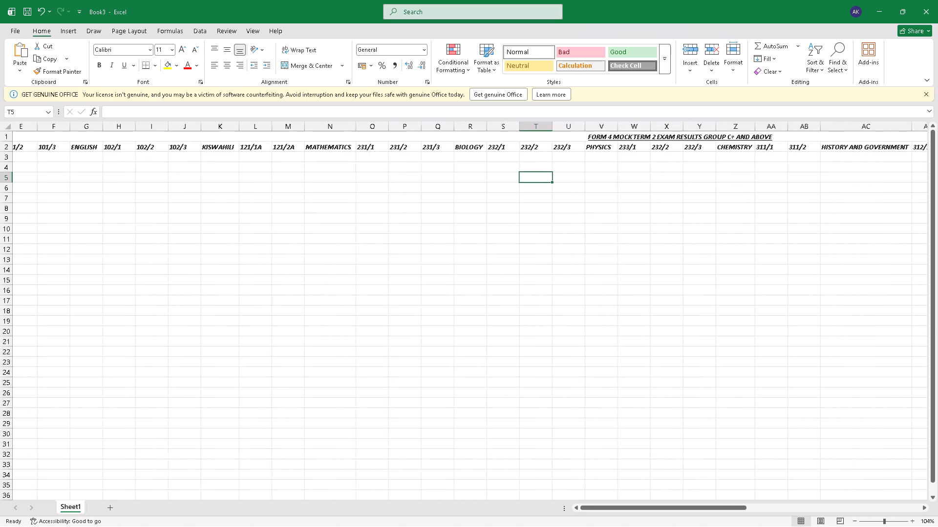
pyautogui.hscroll(-1, 729, 182)
pyautogui.hscroll(3, 729, 182)
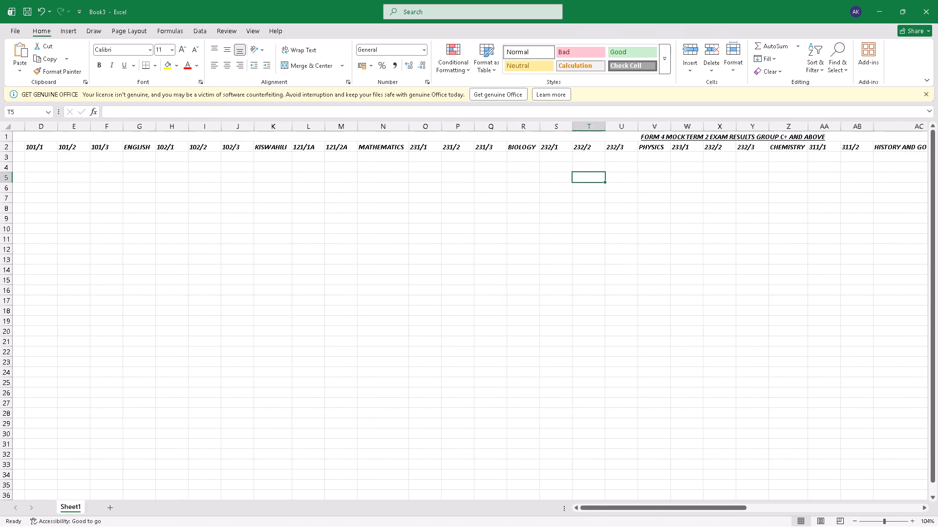
pyautogui.hscroll(1, 729, 182)
# Extend the merged, centred title across A1 to AU1 by unmerging and re-merging it to cover GRADE and POSITION.
pyautogui.hscroll(-2, 729, 182)
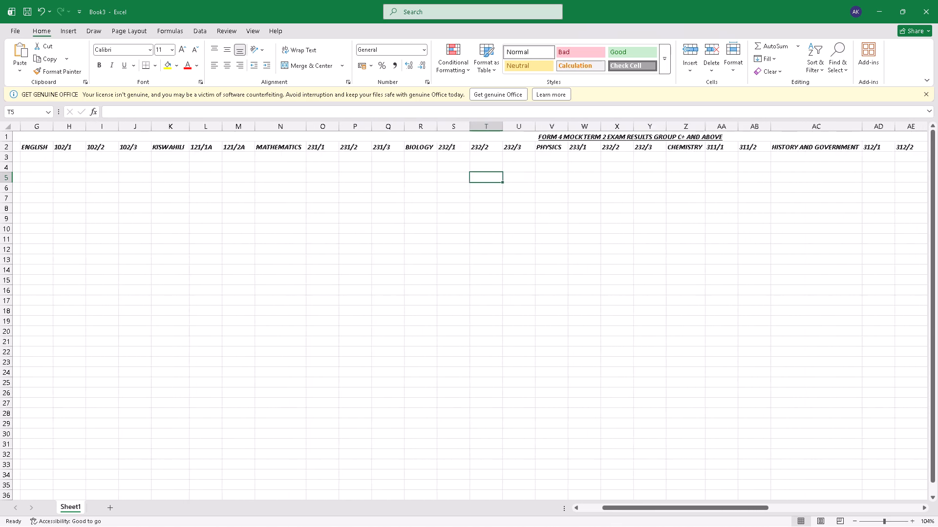
pyautogui.hscroll(-9, 729, 182)
pyautogui.hscroll(1, 729, 182)
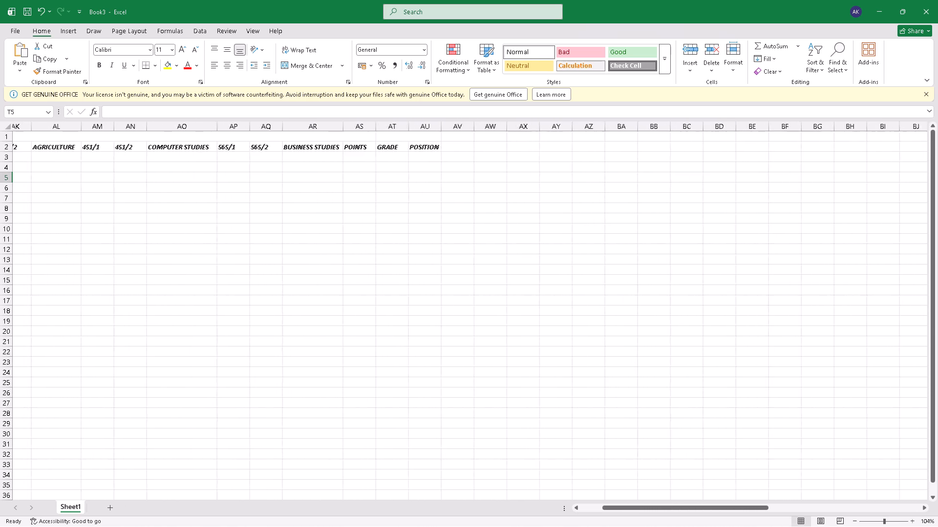
pyautogui.hscroll(2, 729, 182)
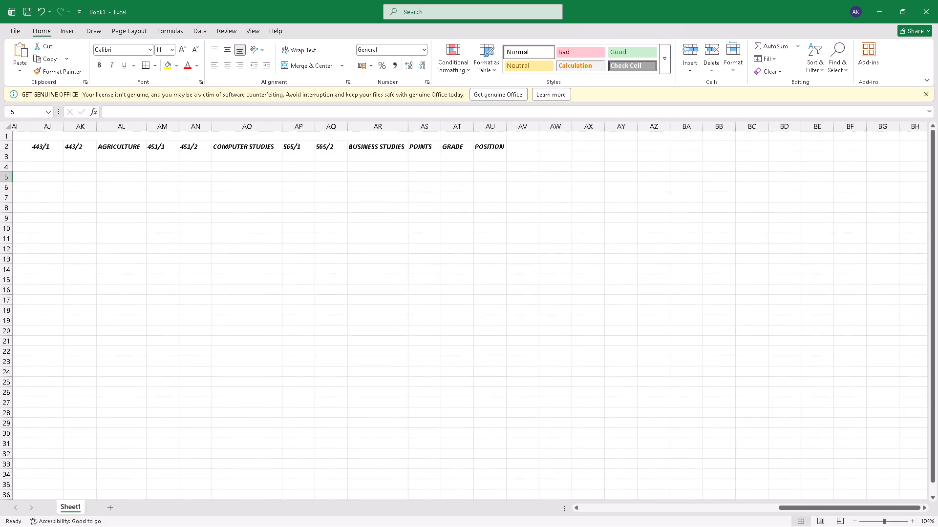
pyautogui.hscroll(1, 729, 182)
pyautogui.click(427, 137)
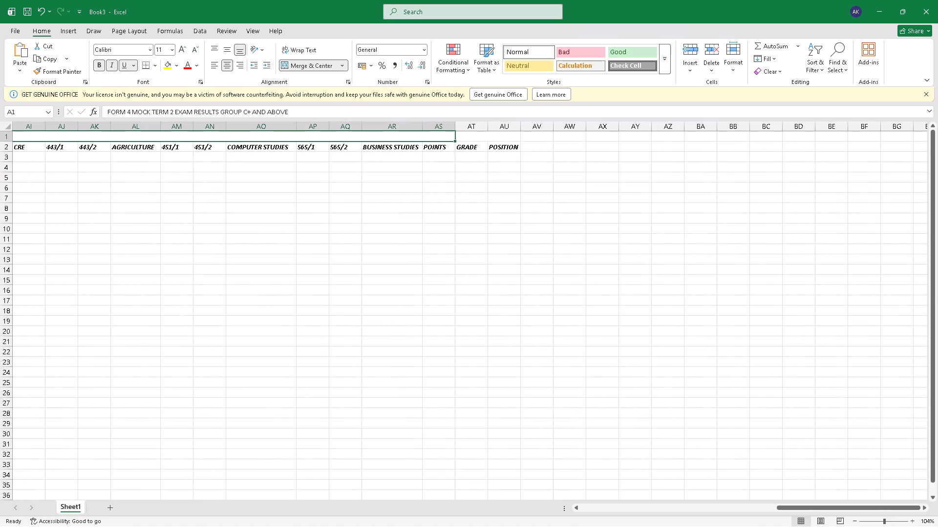
pyautogui.moveTo(426, 137); pyautogui.dragTo(472, 133)
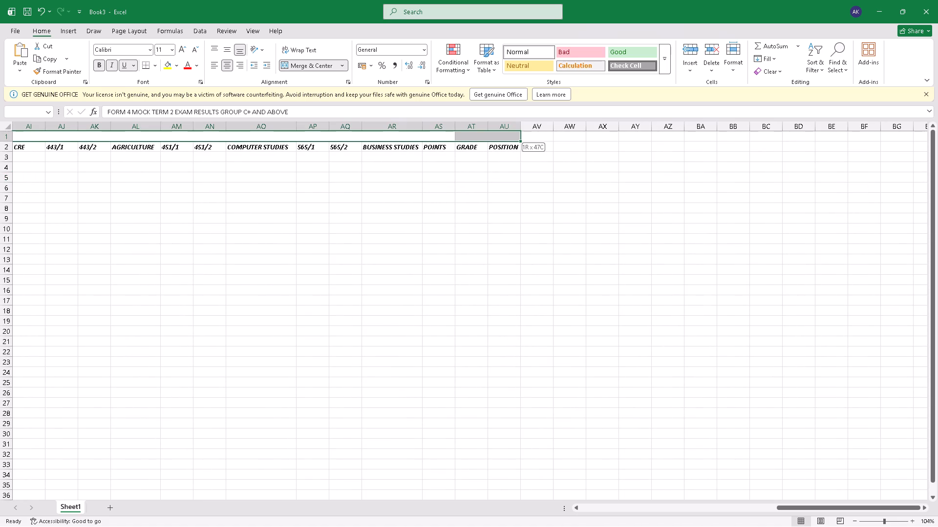
pyautogui.moveTo(472, 133); pyautogui.dragTo(473, 133)
pyautogui.click(327, 63)
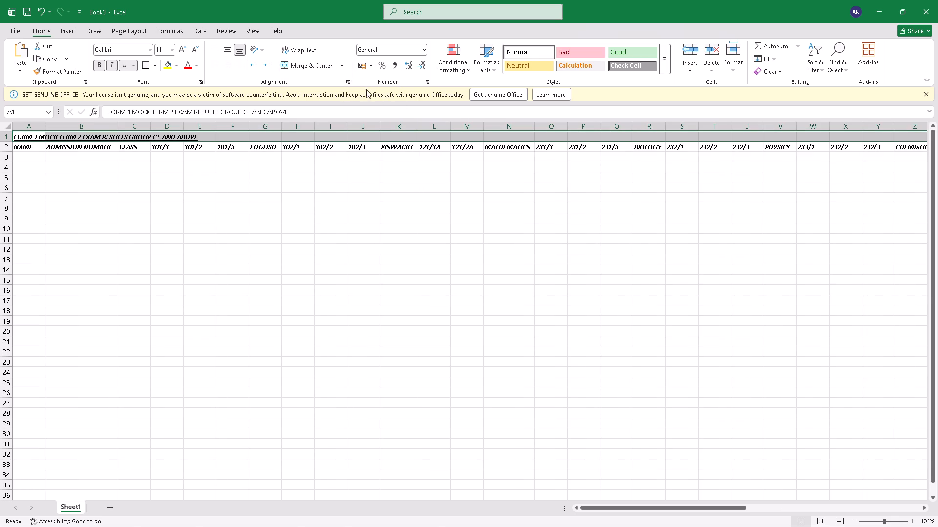
pyautogui.click(331, 65)
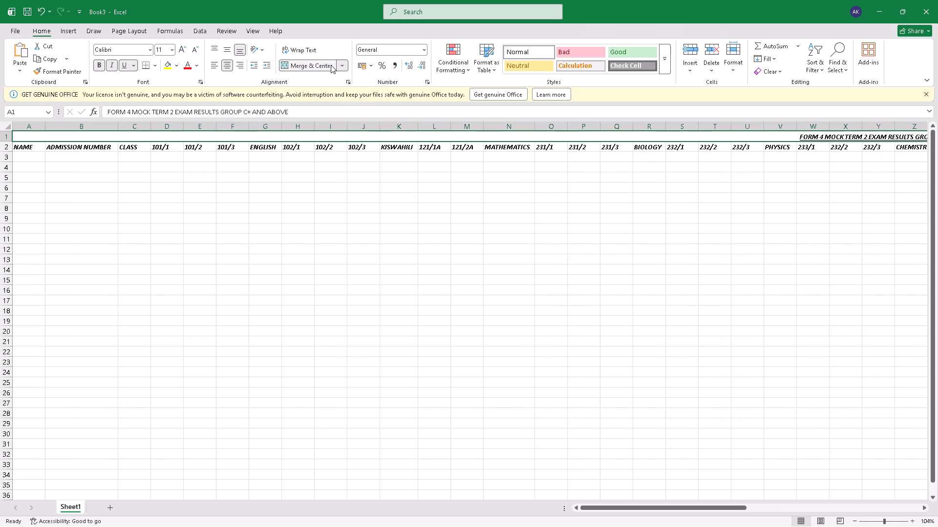
# Widen column A, under the NAME heading, to a width of just over 28.
pyautogui.hscroll(-5, 615, 322)
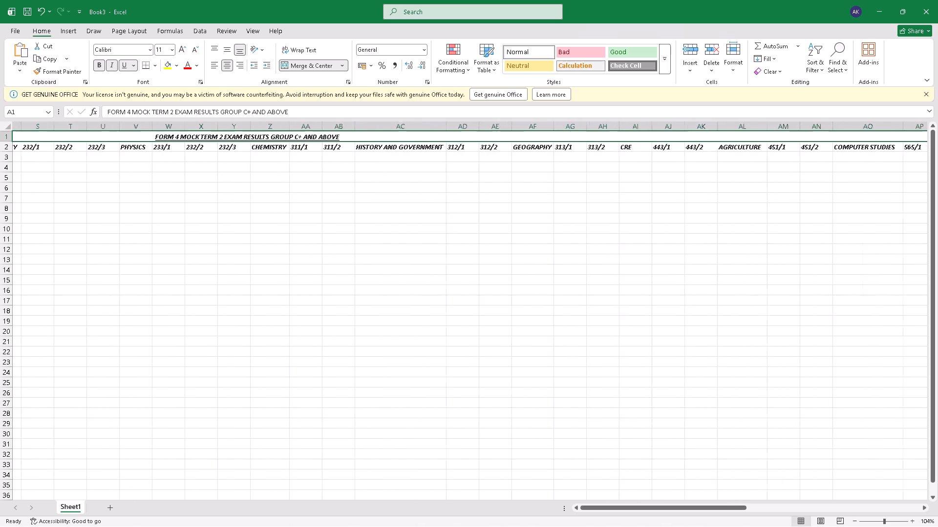
pyautogui.hscroll(-4, 615, 322)
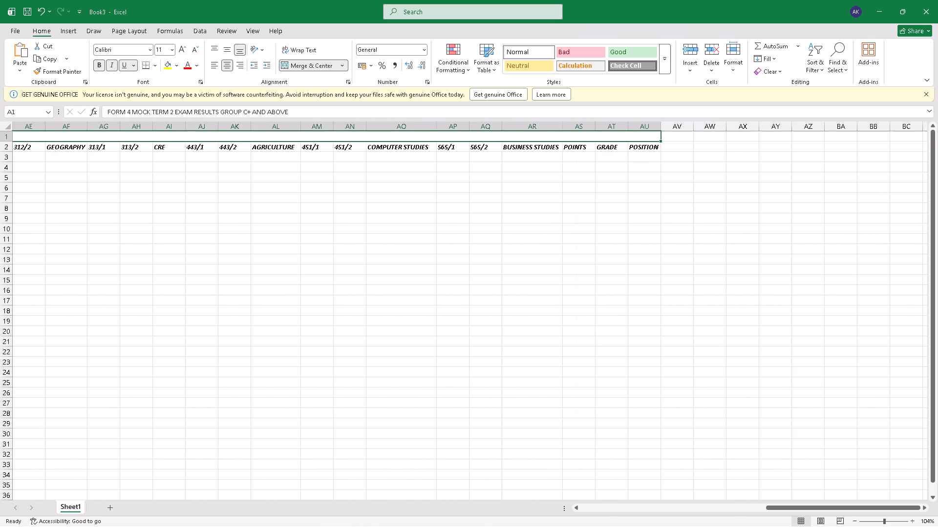
pyautogui.hscroll(11, 615, 322)
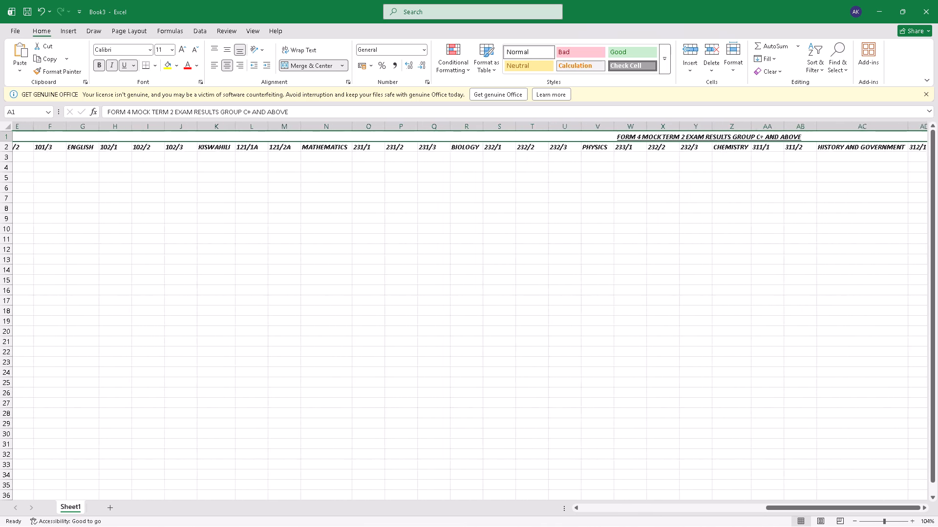
pyautogui.hscroll(1, 615, 322)
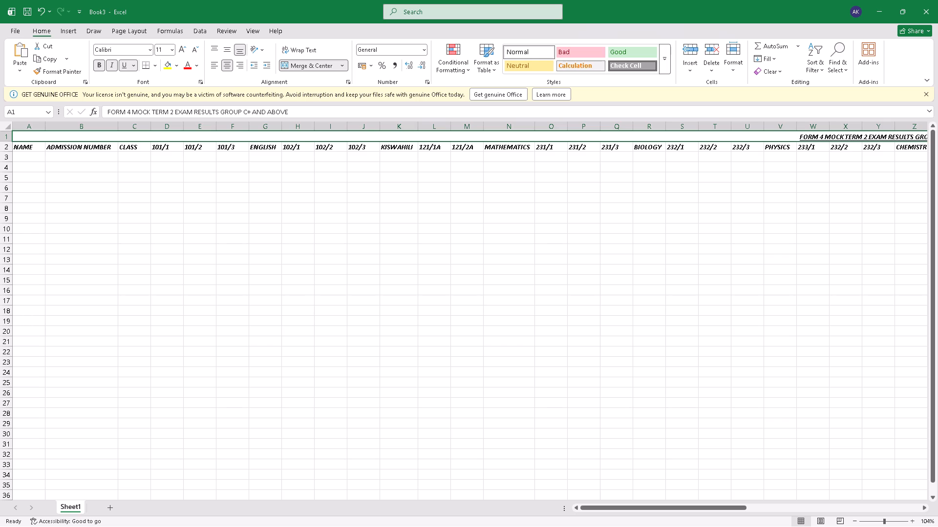
pyautogui.moveTo(48, 125); pyautogui.dragTo(106, 126)
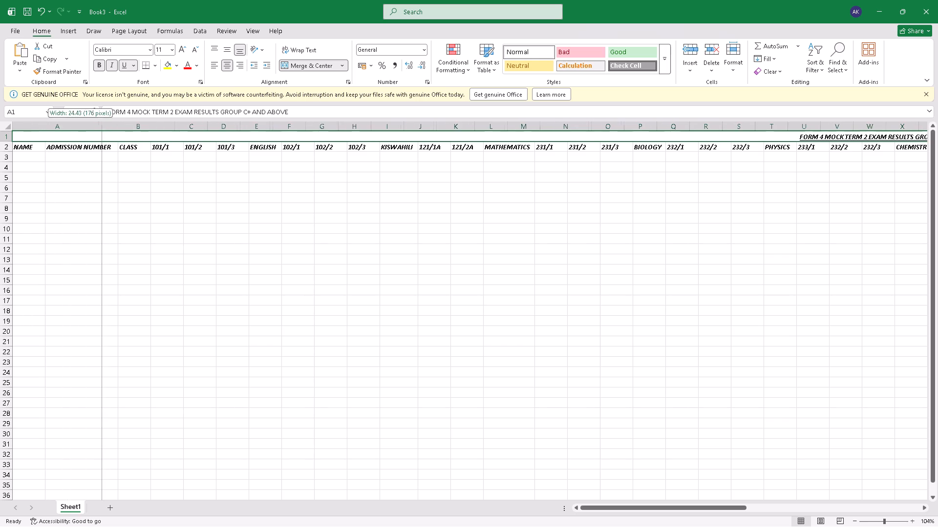
pyautogui.moveTo(106, 126); pyautogui.dragTo(118, 126)
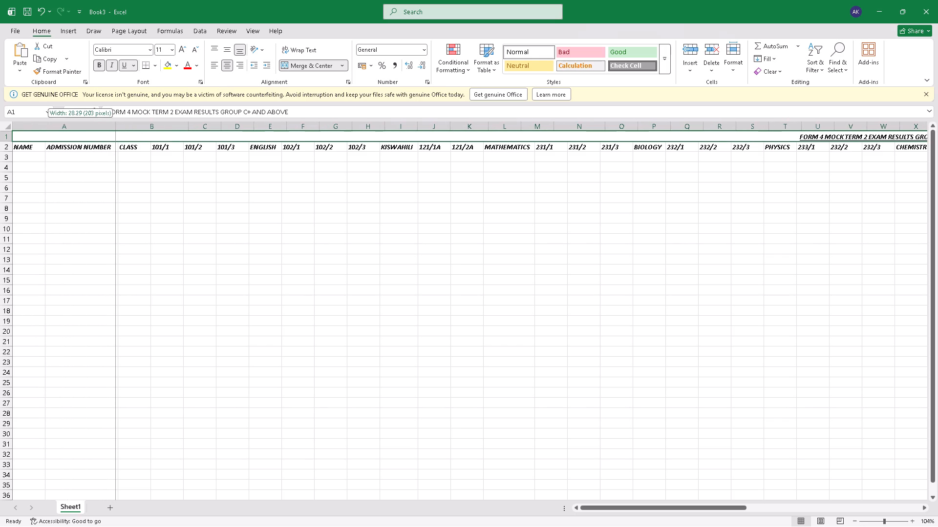
pyautogui.moveTo(118, 126); pyautogui.dragTo(121, 128)
# Enter the first student's full name in capitals in cell A3 under NAME.
pyautogui.click(50, 159)
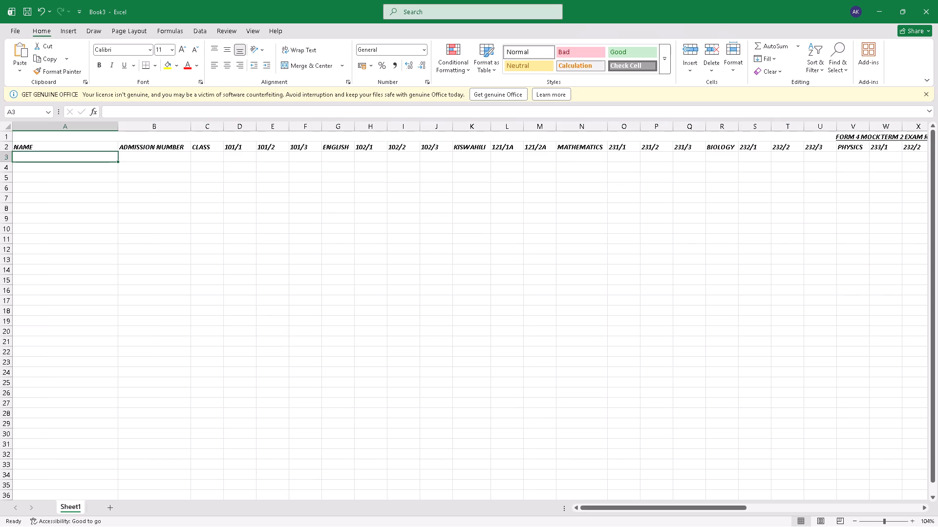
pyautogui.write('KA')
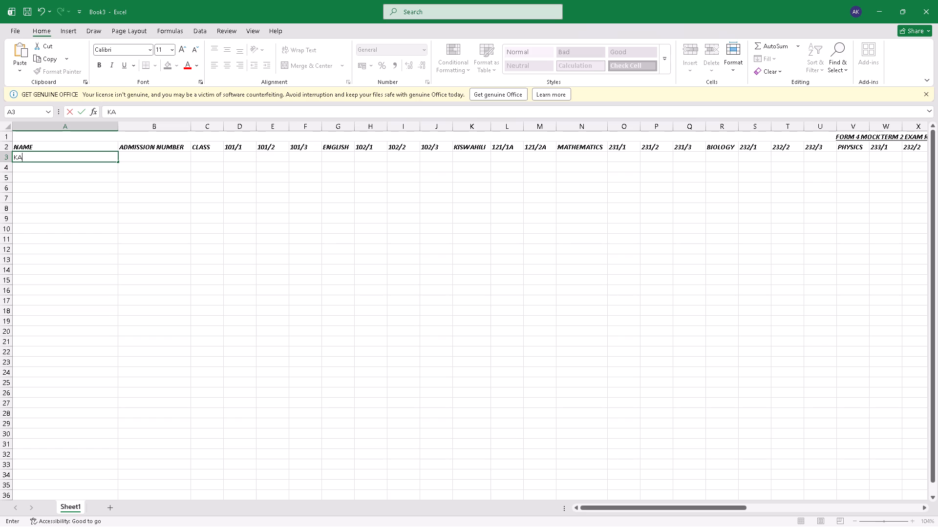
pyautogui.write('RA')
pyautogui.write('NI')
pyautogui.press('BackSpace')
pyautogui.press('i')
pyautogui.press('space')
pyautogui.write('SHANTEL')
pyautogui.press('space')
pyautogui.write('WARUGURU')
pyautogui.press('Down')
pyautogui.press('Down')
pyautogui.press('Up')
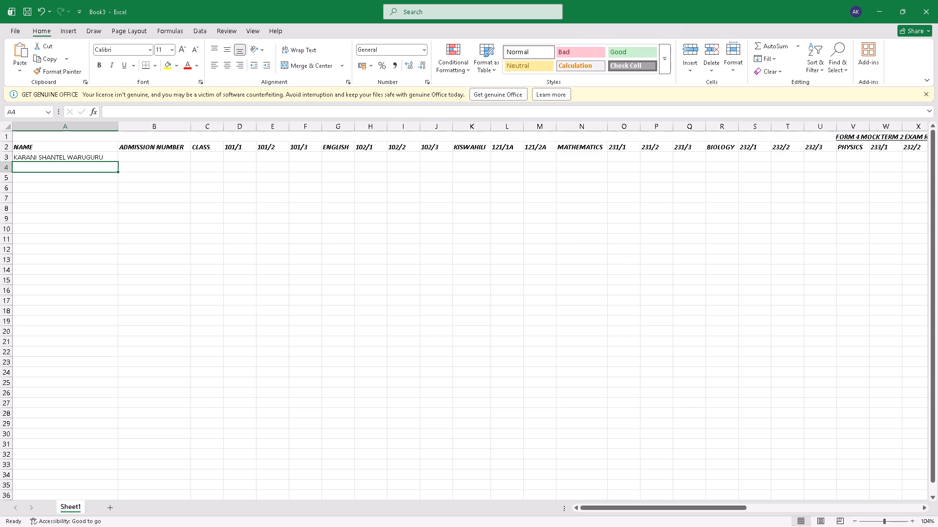
# Enter the full names of the next three students in capitals in cells A4, A5 and A6.
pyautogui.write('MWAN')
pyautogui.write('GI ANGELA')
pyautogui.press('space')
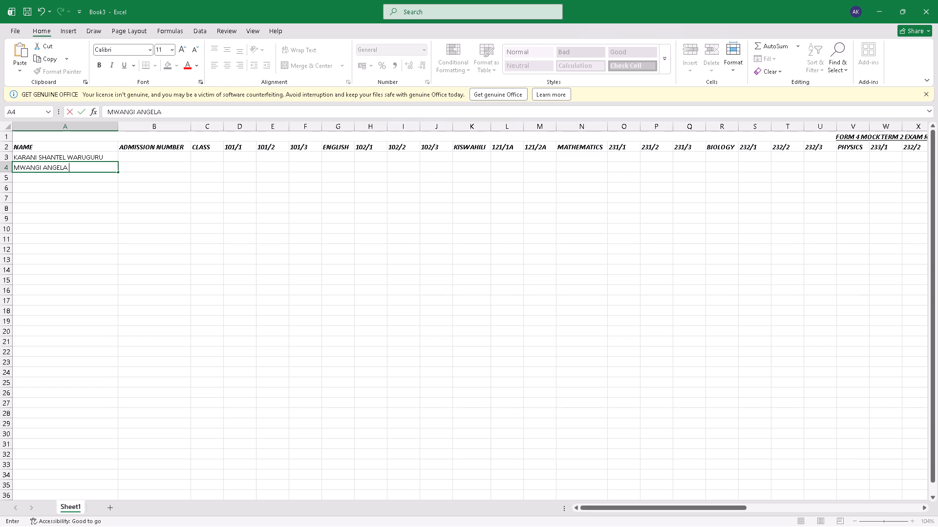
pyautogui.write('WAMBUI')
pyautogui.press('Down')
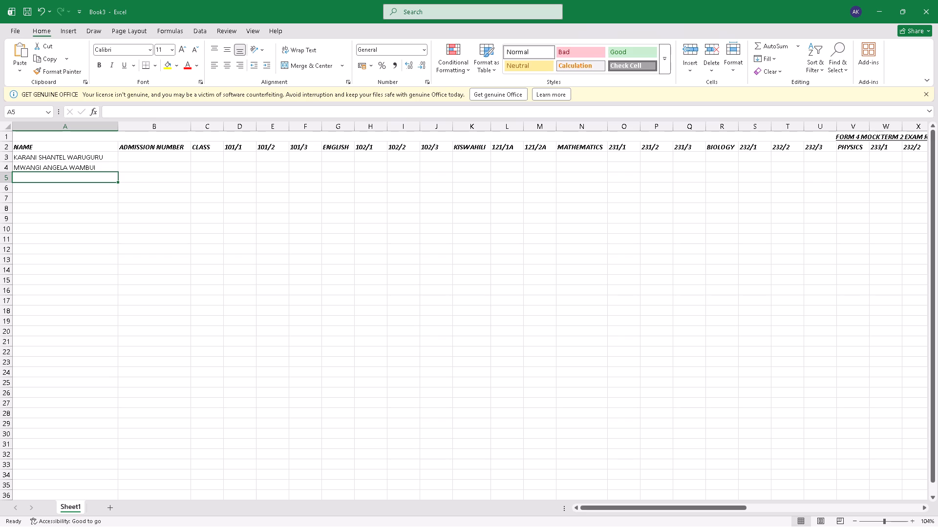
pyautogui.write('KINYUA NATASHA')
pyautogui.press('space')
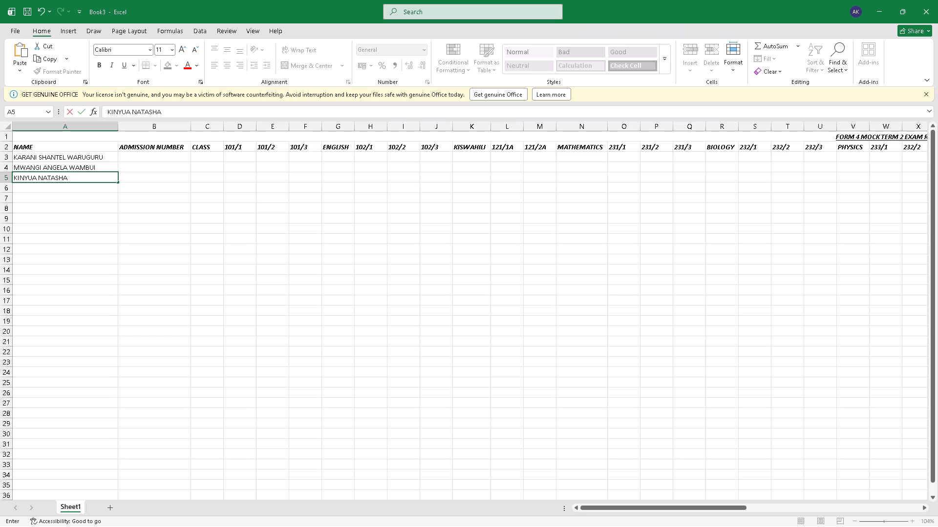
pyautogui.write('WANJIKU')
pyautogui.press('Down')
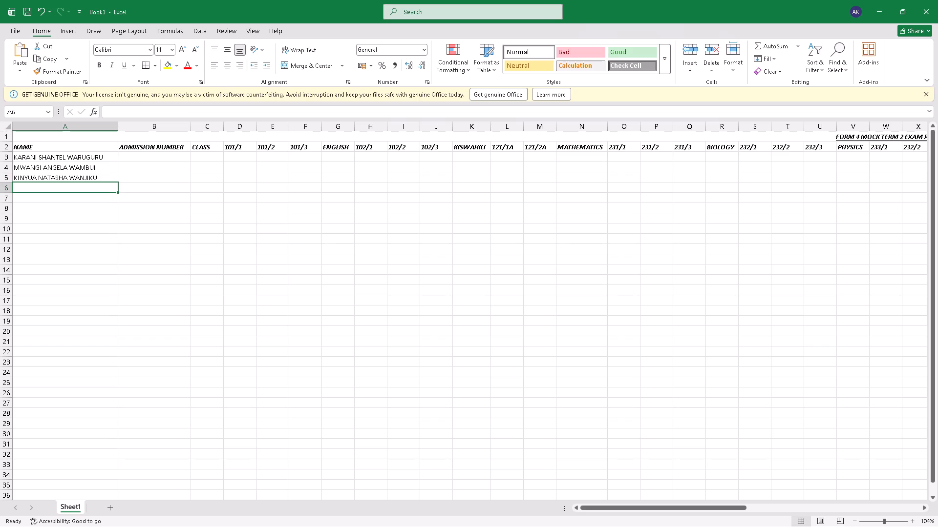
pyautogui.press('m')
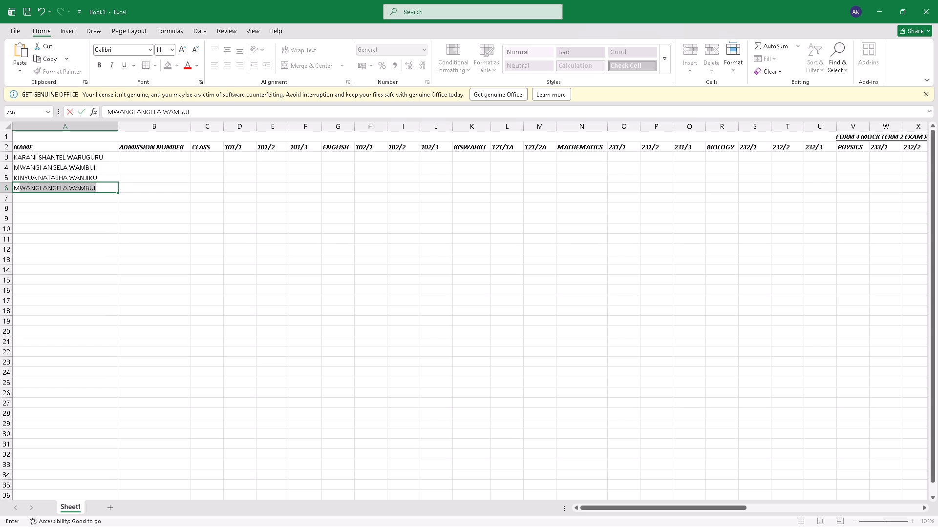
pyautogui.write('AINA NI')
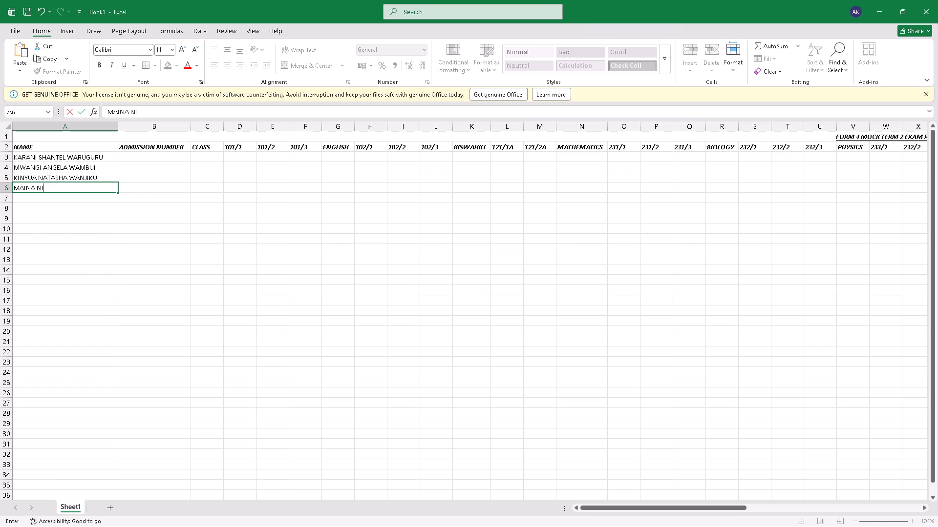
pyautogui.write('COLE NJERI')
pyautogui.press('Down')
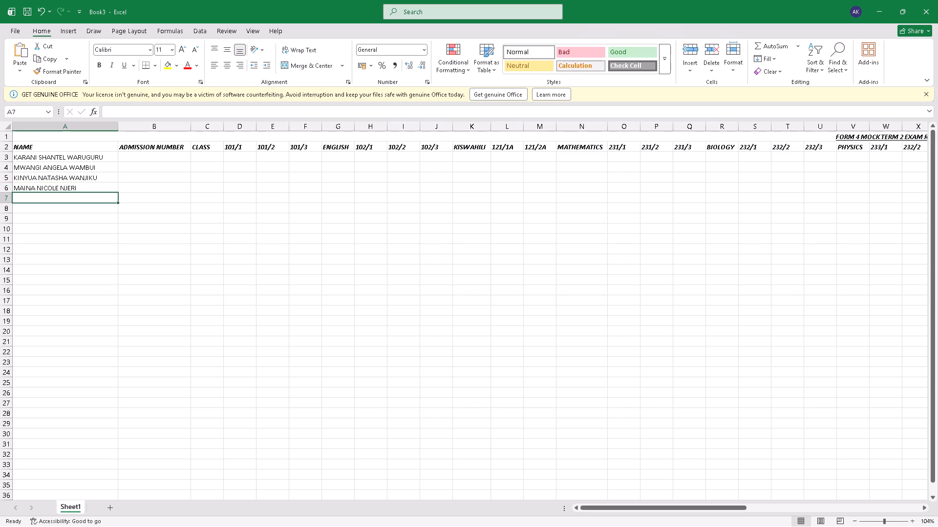
# Enter the full names of the fifth and sixth students in capitals in cells A7 and A8 under NAME.
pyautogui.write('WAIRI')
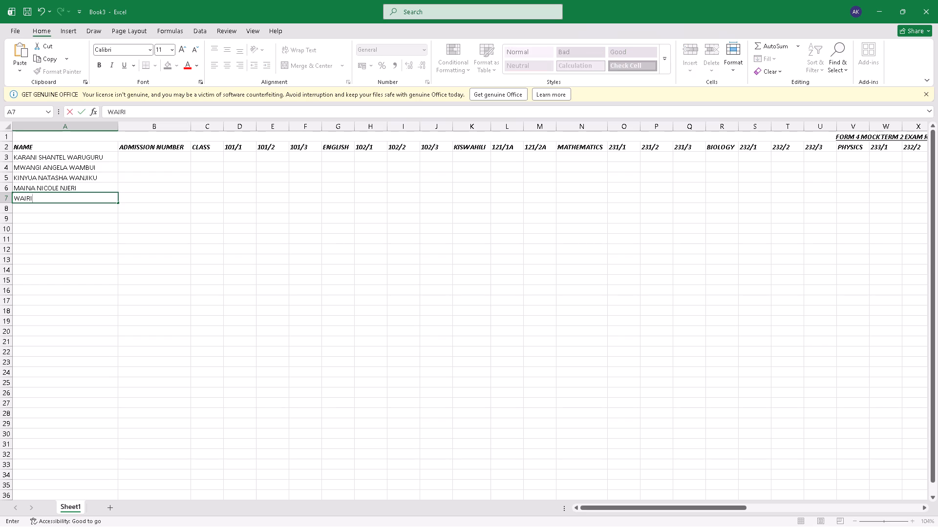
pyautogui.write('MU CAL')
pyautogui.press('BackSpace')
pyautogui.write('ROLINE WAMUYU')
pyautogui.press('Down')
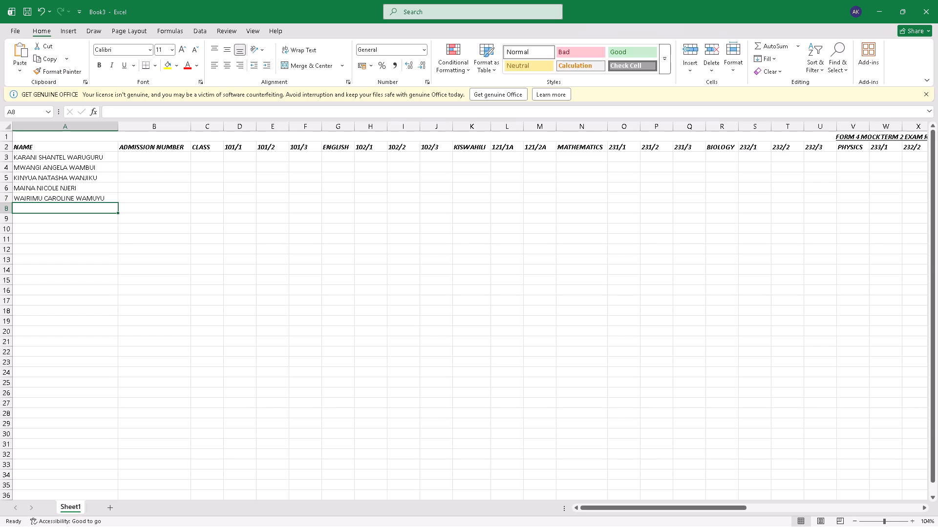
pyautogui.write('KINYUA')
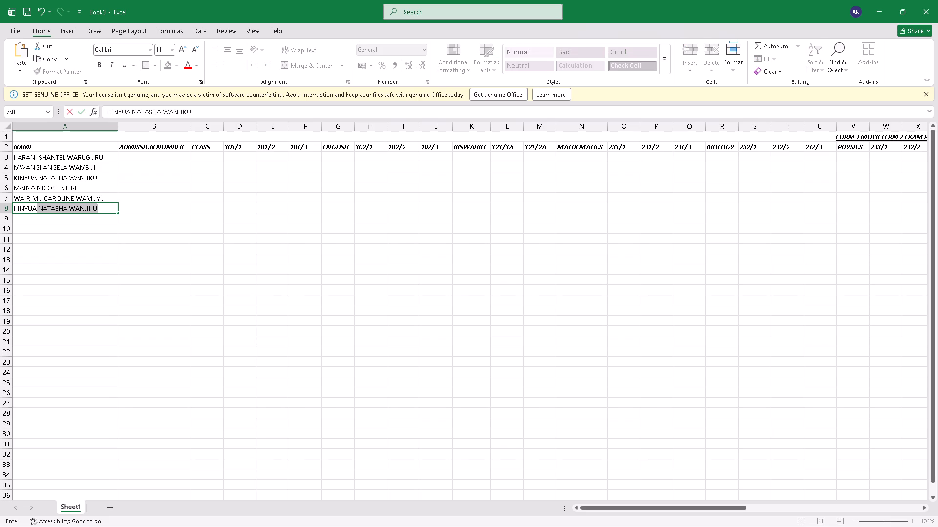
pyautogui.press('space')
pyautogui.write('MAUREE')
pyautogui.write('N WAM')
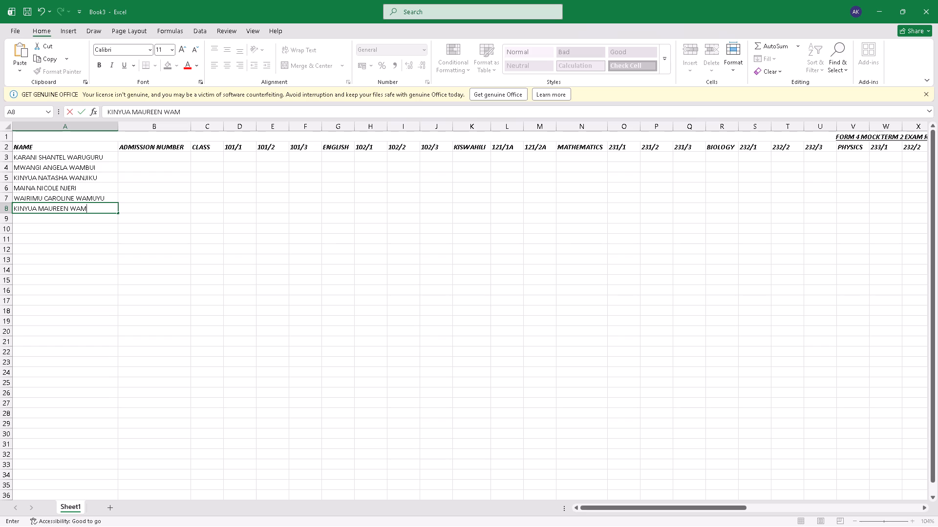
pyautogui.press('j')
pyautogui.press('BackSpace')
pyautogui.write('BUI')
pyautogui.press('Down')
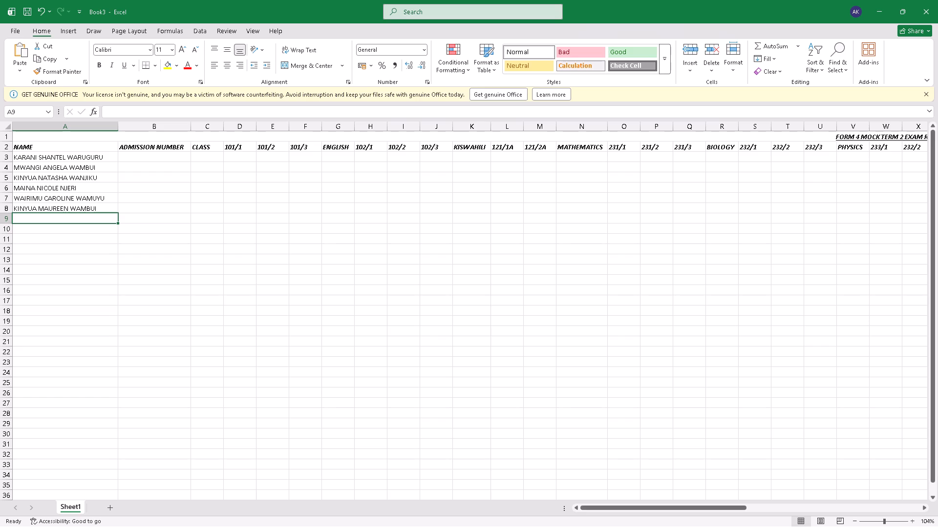
# Enter the full names of the seventh and eighth students in capitals in cells A9 and A10.
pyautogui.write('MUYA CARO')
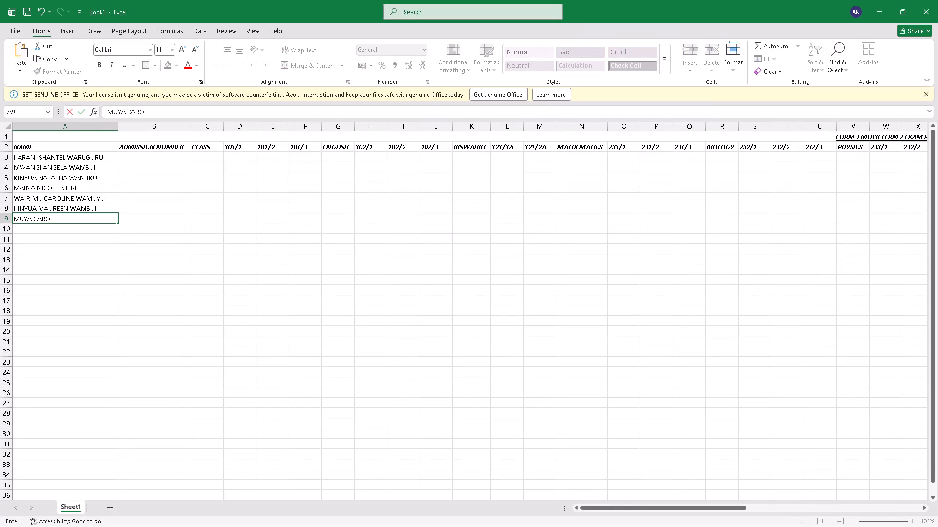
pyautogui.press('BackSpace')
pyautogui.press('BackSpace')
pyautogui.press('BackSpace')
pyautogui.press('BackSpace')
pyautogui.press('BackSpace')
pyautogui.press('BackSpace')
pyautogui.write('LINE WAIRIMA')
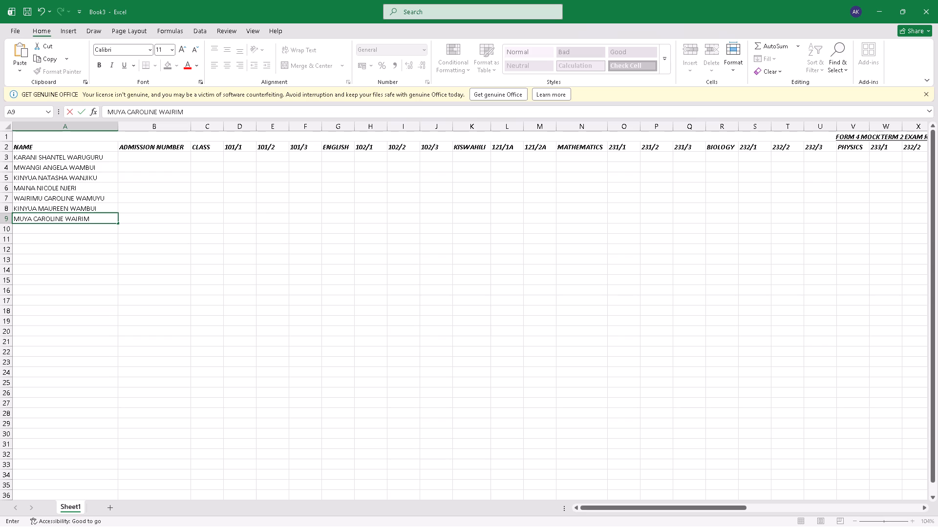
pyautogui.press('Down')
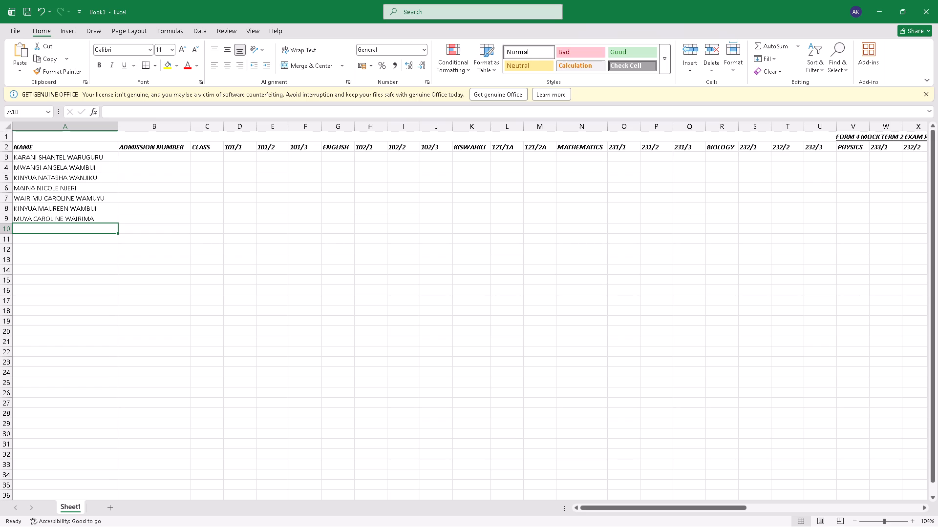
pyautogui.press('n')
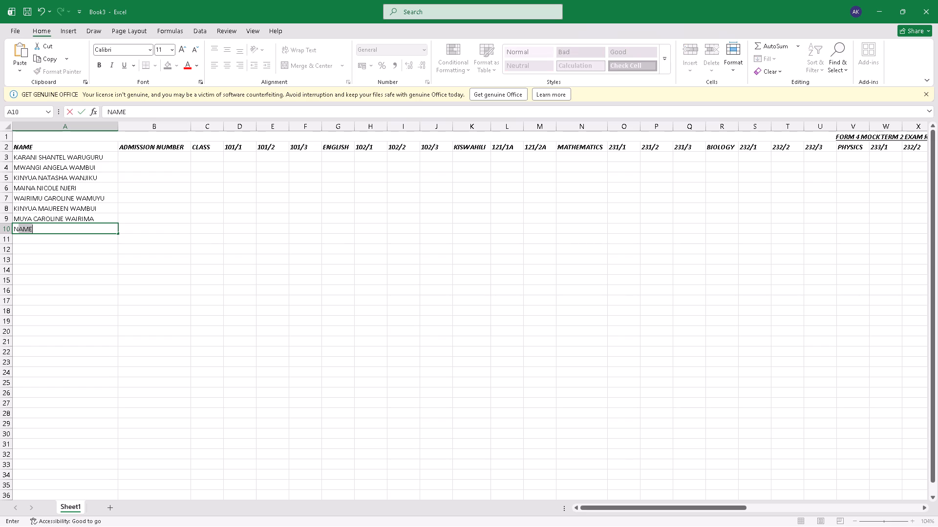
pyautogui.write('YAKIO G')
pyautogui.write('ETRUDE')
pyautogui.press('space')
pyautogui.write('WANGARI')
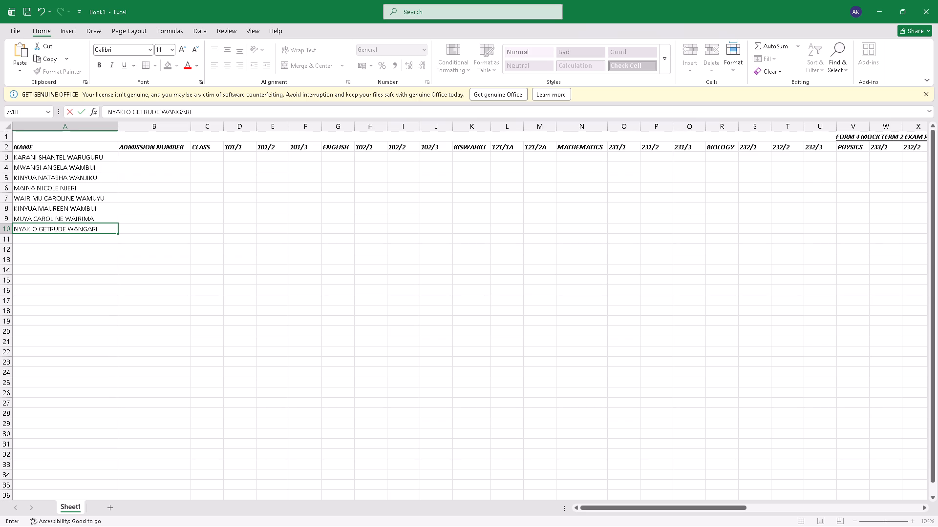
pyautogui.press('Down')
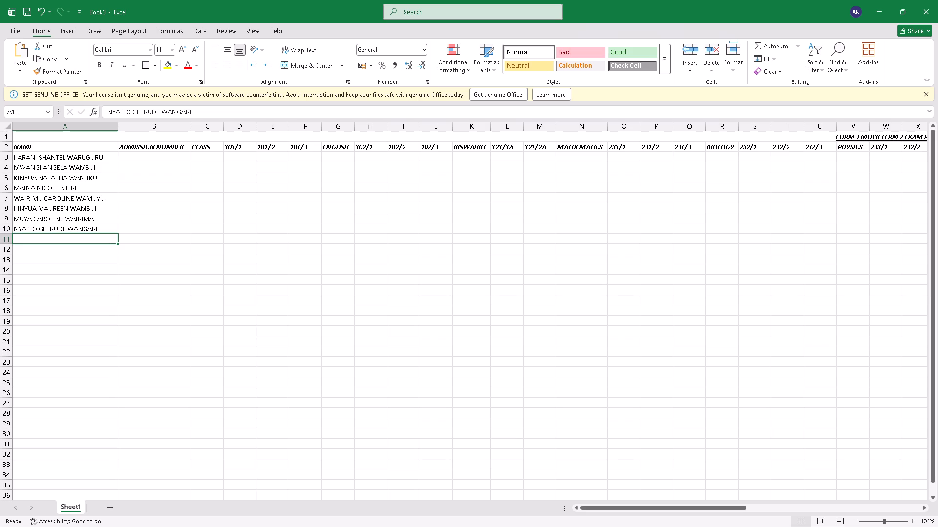
# Enter the full names of the next three students in capitals in cells A11, A12 and A13.
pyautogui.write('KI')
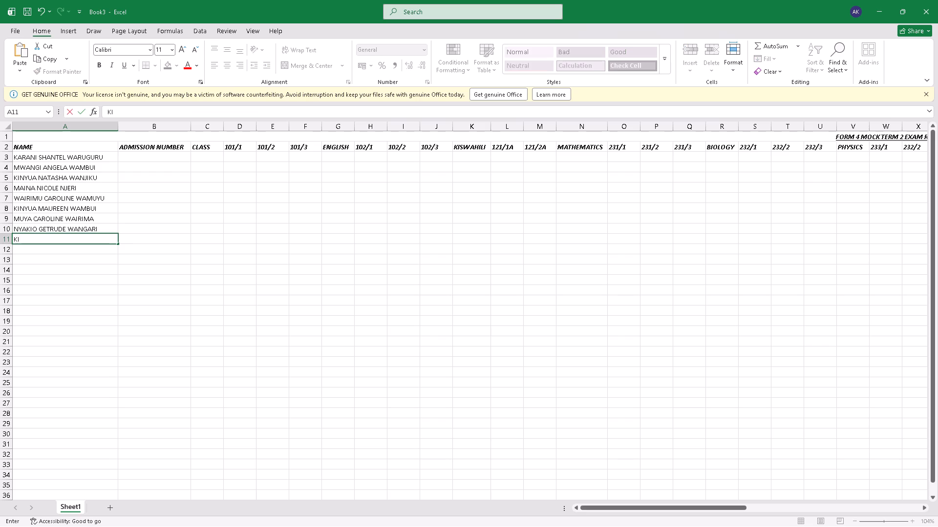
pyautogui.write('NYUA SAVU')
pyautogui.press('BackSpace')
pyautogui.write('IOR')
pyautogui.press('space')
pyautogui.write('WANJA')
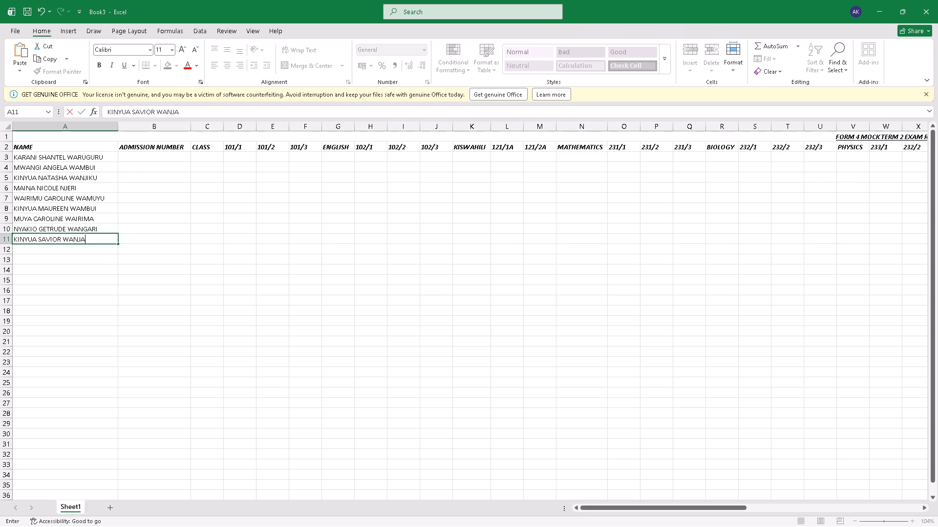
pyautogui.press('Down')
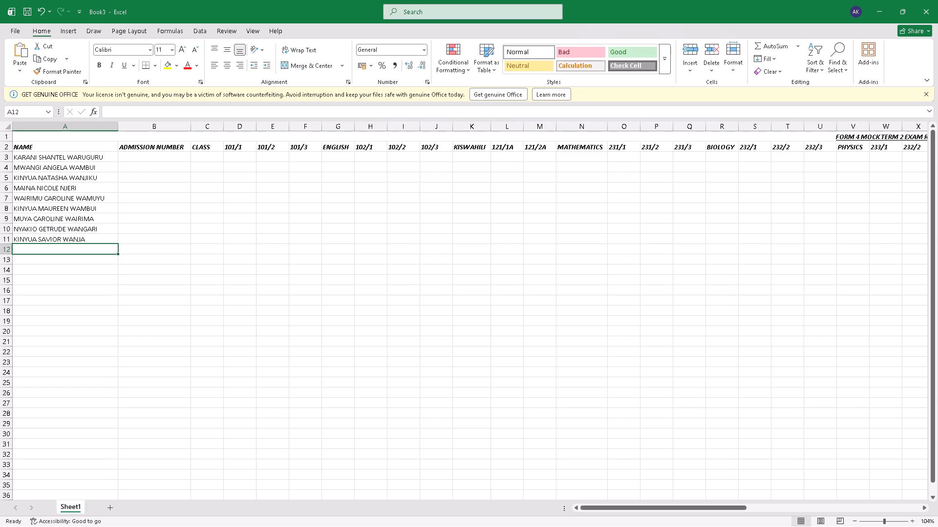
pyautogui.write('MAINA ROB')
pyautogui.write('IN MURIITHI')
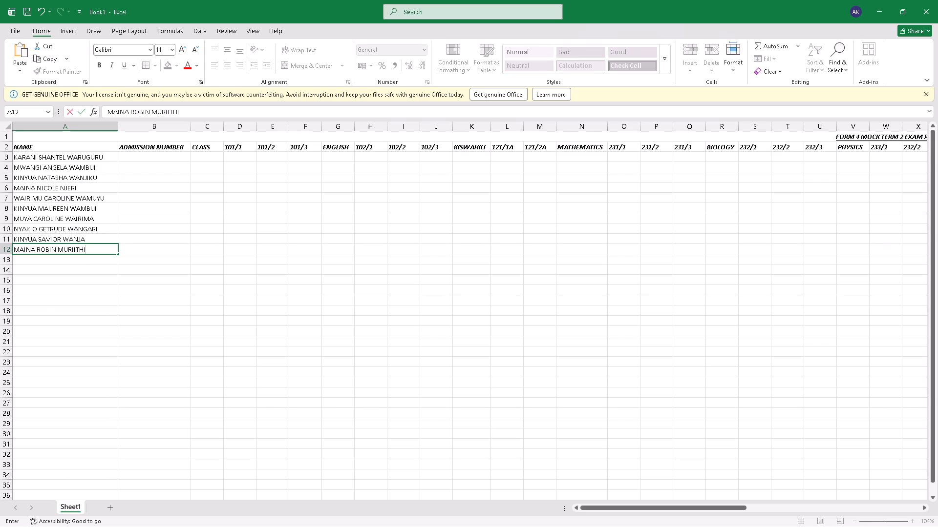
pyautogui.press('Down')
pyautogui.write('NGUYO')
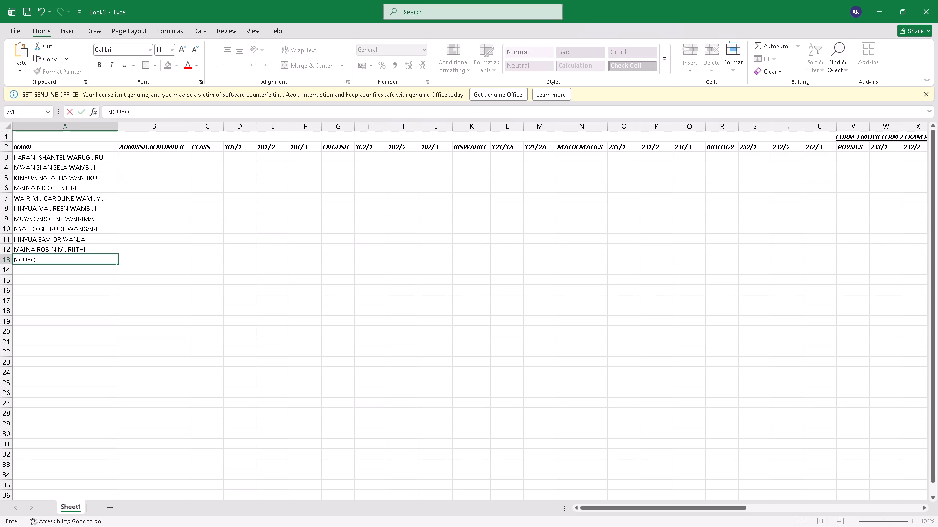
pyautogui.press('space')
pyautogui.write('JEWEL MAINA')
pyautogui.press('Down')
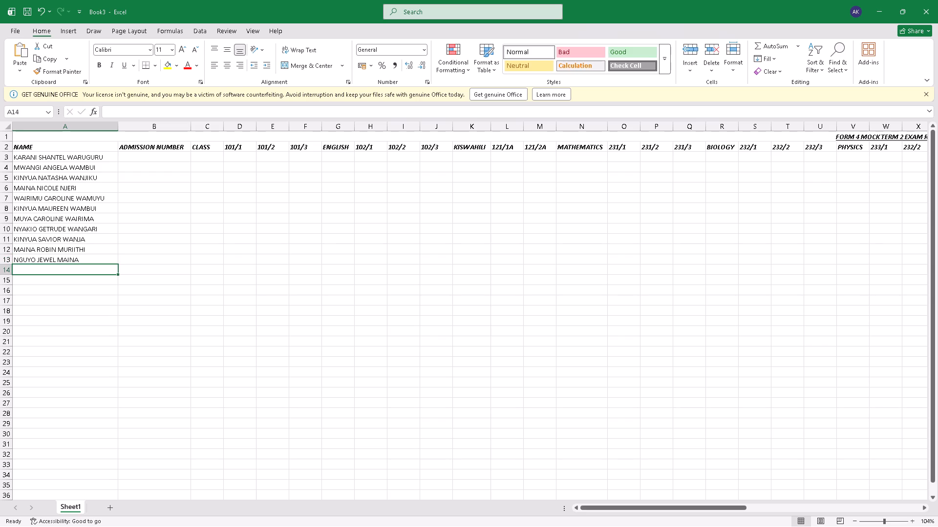
# Enter the full names of the last two students in capitals in cells A14 and A15, and leave the NAME column.
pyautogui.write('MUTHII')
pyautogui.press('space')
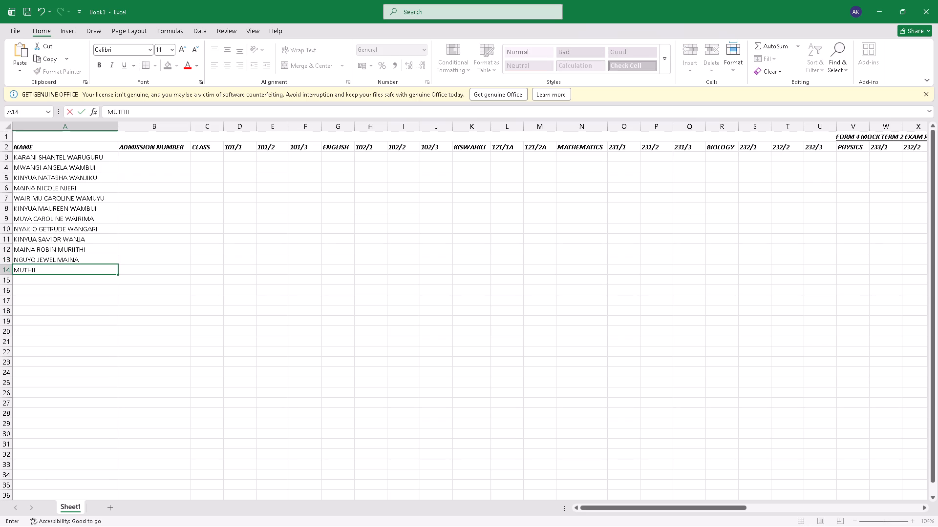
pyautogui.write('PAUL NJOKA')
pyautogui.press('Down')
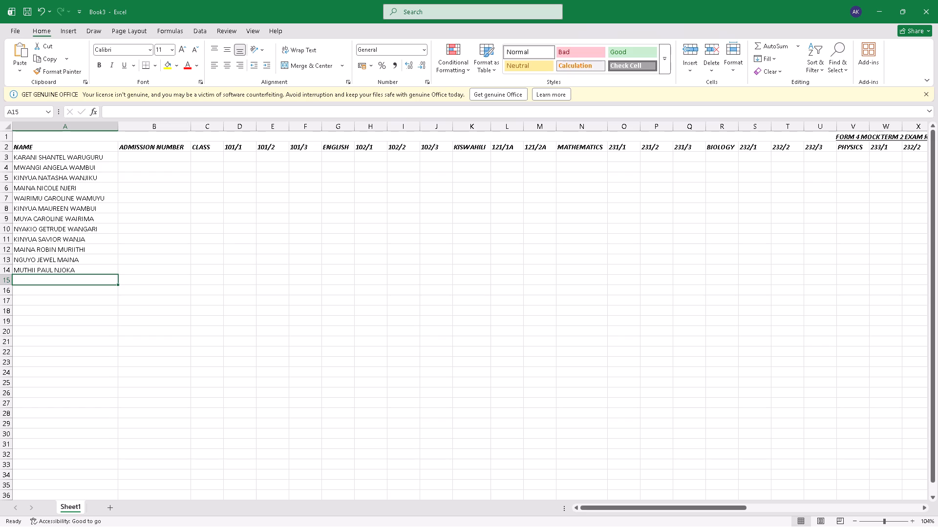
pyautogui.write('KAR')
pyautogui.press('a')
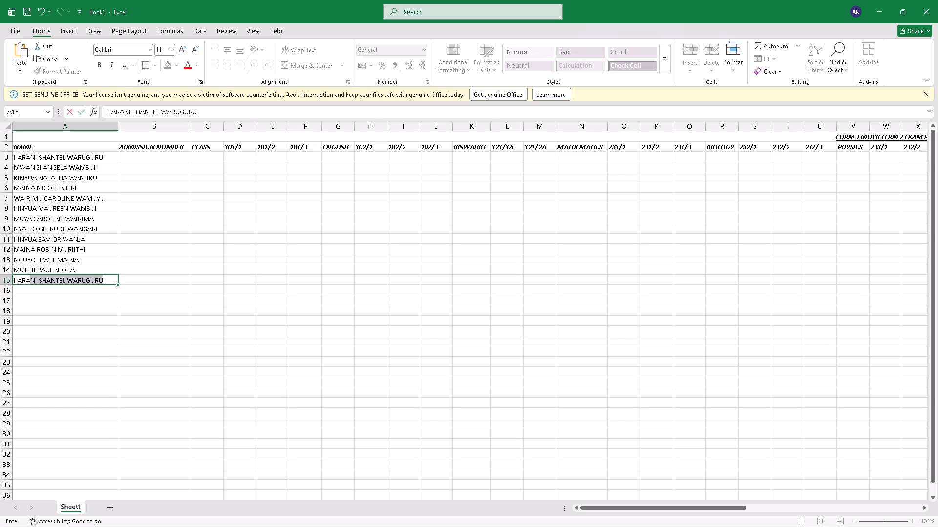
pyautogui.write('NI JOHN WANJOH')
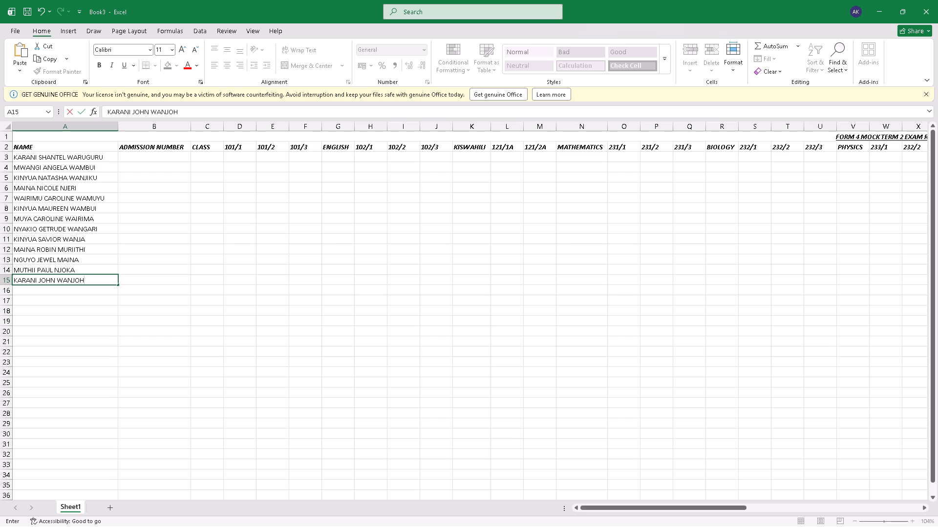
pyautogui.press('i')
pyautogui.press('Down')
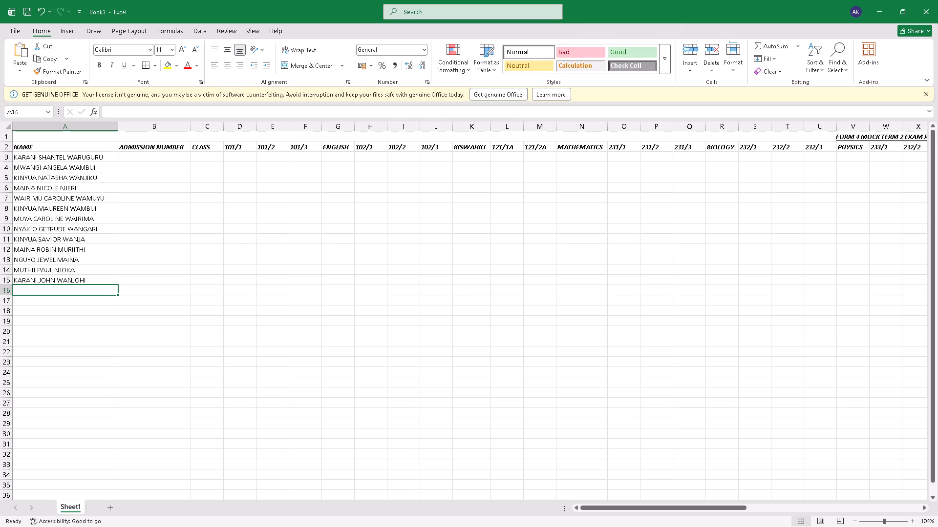
pyautogui.click(469, 434)
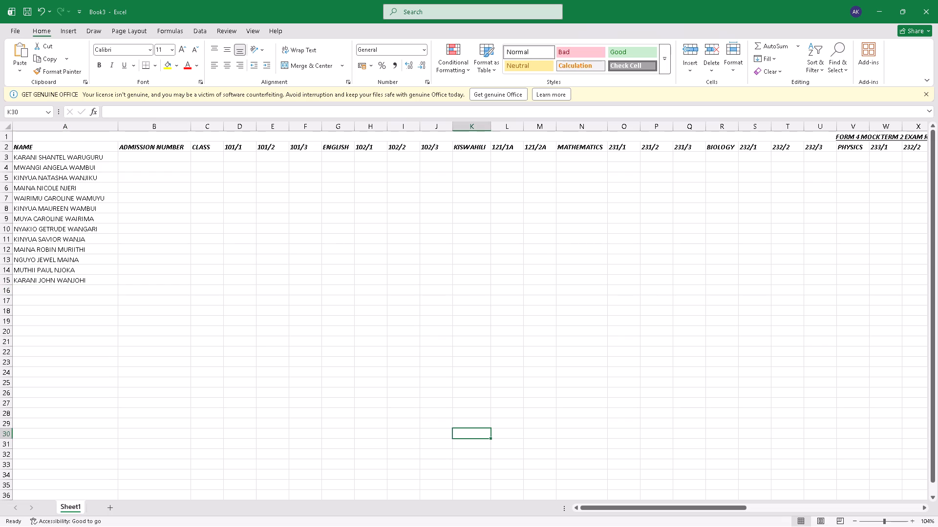
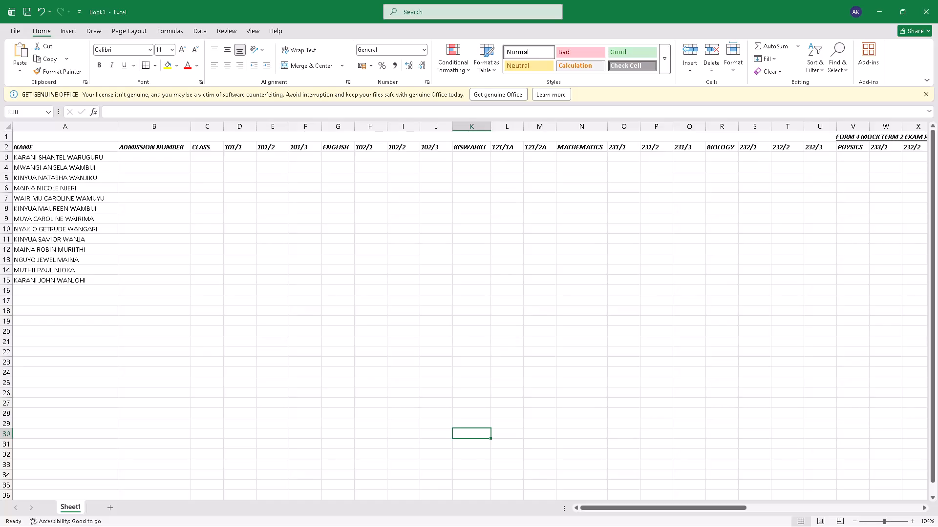
# Enter the full names of the fourteenth and fifteenth students in capitals in cells A16 and A17 under NAME.
pyautogui.click(63, 288)
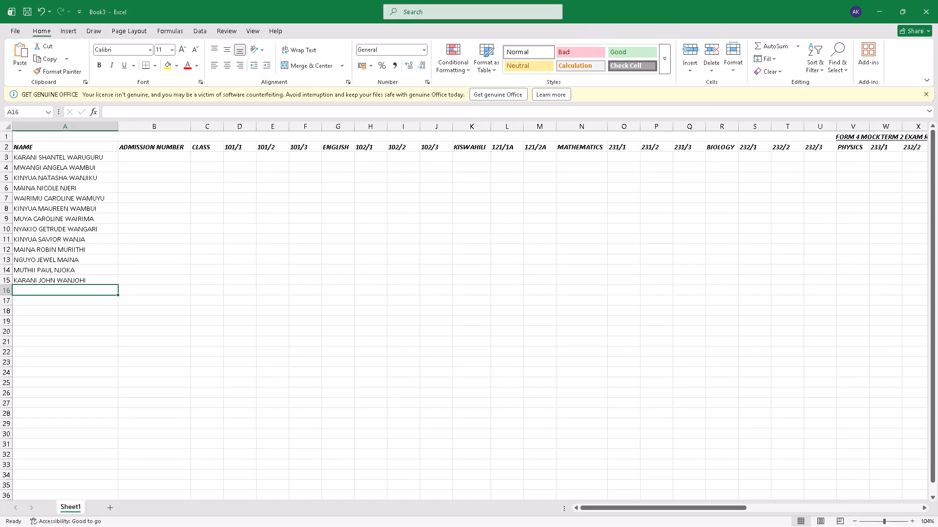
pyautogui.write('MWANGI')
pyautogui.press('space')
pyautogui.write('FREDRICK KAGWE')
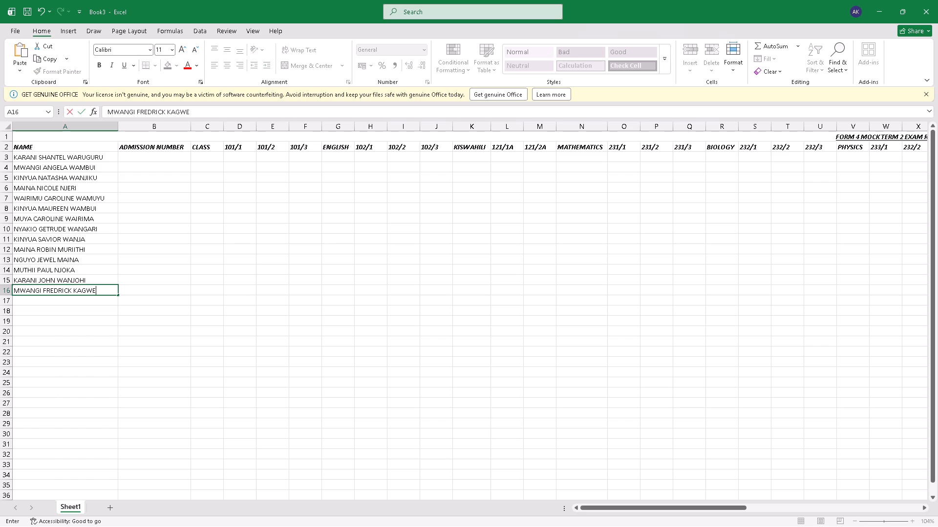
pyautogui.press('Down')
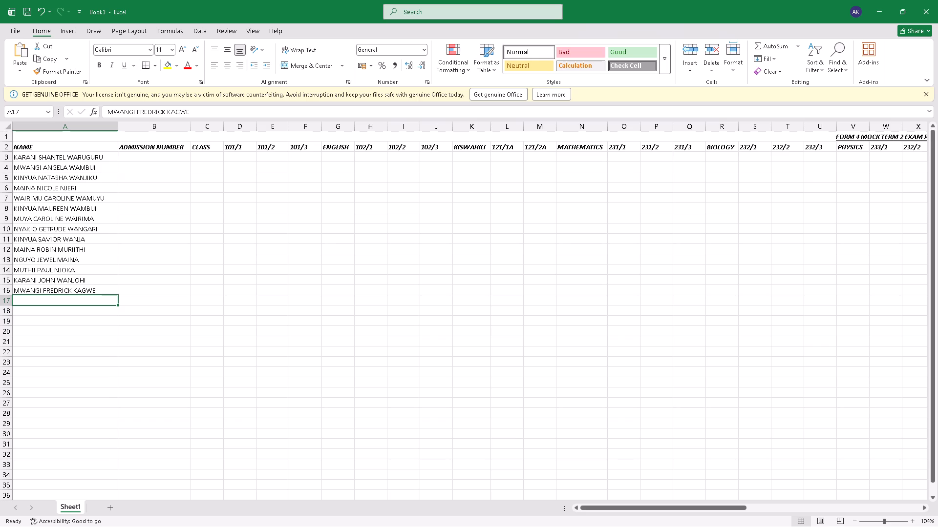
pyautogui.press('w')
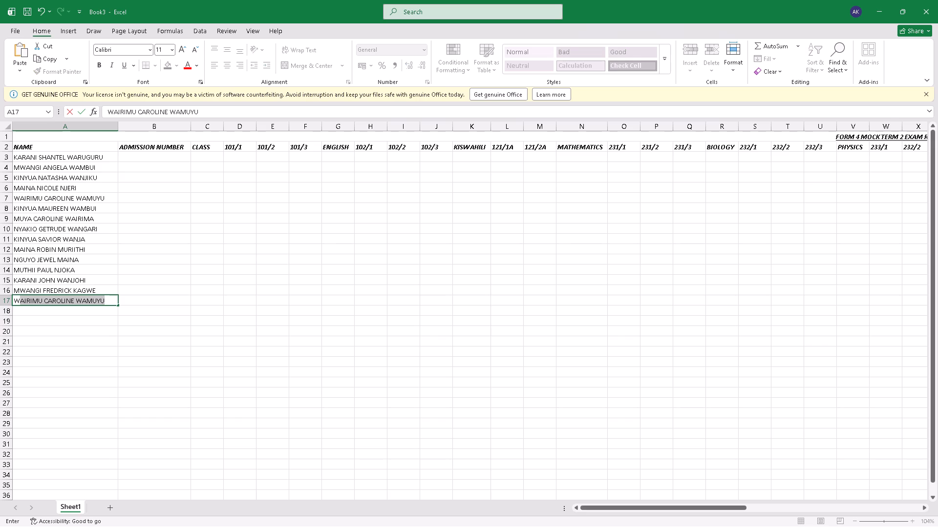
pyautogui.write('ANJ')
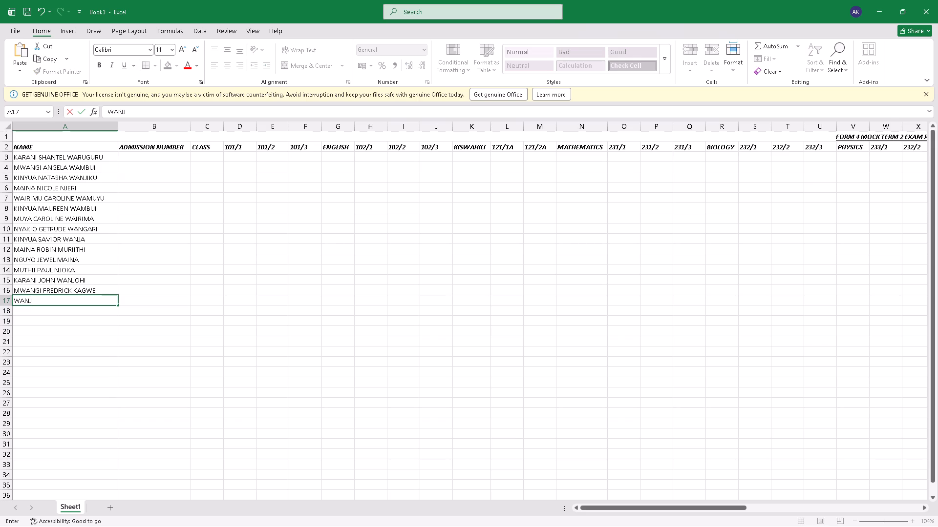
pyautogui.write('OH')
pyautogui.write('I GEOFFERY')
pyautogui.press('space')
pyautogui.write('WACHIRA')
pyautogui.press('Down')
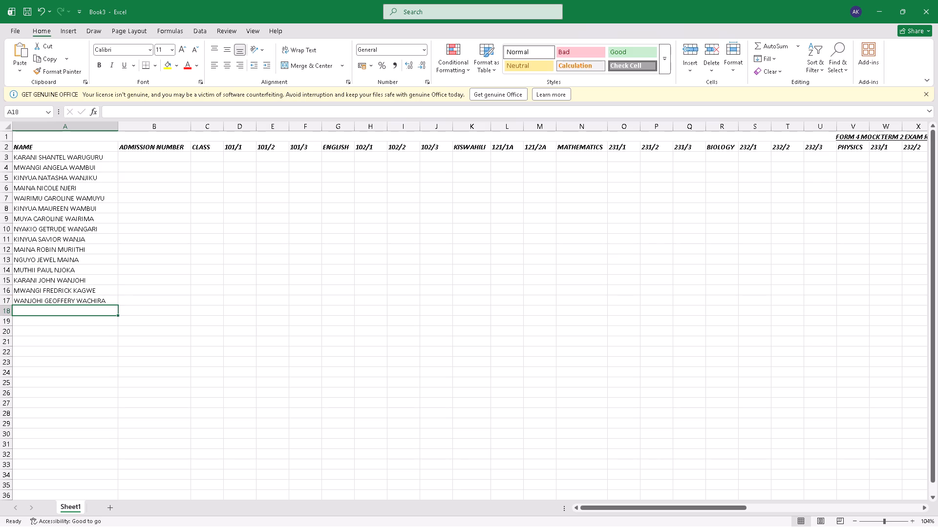
# Enter the sixteenth student's full name in capitals in cell A18 of the NAME column.
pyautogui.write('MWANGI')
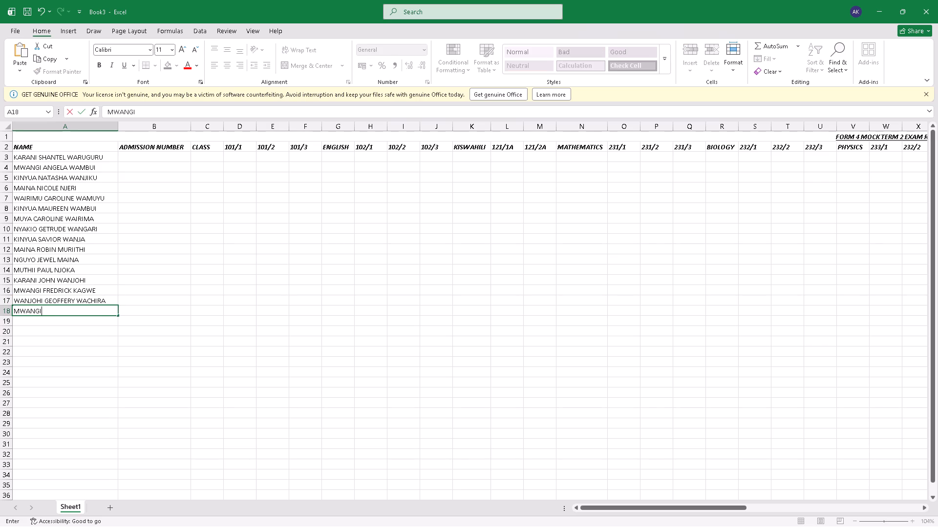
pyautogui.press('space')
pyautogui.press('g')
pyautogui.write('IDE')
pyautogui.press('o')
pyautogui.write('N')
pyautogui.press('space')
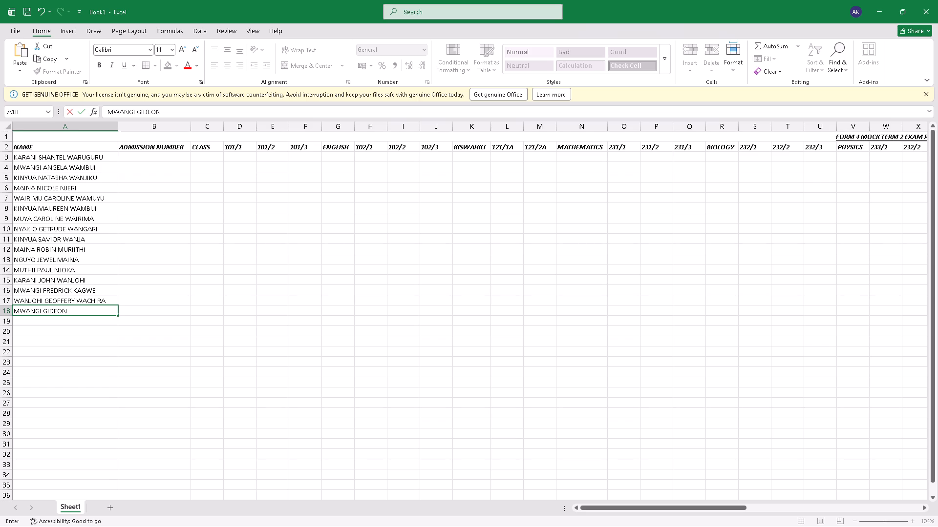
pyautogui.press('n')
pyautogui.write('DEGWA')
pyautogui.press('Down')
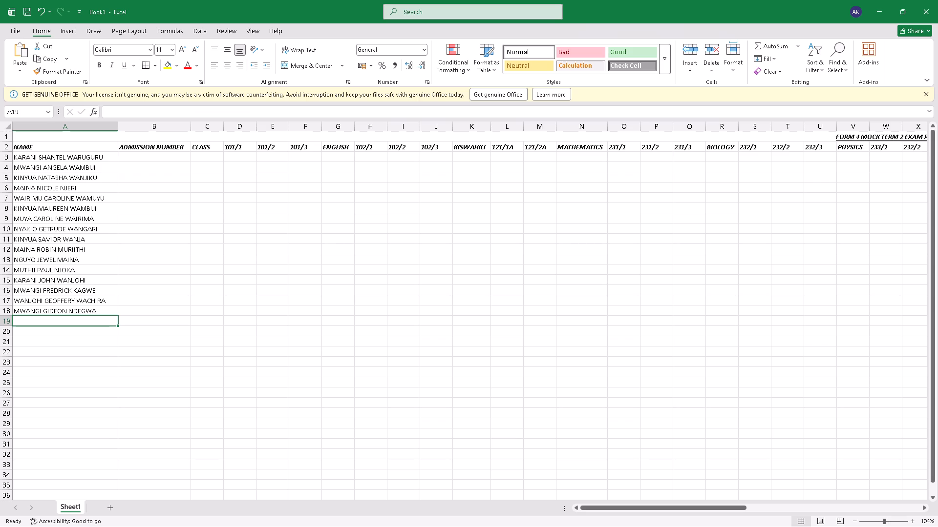
# Enter the seventeenth student's full name in capitals in cell A19 of the NAME column.
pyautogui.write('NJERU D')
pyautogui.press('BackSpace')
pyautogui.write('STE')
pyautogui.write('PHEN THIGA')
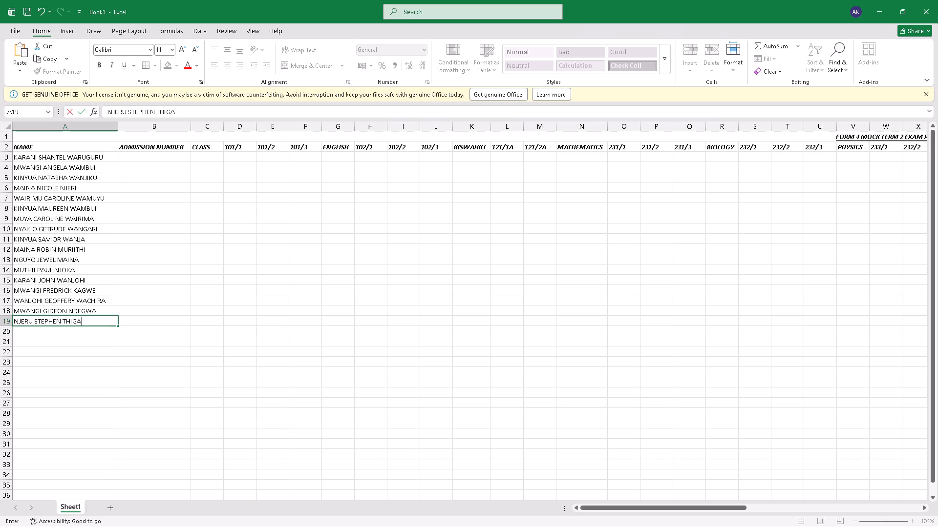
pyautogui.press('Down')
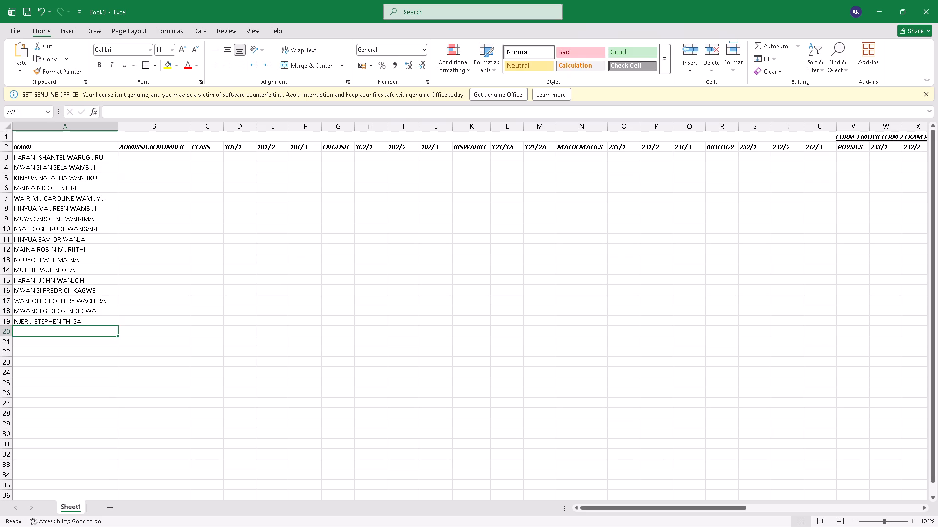
# Enter the eighteenth student's full name in capitals in cell A20, including the apostrophe in the first word.
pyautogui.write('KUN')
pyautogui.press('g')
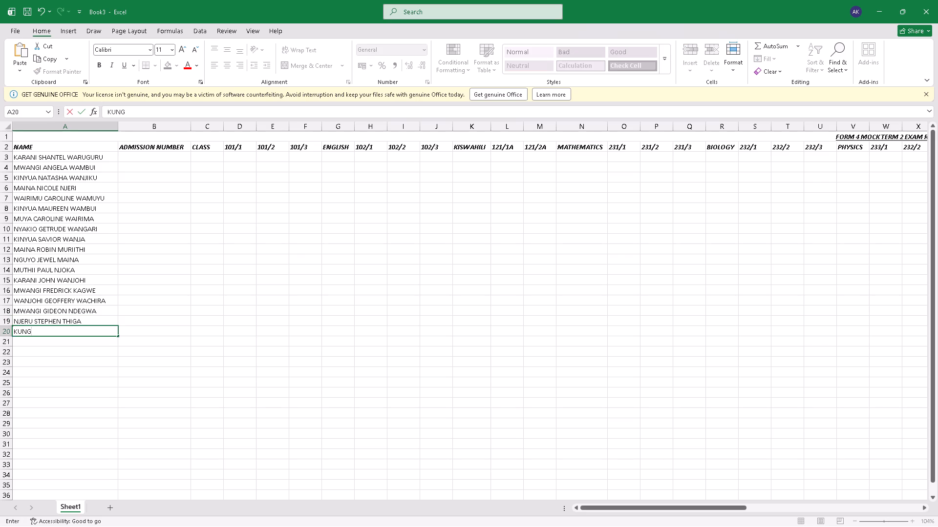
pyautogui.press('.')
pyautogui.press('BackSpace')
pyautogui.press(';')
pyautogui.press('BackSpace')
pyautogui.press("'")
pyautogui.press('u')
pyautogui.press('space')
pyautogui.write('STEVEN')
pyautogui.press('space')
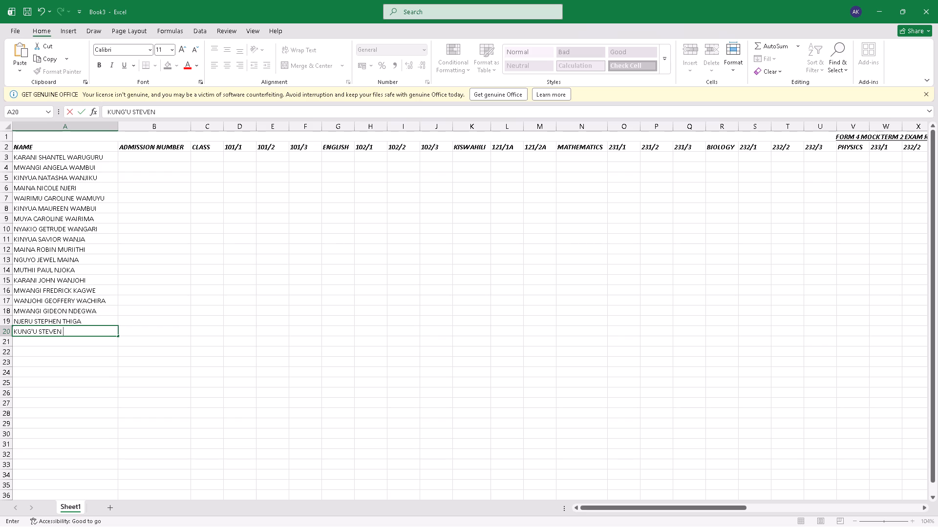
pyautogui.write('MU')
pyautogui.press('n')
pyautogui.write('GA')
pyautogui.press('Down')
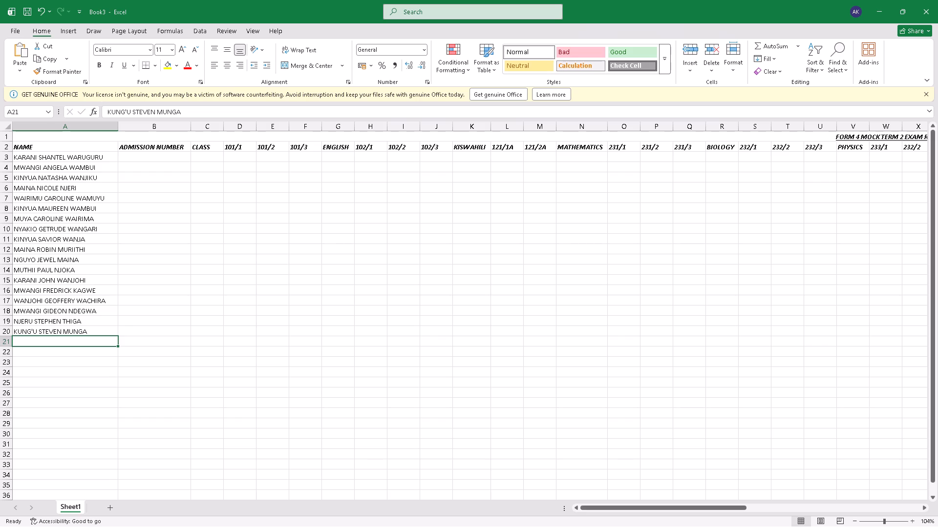
# Replace the middle name of the student in cell A20 with JACKSON, keeping the other two names.
pyautogui.click(56, 331)
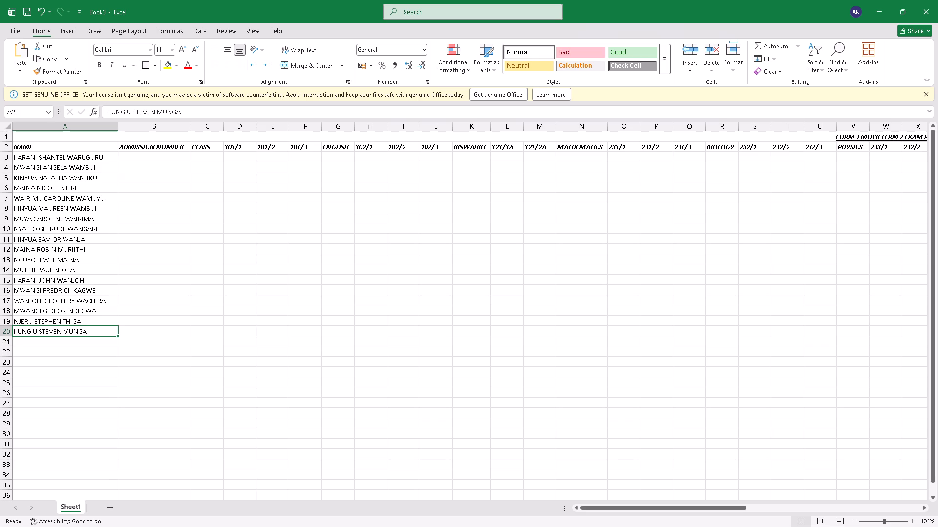
pyautogui.doubleClick(61, 332)
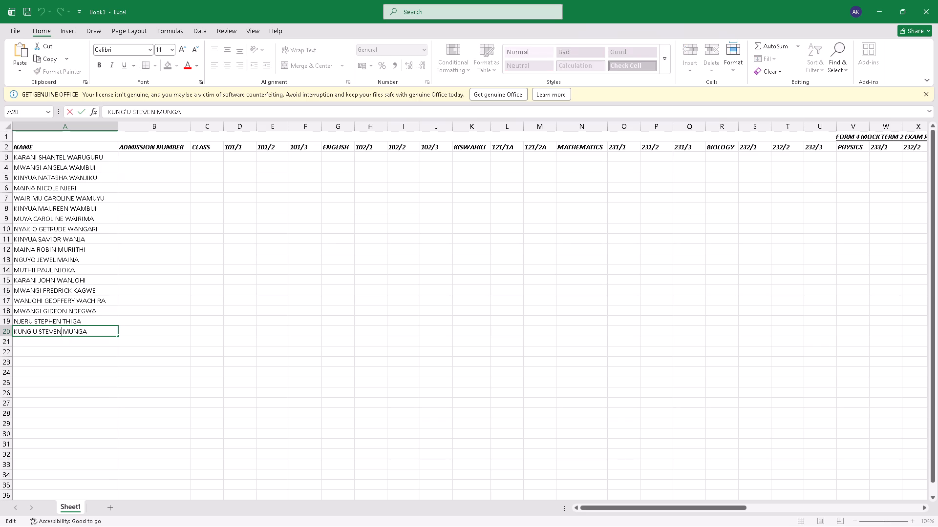
pyautogui.press('BackSpace')
pyautogui.press('BackSpace')
pyautogui.press('BackSpace')
pyautogui.press('BackSpace')
pyautogui.press('BackSpace')
pyautogui.press('BackSpace')
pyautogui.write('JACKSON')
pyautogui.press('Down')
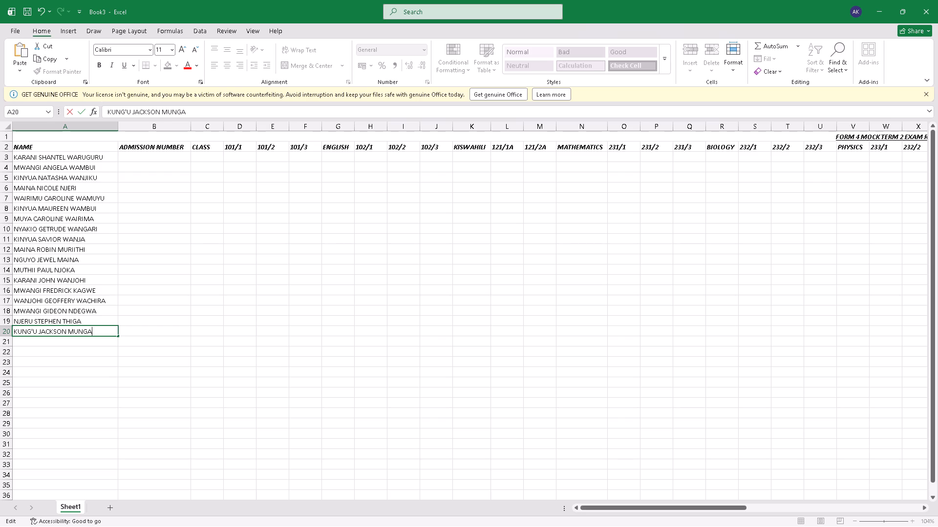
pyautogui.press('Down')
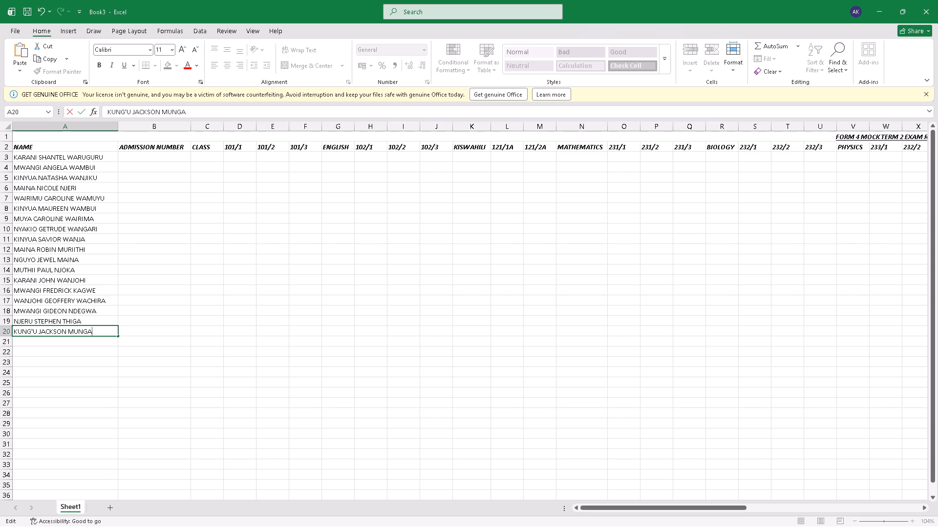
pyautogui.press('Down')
# Enter the nineteenth student's full name in capitals in cell A21 of the NAME column.
pyautogui.doubleClick(78, 341)
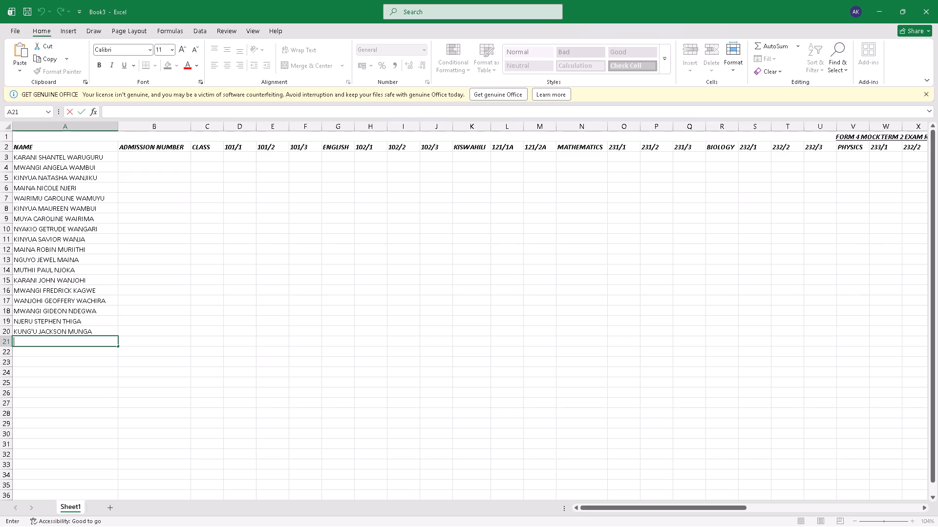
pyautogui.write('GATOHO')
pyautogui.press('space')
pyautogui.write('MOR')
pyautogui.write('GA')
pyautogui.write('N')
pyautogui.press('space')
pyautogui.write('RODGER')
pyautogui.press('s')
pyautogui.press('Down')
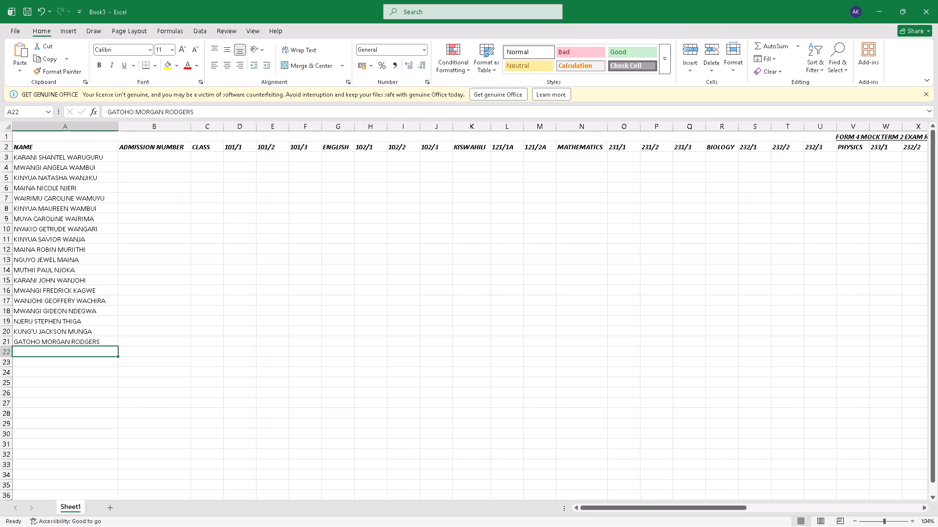
# Enter the twentieth student's four-part full name in capitals in cell A22 of the NAME column.
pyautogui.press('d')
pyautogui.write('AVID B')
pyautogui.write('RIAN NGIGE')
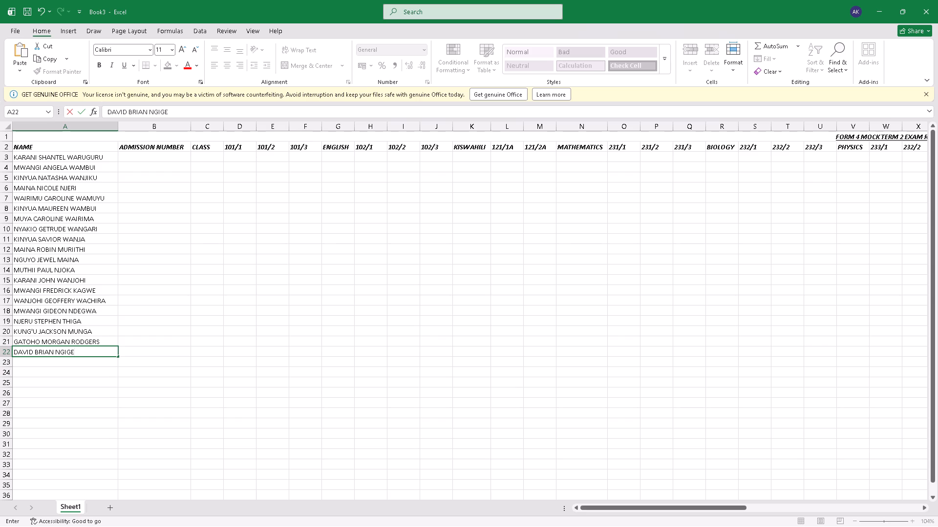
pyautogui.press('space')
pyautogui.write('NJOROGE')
pyautogui.click(148, 154)
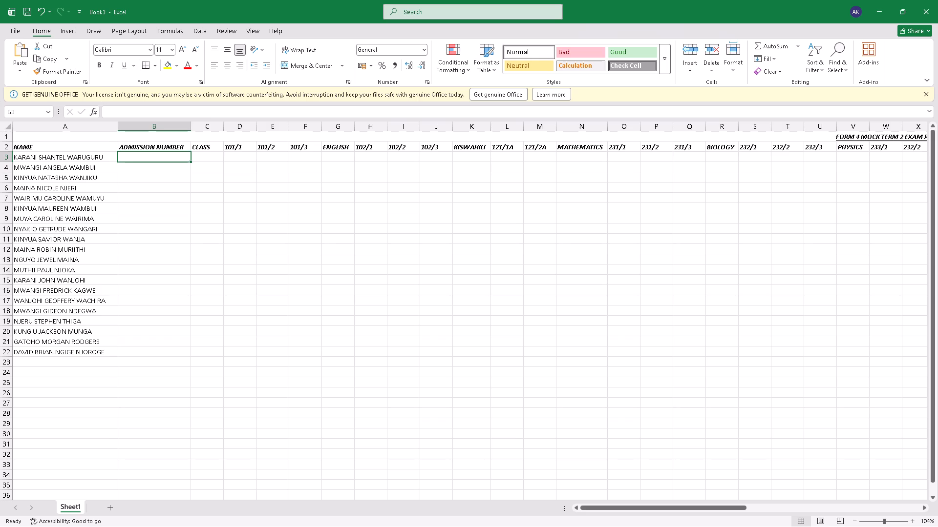
# Format all the student names in cells A3 to A22 as bold and italic.
pyautogui.moveTo(19, 154); pyautogui.dragTo(59, 280)
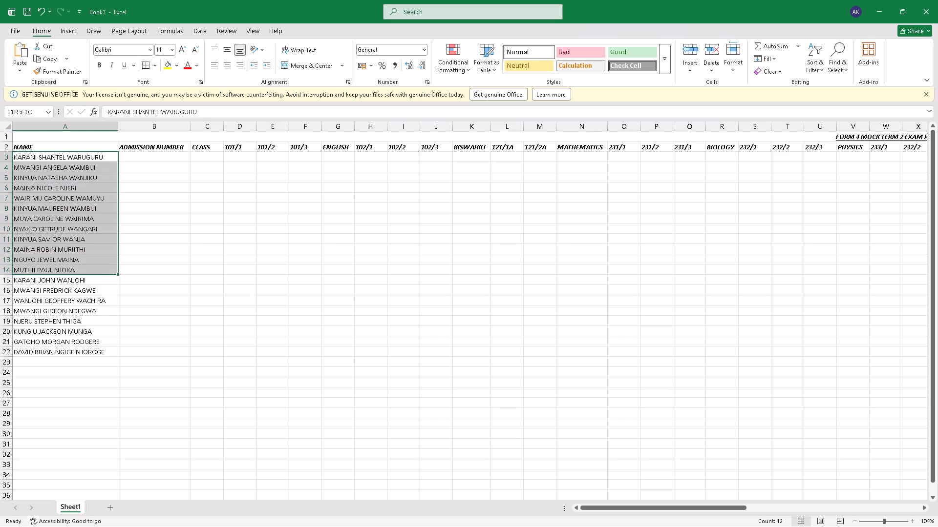
pyautogui.moveTo(59, 280); pyautogui.dragTo(72, 347)
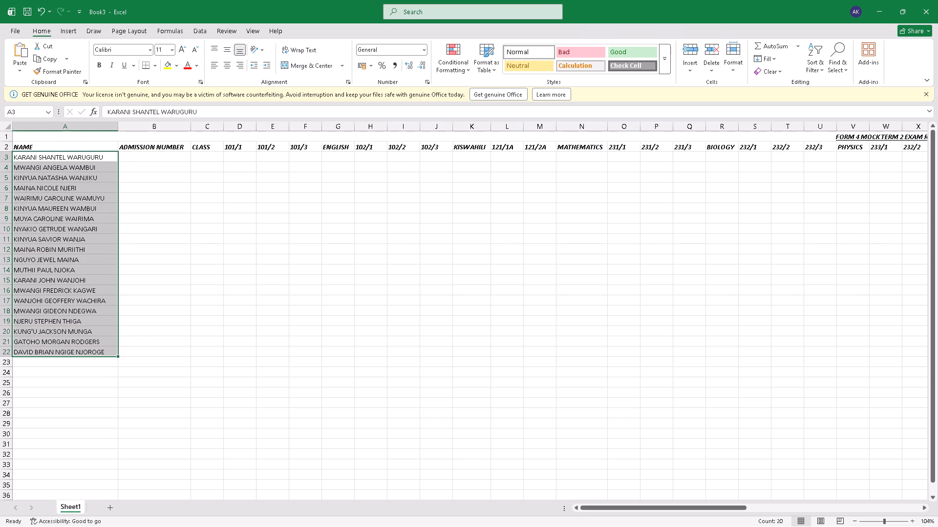
pyautogui.click(98, 68)
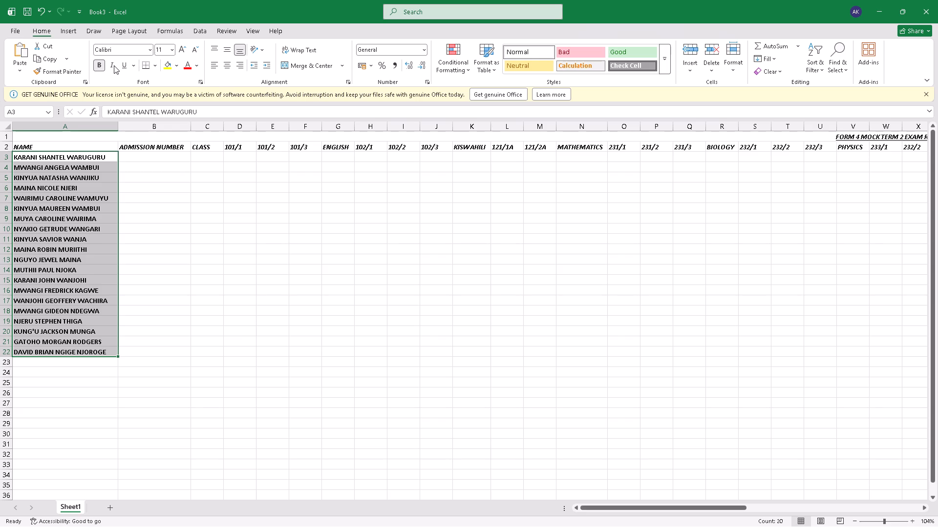
pyautogui.click(113, 65)
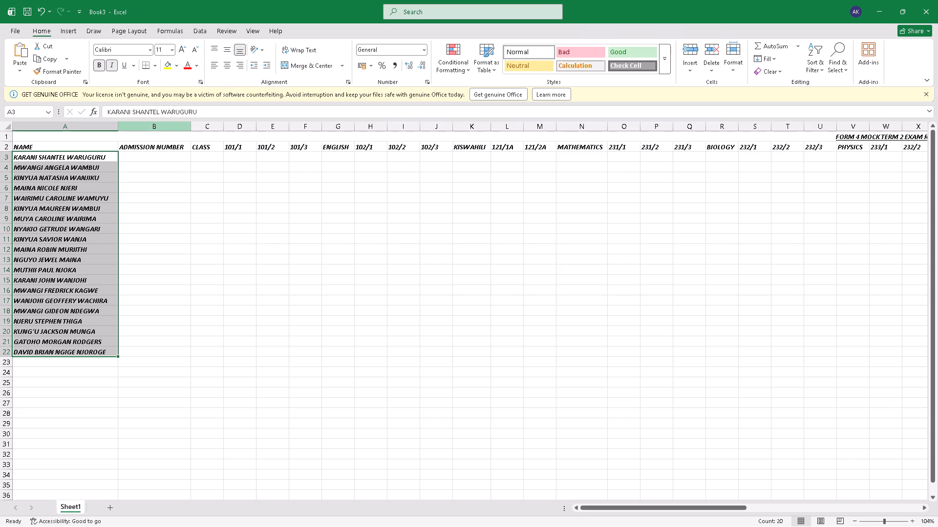
# Enter the admission numbers of the first three students in cells B3 to B5 of the ADMISSION NUMBER column.
pyautogui.click(155, 159)
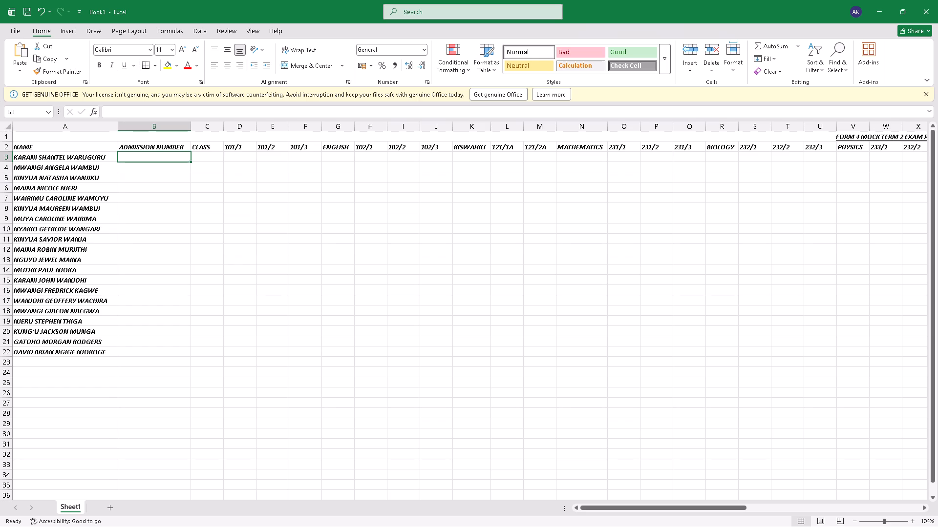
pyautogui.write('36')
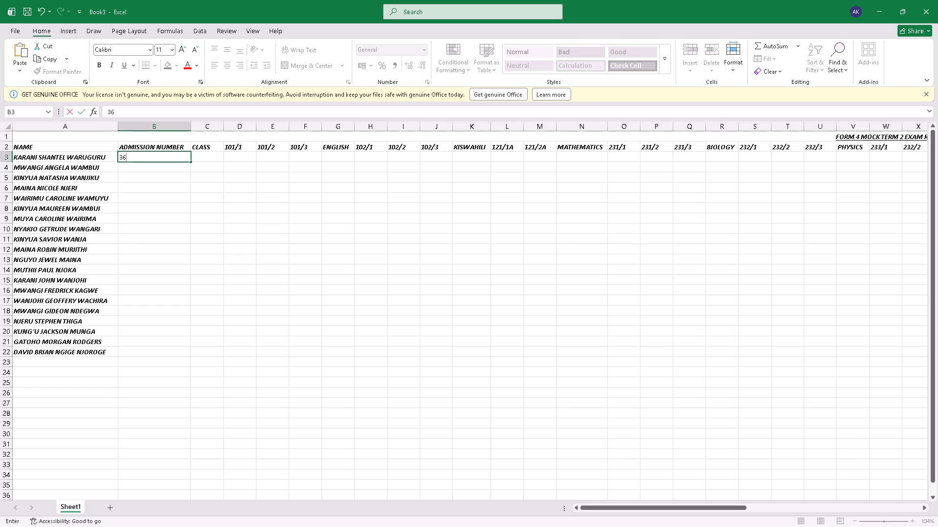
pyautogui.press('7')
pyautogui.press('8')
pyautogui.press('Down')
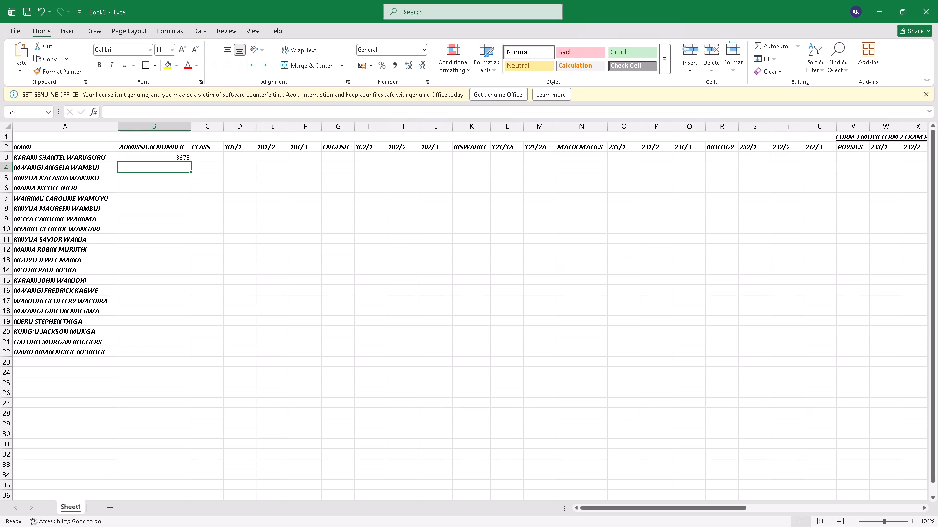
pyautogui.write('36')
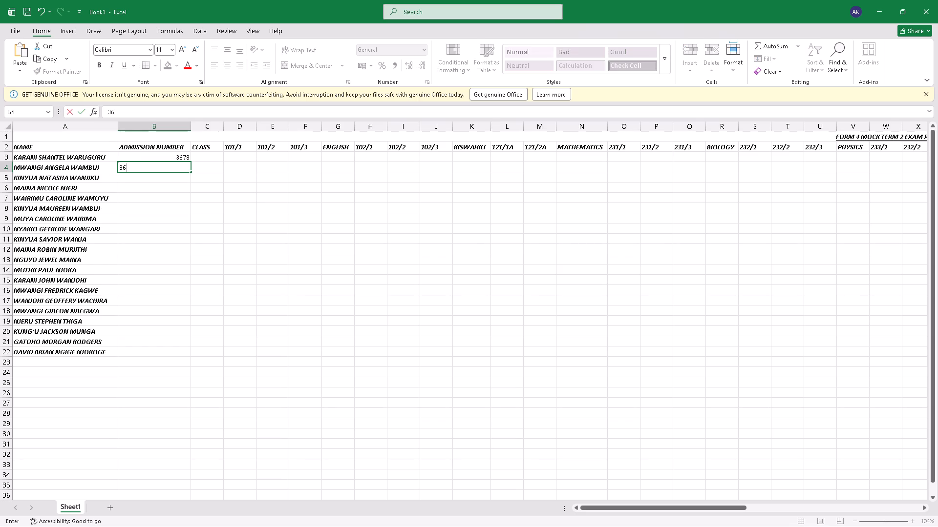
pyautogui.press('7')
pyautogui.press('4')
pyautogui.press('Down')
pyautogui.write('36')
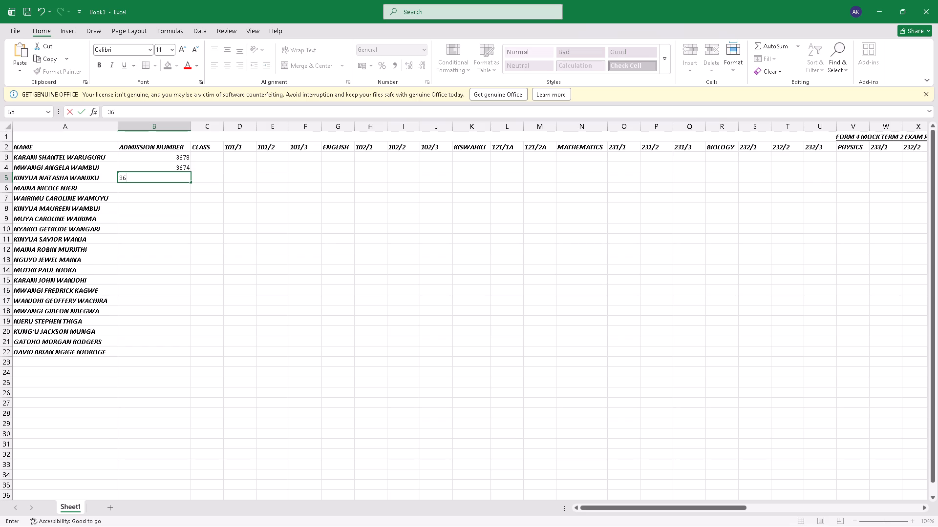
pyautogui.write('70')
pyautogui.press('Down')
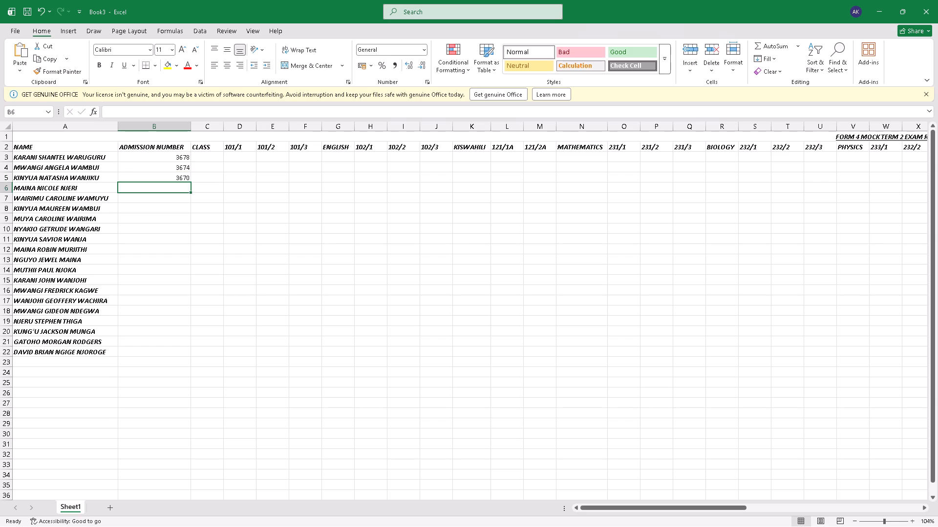
# Enter the admission numbers of the fourth to seventh students in cells B6 to B9 of the ADMISSION NUMBER column.
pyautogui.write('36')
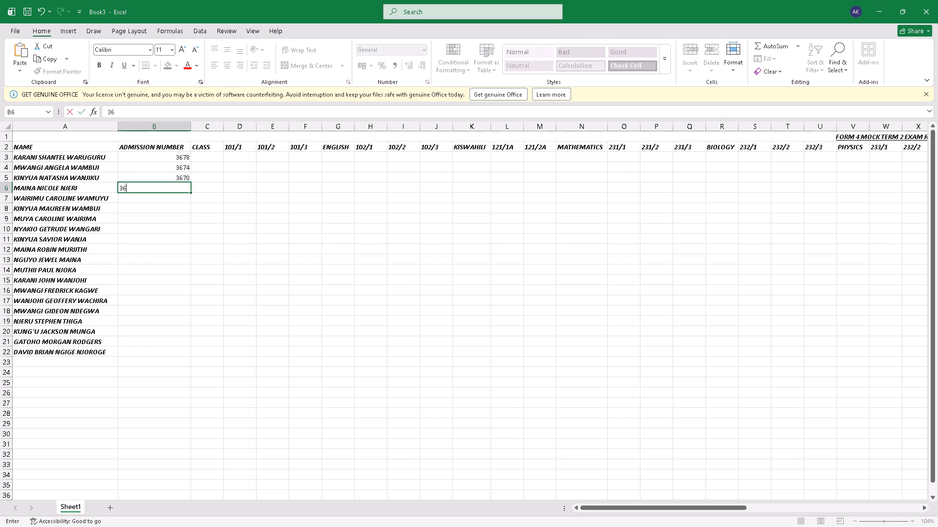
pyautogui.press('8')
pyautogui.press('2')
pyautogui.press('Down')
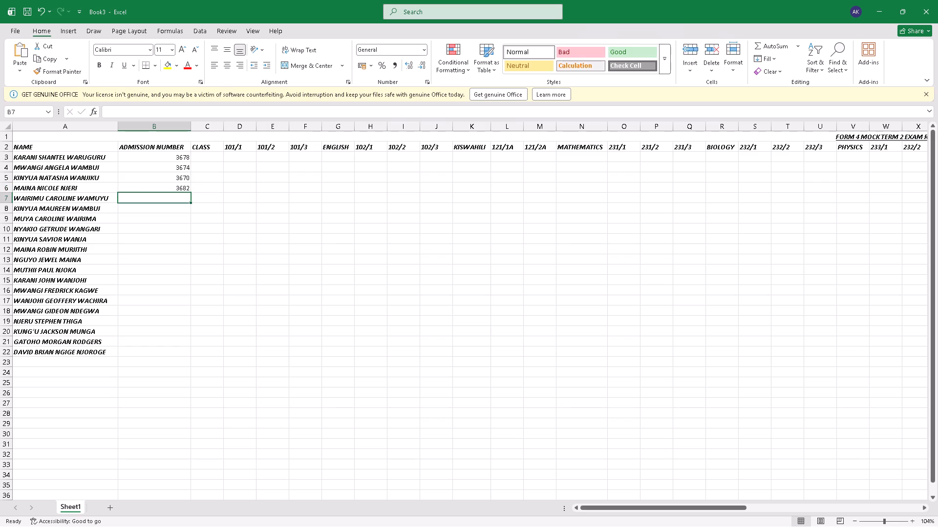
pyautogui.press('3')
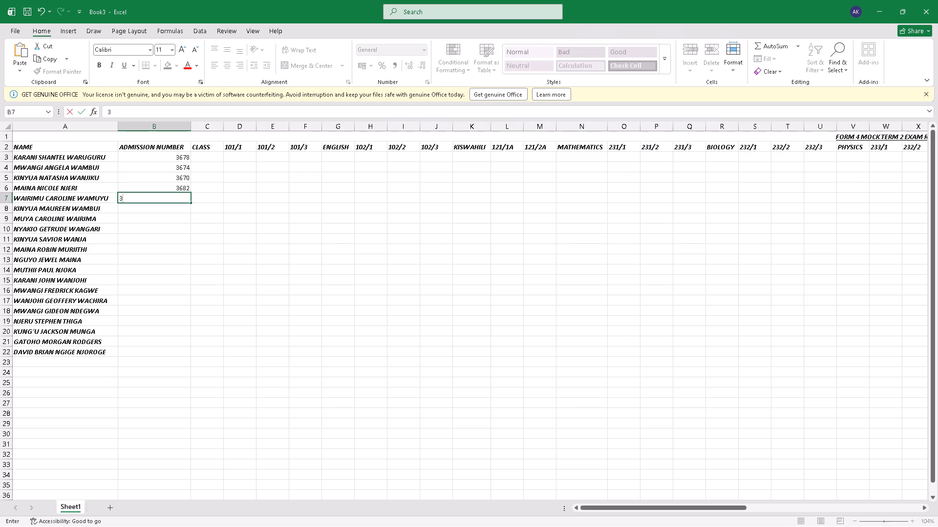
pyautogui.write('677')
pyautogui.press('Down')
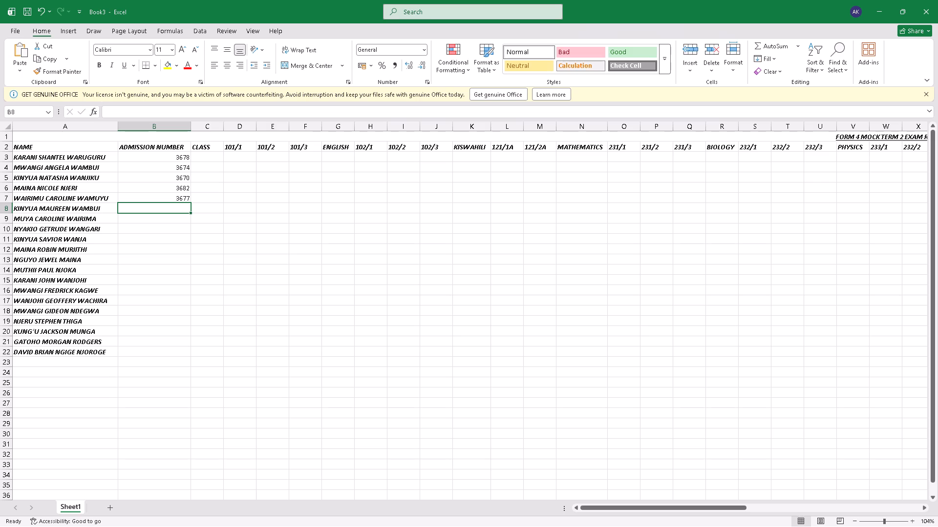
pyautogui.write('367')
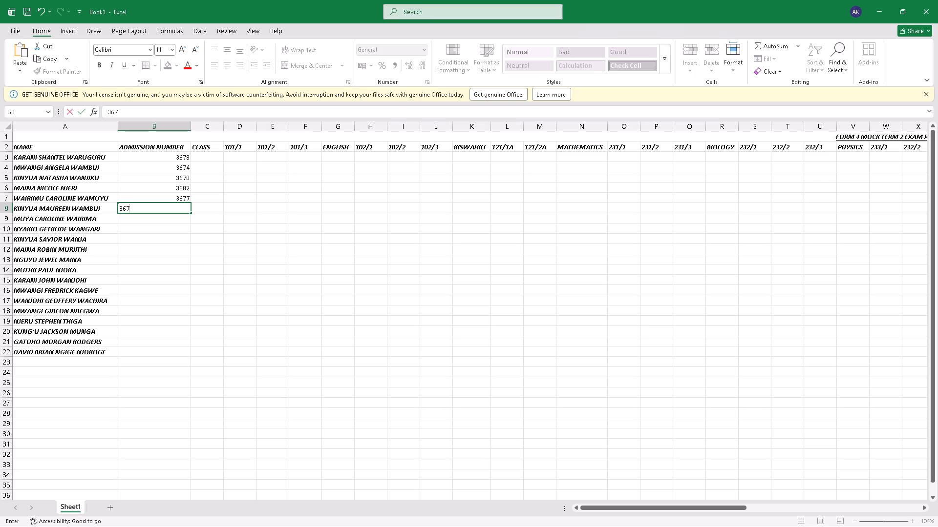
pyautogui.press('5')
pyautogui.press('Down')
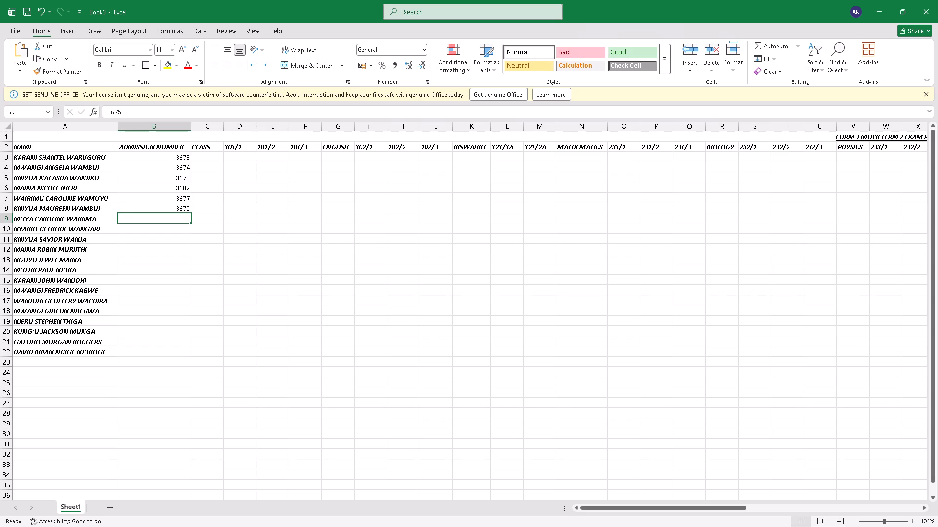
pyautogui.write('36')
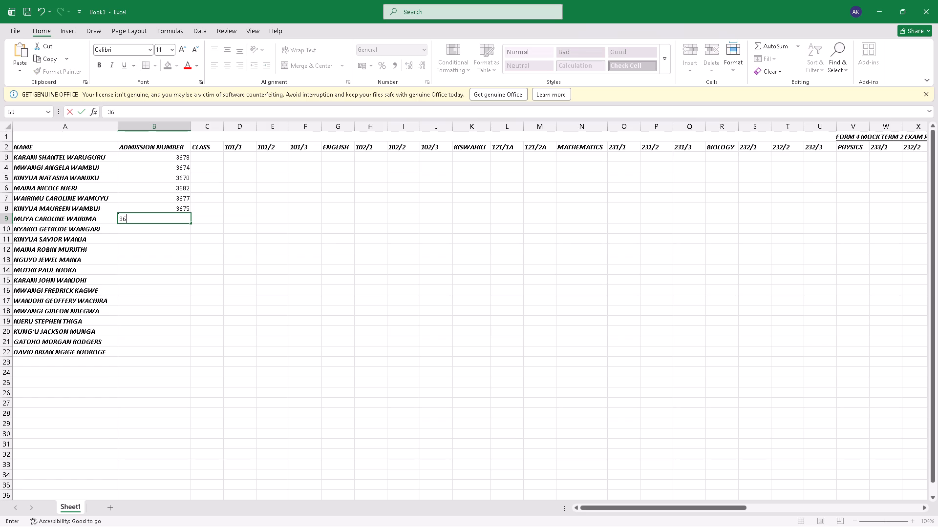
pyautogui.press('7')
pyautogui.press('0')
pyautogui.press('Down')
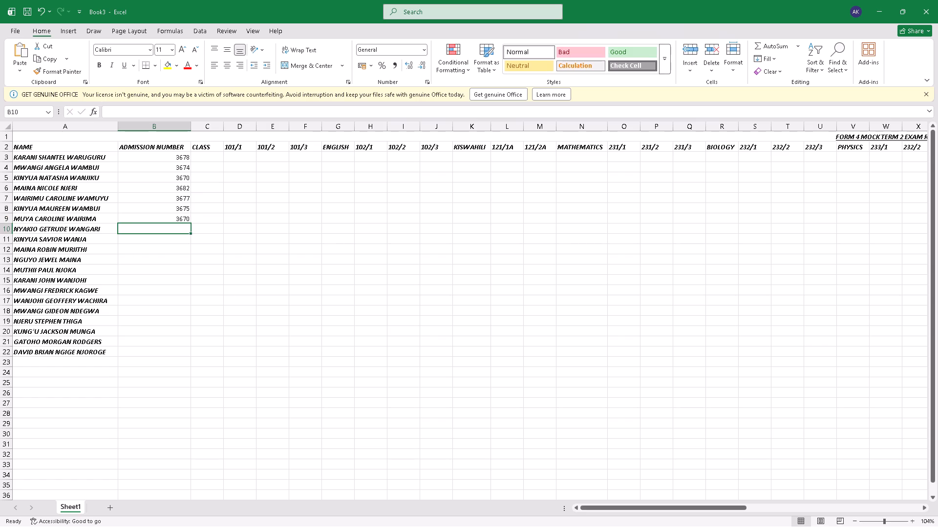
# Enter the admission numbers of the eighth to eleventh students in cells B10 to B13 of the ADMISSION NUMBER column.
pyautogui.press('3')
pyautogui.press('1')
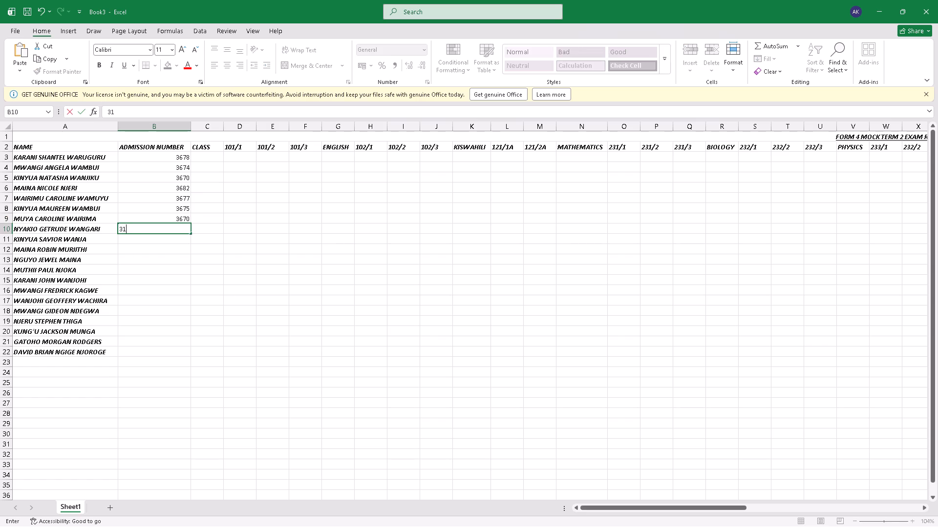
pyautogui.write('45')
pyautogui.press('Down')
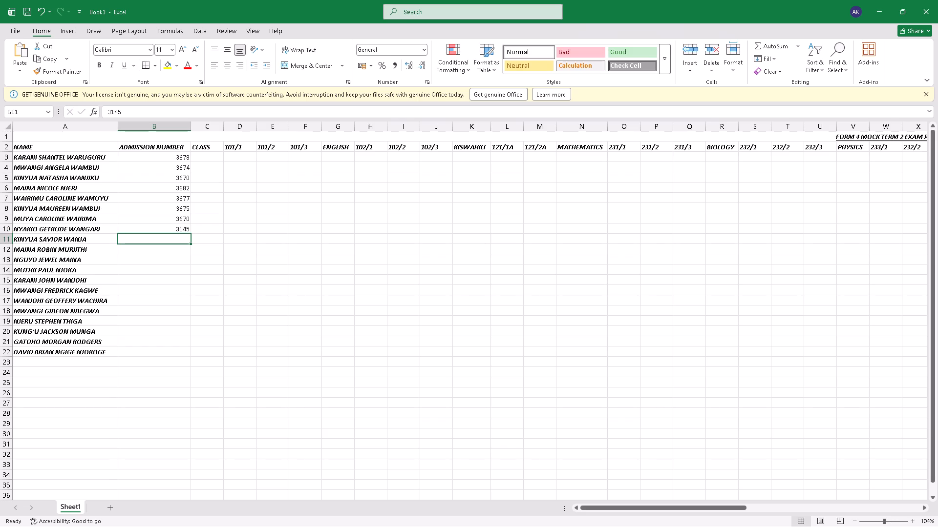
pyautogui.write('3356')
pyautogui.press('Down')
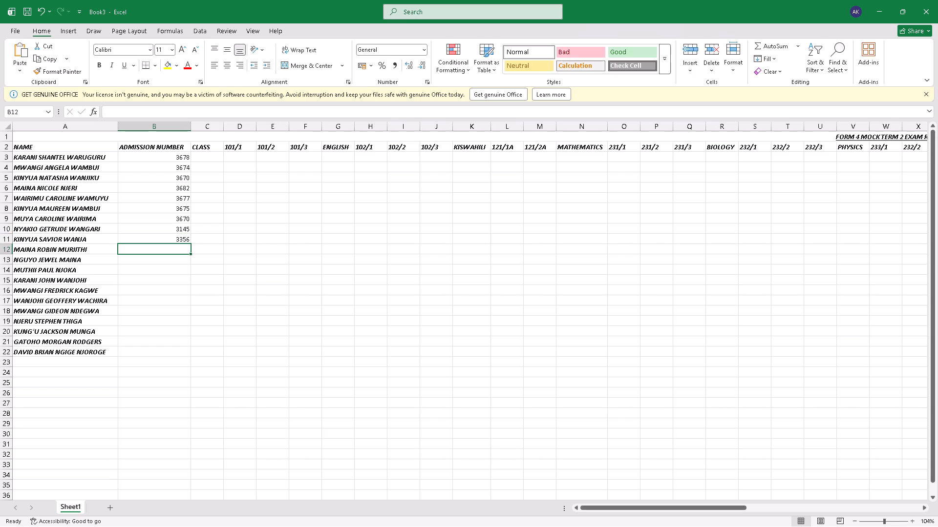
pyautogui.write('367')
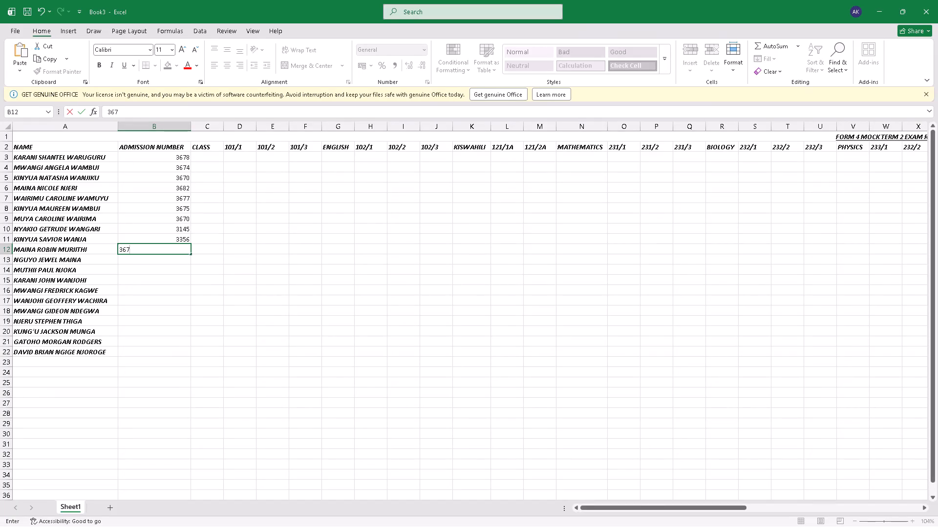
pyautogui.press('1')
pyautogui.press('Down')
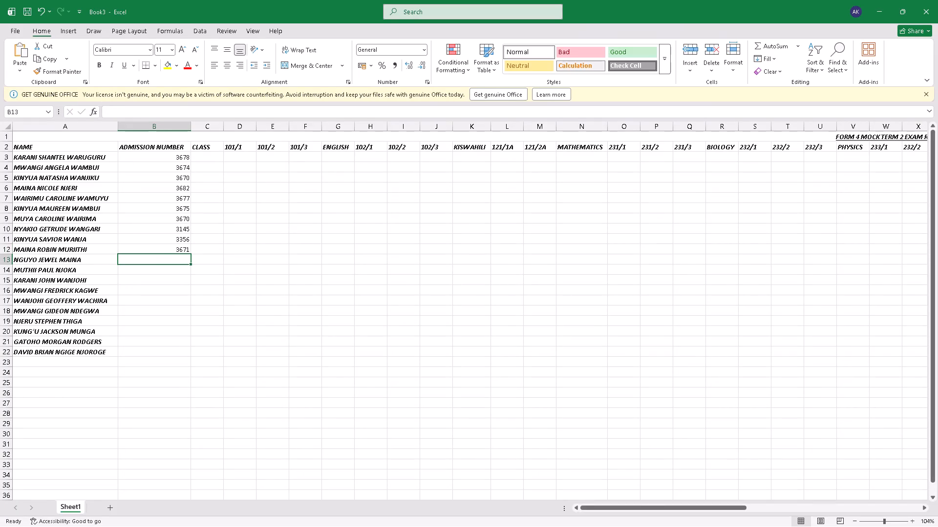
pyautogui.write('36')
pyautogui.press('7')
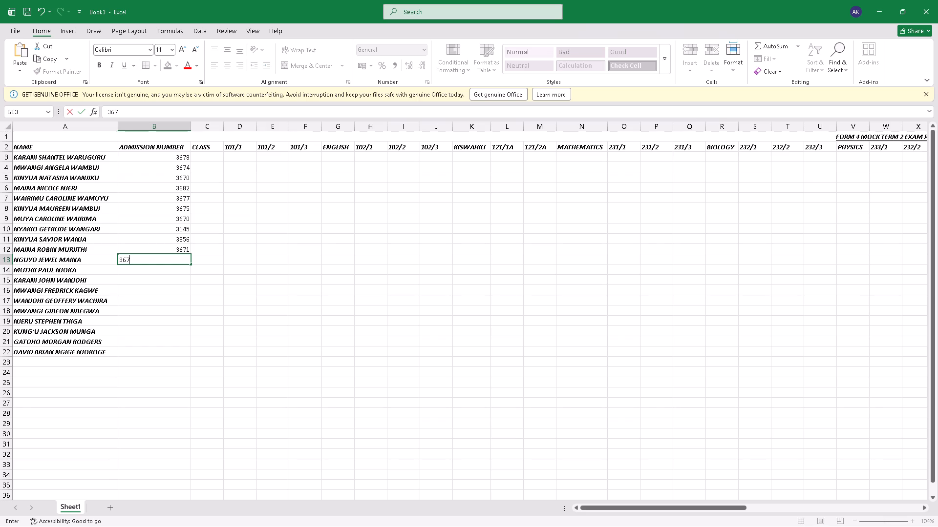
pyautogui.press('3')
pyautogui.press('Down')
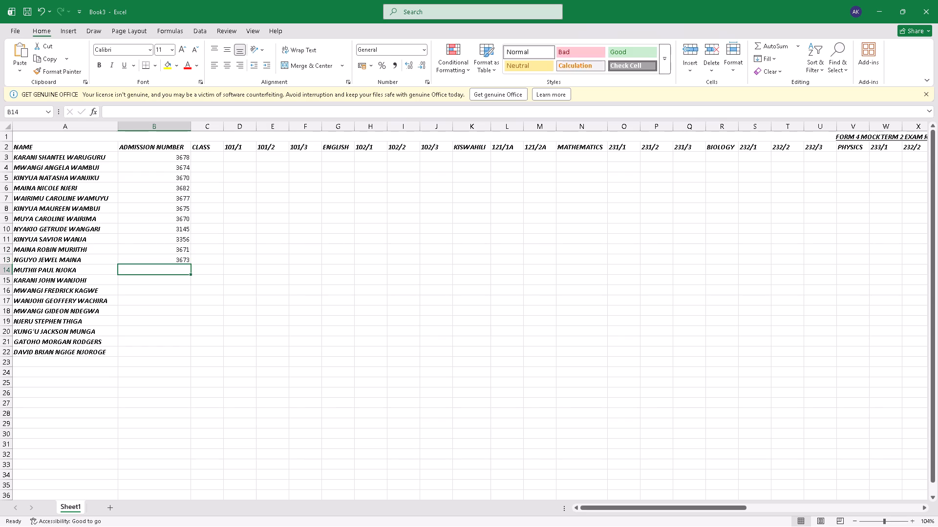
# Enter the admission numbers of the twelfth to fifteenth students in cells B14 to B17 of the ADMISSION NUMBER column.
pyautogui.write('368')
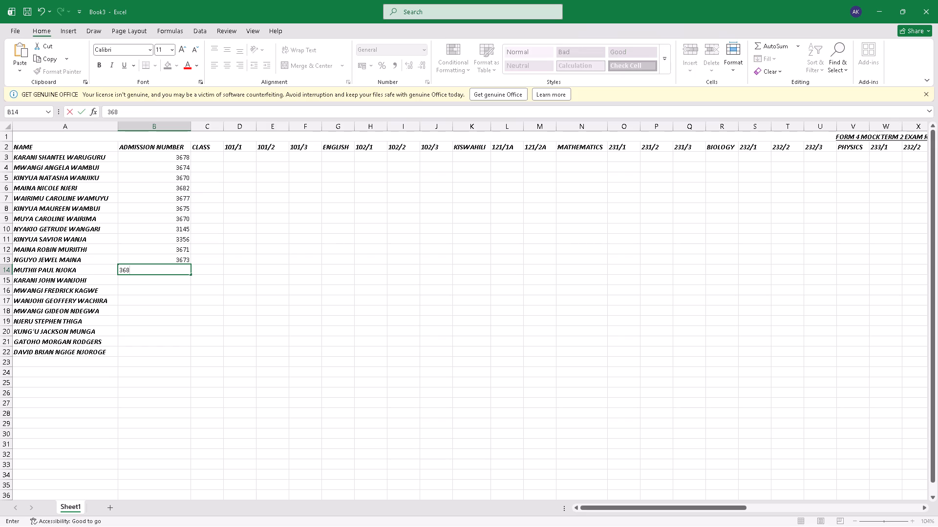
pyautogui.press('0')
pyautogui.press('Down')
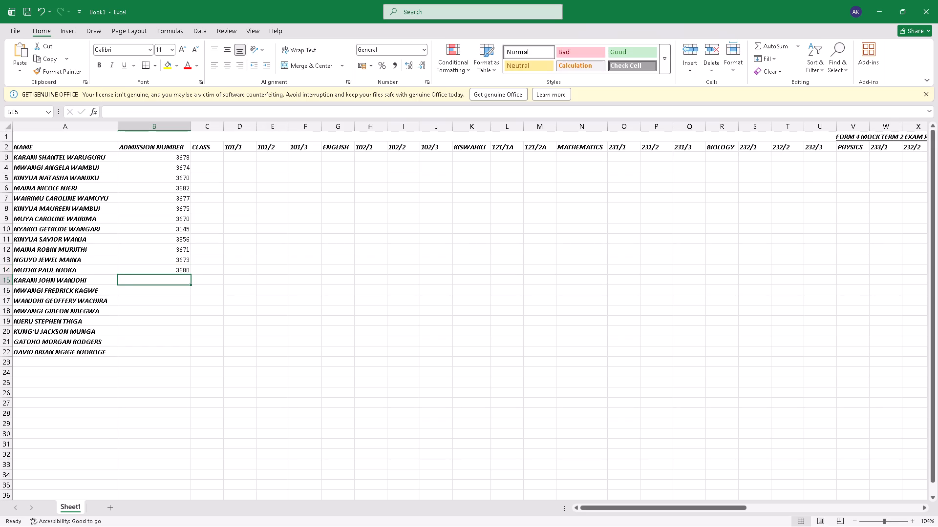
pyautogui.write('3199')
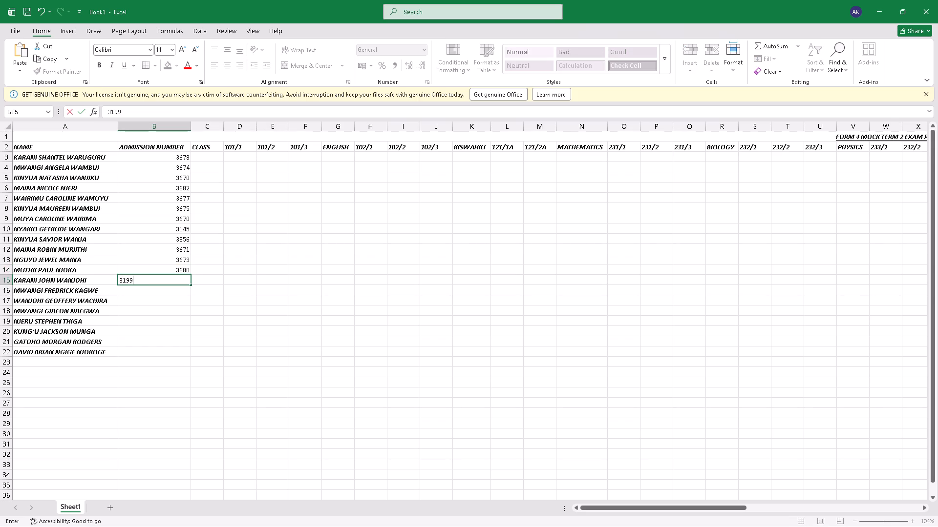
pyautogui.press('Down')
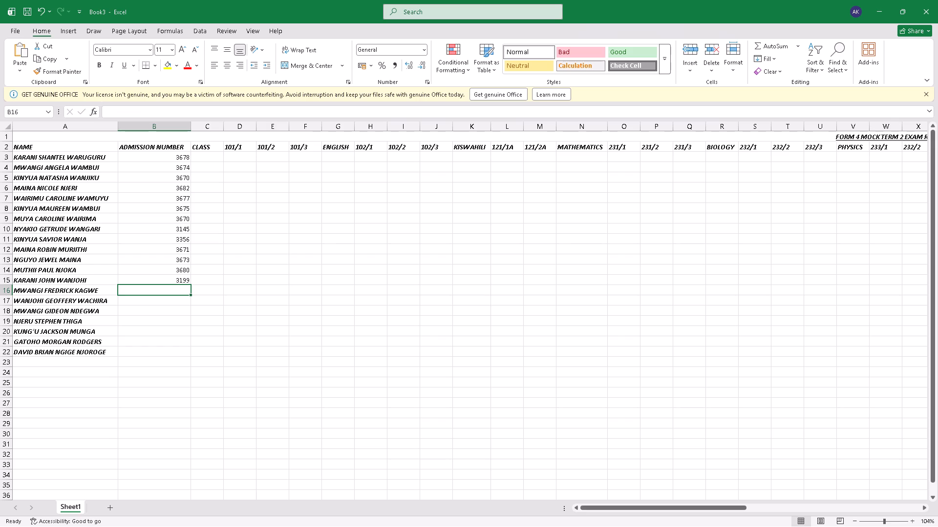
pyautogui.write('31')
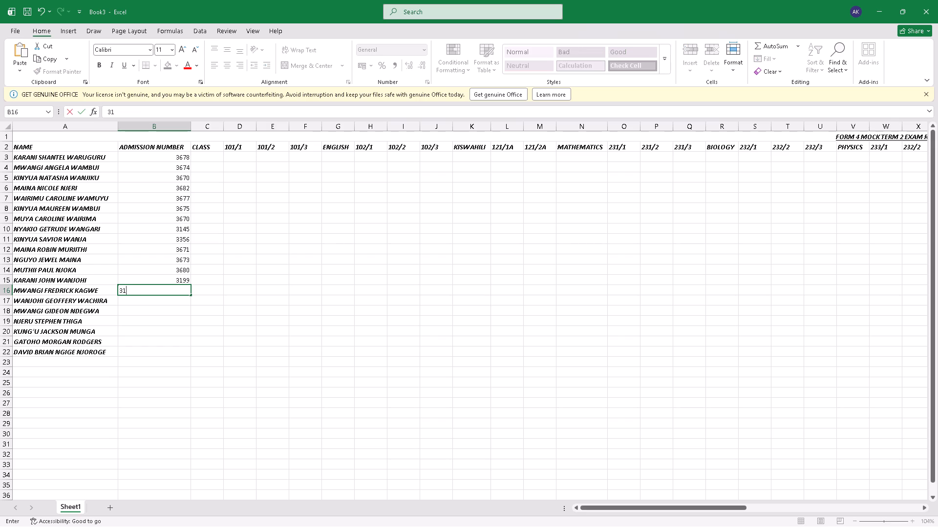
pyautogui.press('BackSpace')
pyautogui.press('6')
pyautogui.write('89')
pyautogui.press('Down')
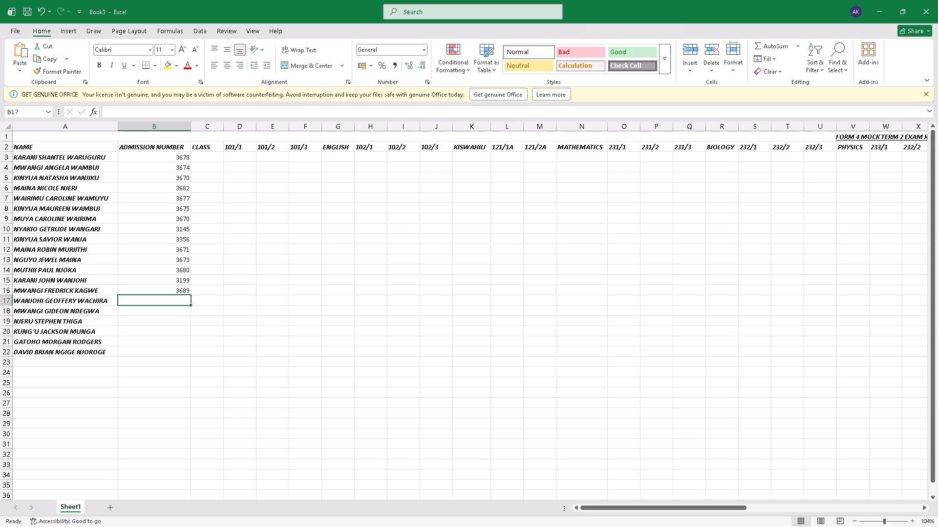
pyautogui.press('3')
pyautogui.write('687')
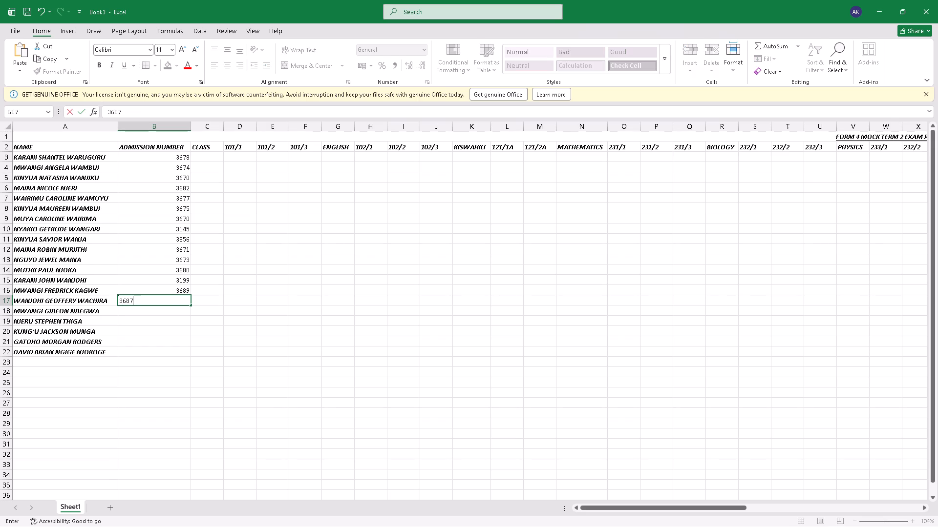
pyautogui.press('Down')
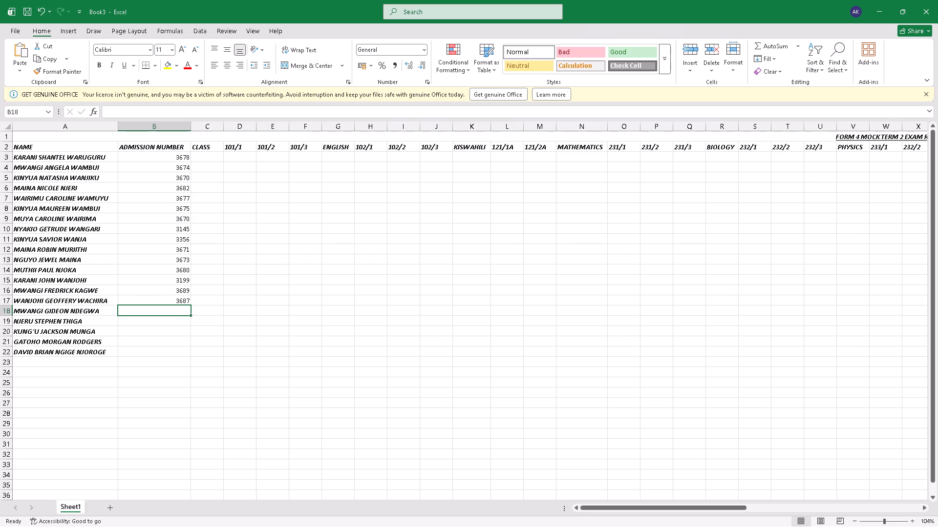
# Enter the admission numbers of the sixteenth and seventeenth students in cells B18 and B19 of the ADMISSION NUMBER column.
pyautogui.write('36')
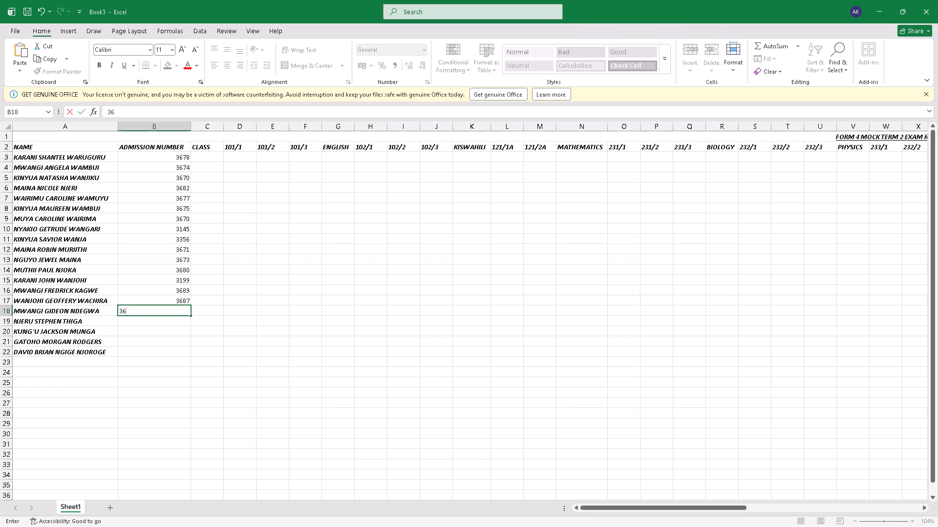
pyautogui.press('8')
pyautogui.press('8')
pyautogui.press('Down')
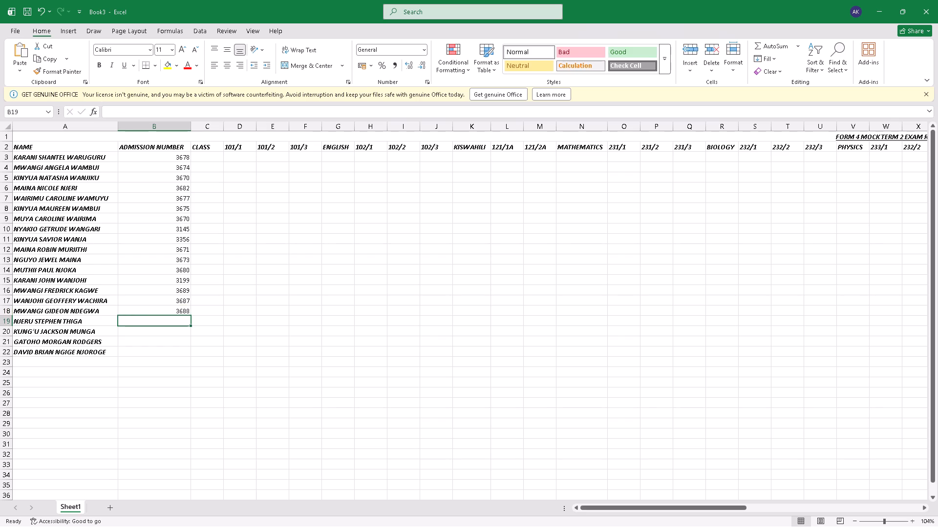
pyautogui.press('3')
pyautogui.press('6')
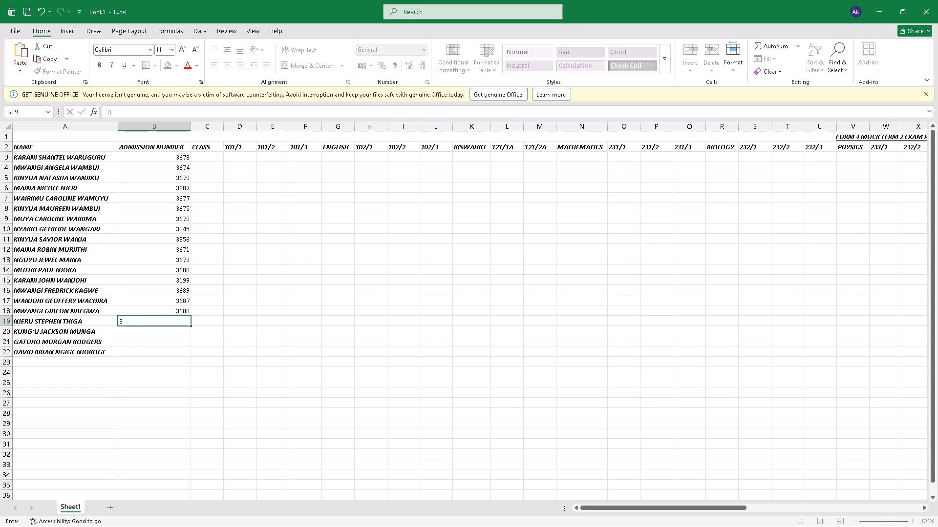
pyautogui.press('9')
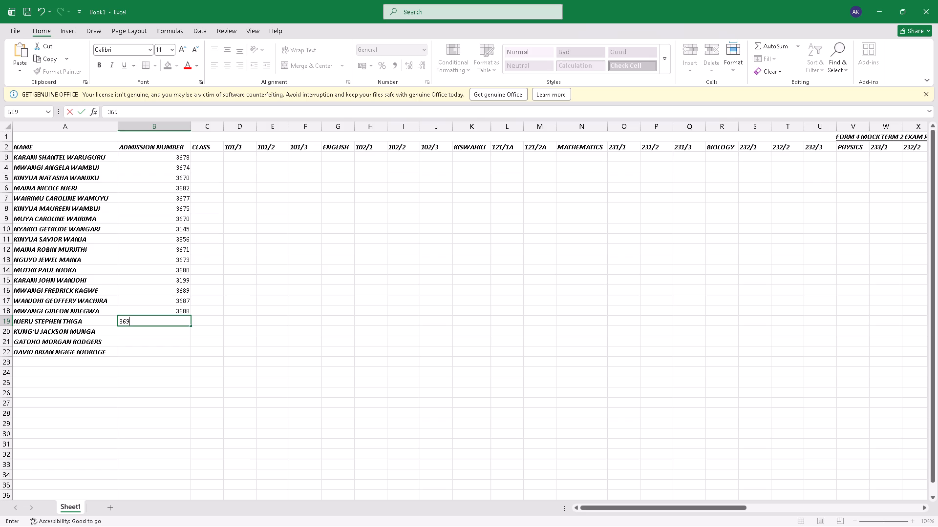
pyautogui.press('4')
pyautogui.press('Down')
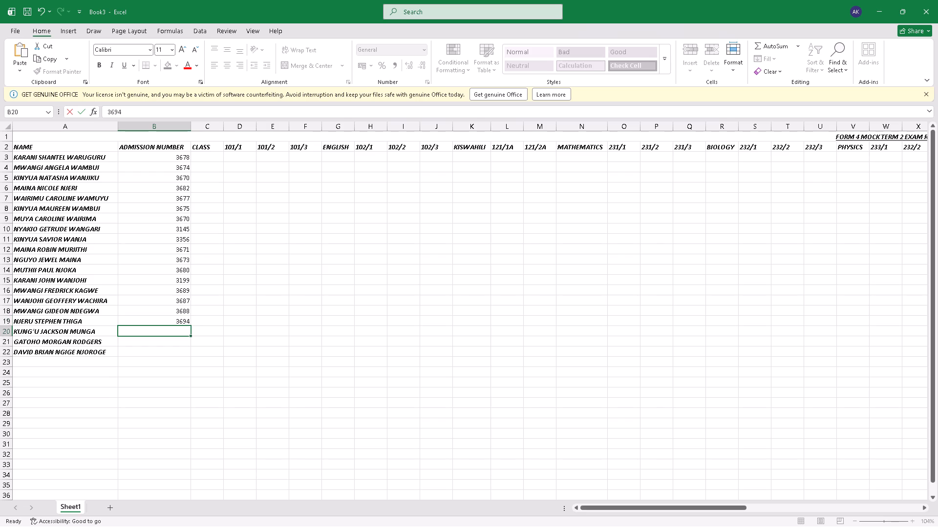
# Enter the admission numbers of the last three students in cells B20 to B22 of the ADMISSION NUMBER column.
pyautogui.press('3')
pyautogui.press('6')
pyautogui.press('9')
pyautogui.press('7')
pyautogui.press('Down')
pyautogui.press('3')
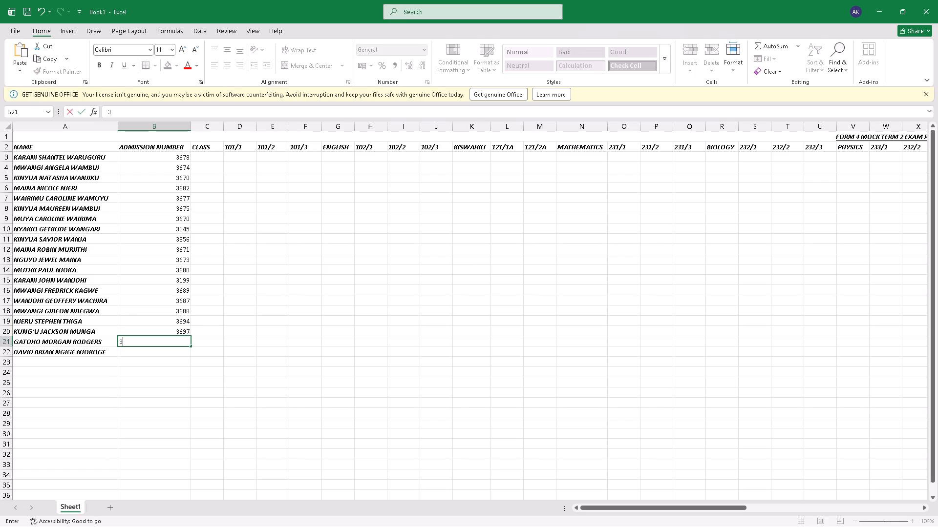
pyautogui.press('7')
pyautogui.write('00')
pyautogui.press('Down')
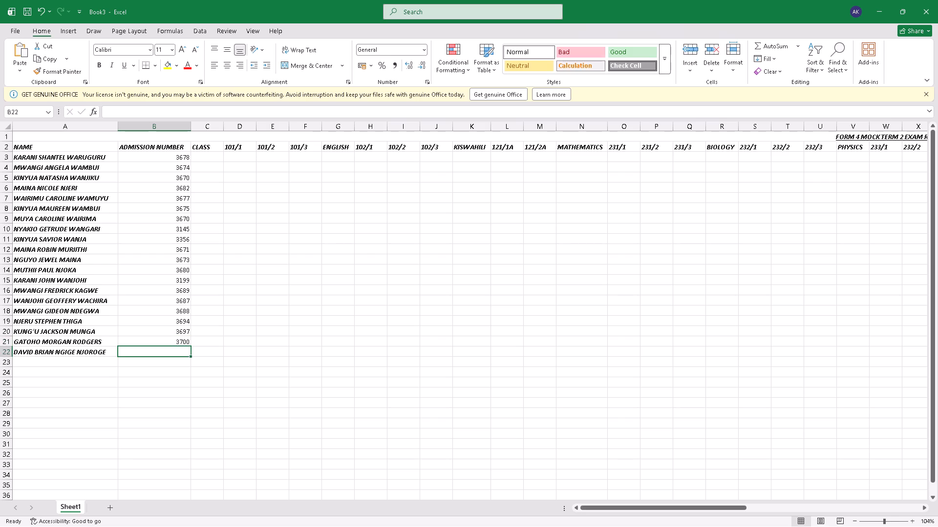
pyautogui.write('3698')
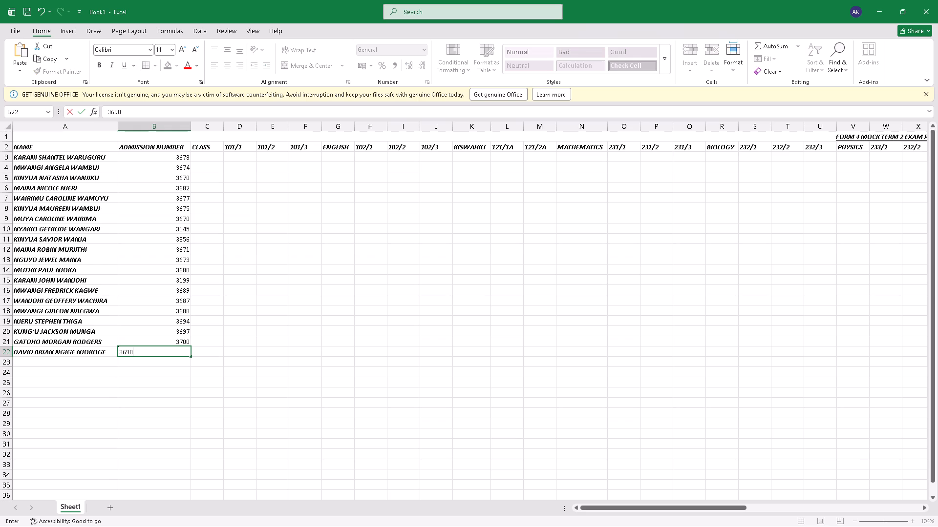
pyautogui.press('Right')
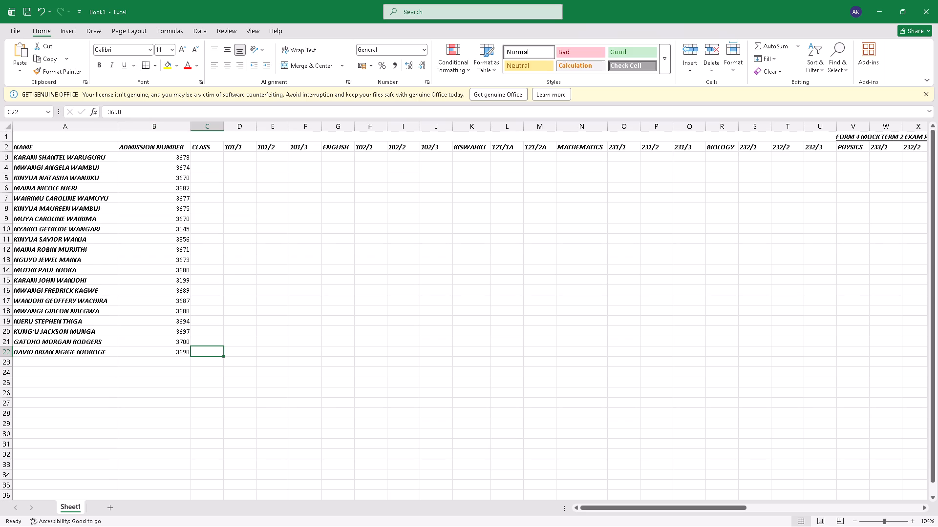
# Enter class 4W for the first student in cell C3 and fill it down the CLASS column to C11.
pyautogui.click(208, 155)
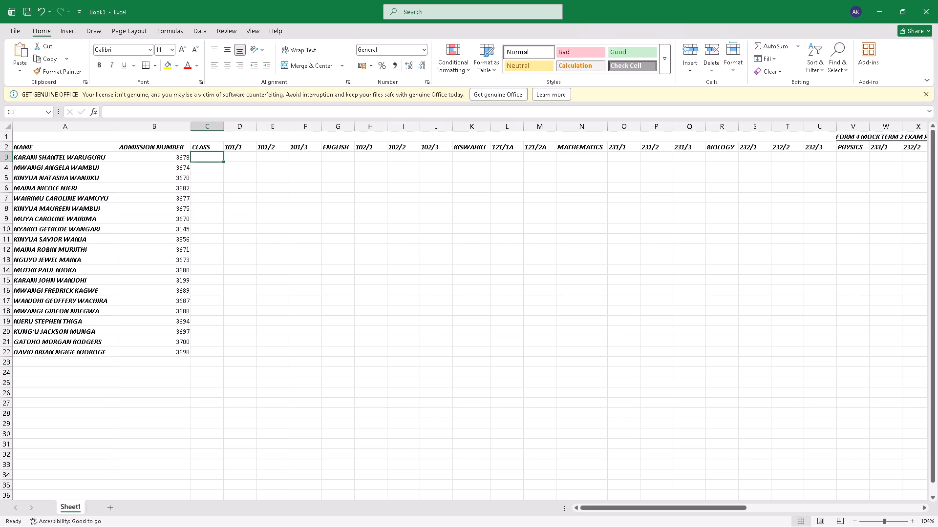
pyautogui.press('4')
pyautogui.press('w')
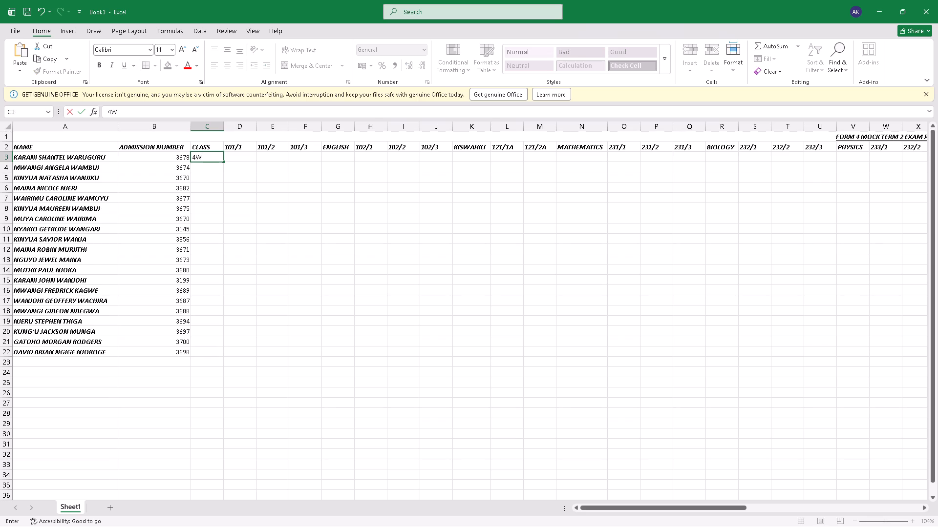
pyautogui.moveTo(225, 163); pyautogui.dragTo(226, 208)
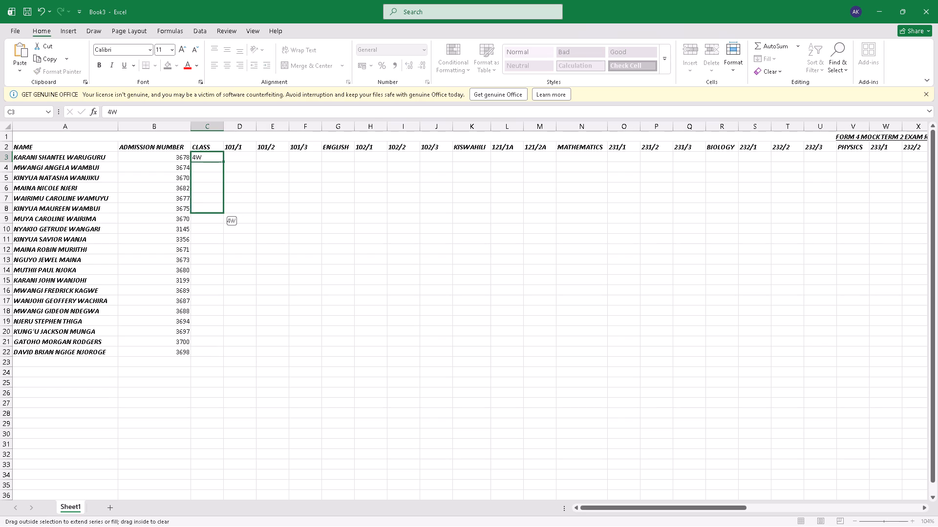
pyautogui.moveTo(226, 208); pyautogui.dragTo(225, 276)
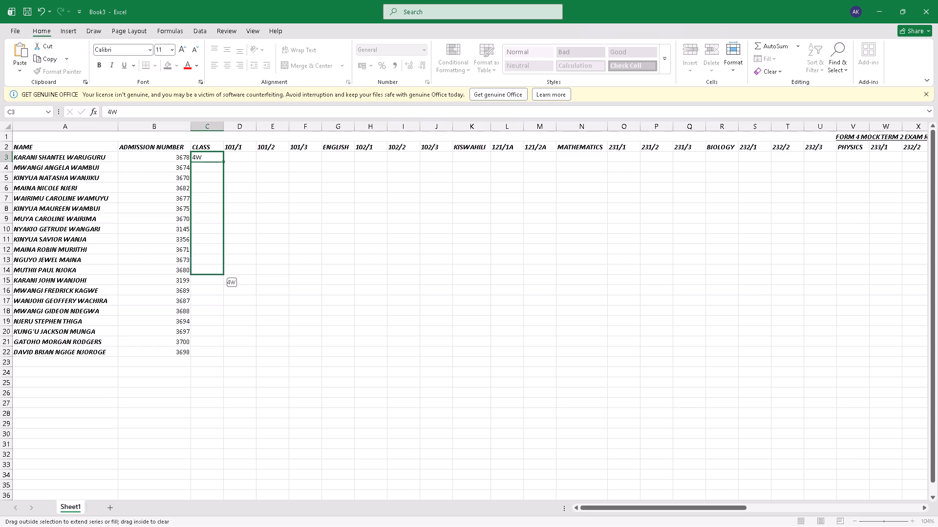
pyautogui.moveTo(225, 276); pyautogui.dragTo(219, 252)
pyautogui.moveTo(219, 252); pyautogui.dragTo(217, 246)
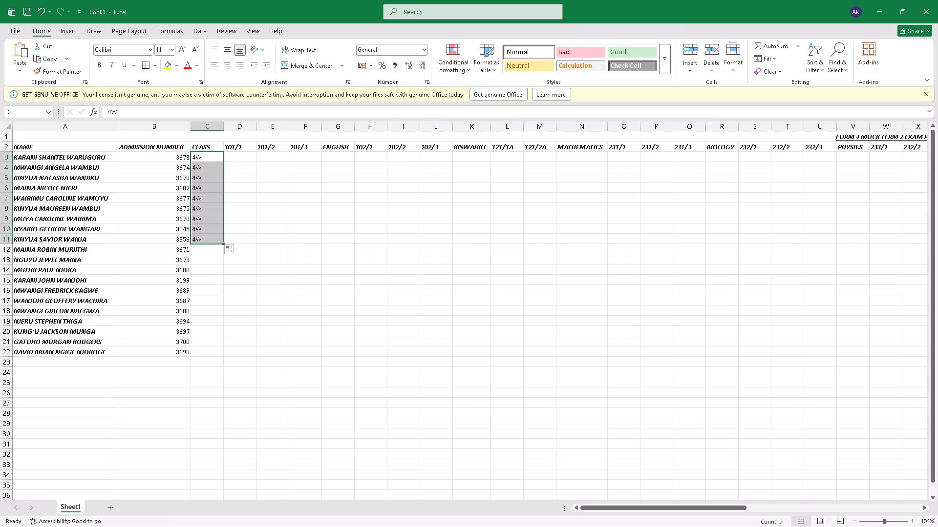
pyautogui.click(179, 239)
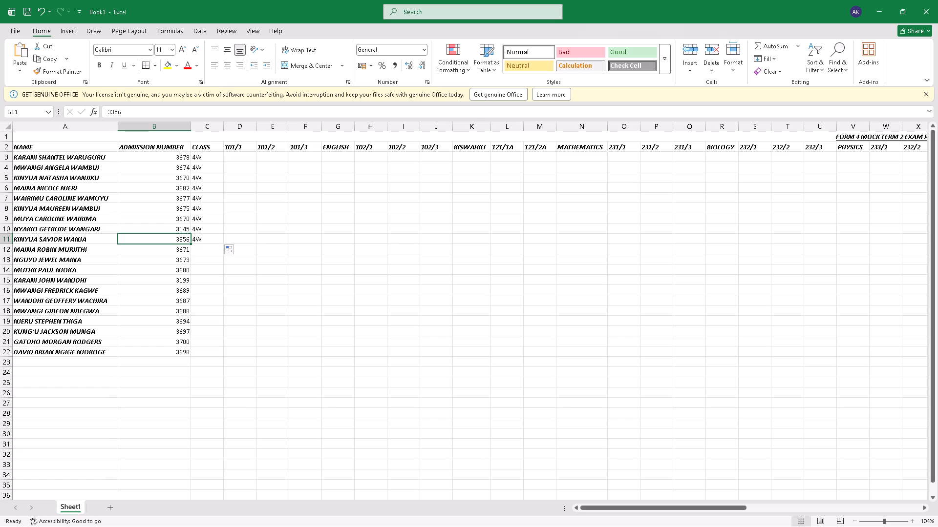
# Enter class 4E in cell C12 and fill it down the CLASS column to the last student in C22.
pyautogui.click(214, 250)
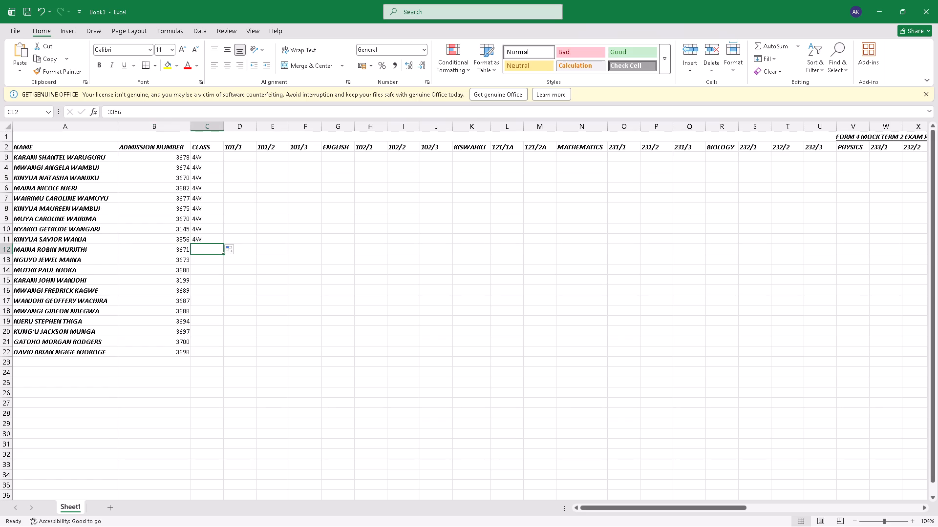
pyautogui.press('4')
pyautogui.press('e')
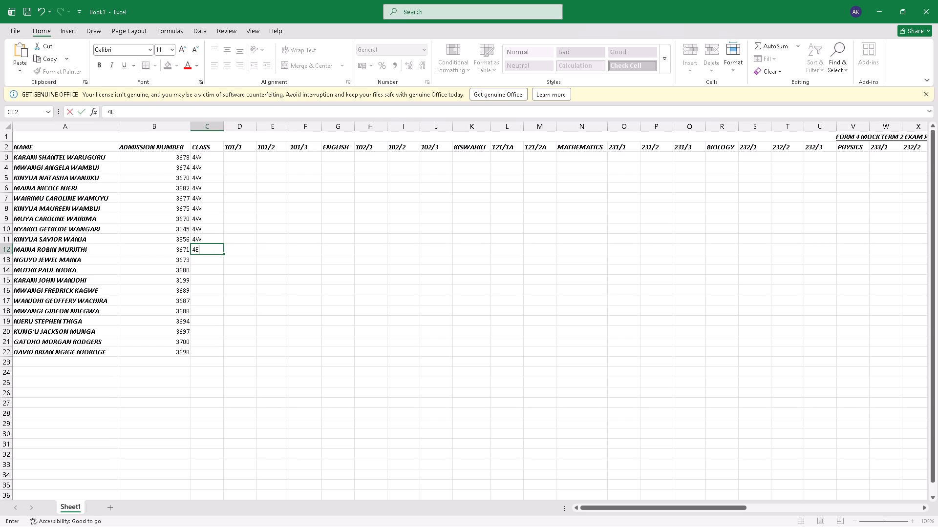
pyautogui.moveTo(223, 256); pyautogui.dragTo(227, 359)
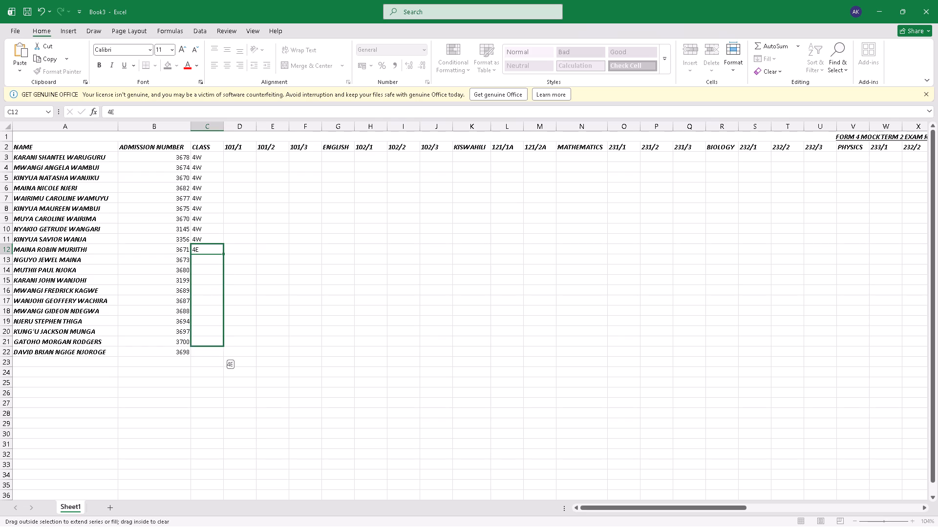
pyautogui.moveTo(227, 359); pyautogui.dragTo(216, 360)
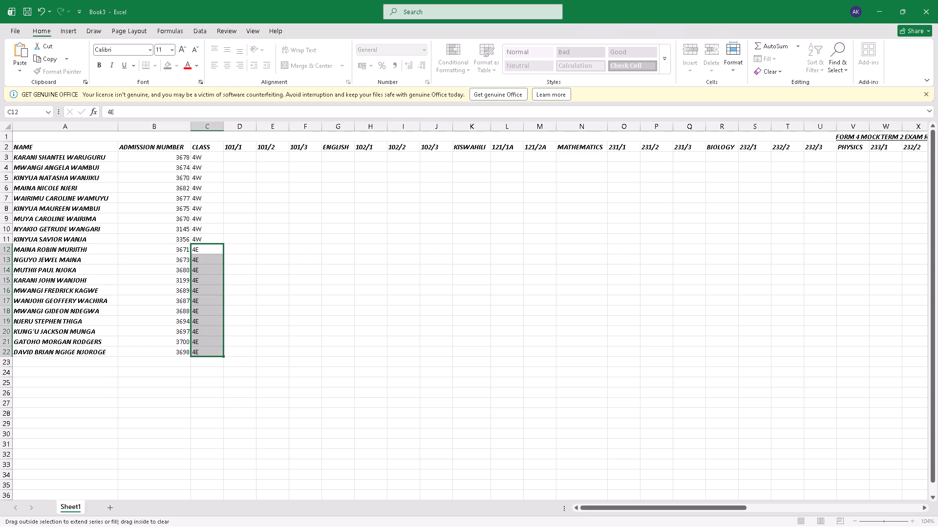
# Start on the 101/1 results column at the first student's cell, D3.
pyautogui.click(232, 153)
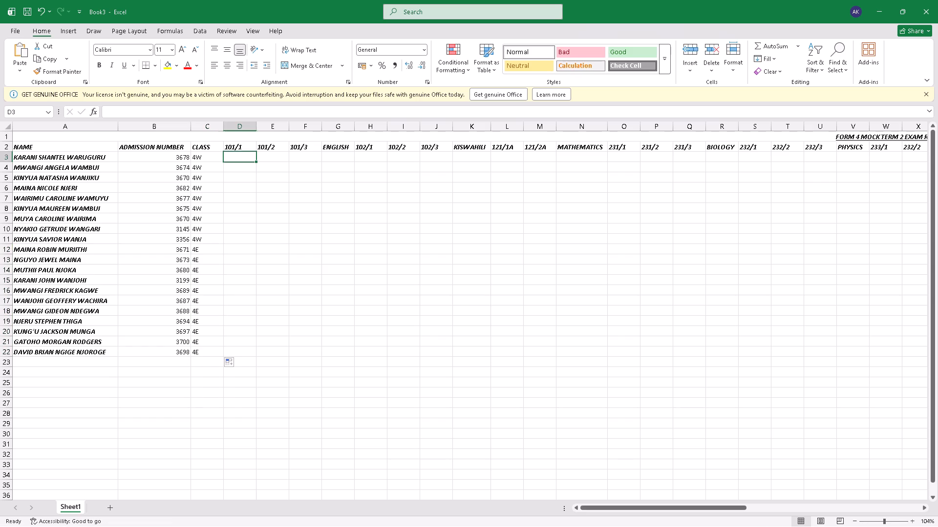
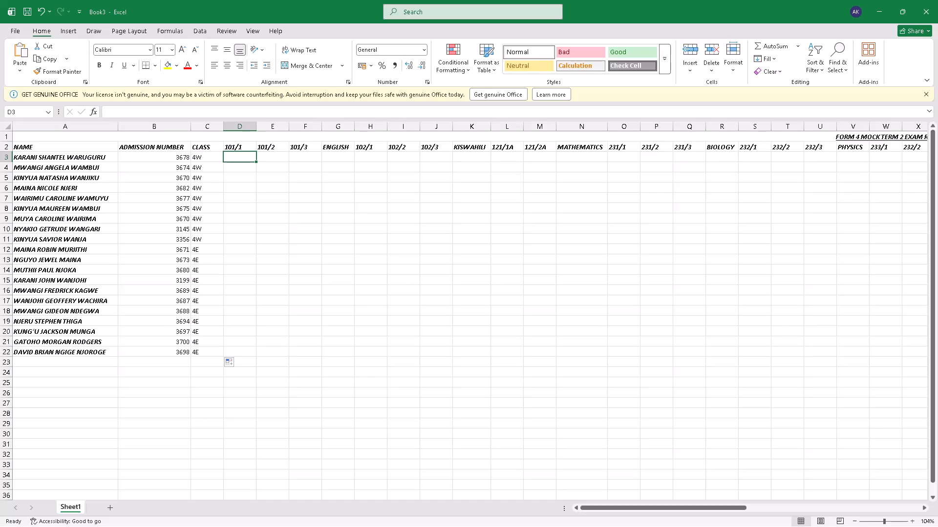
# Enter the 101/1 results 54, 56, 51, 51 and 46 for the first five students in cells D3 to D7.
pyautogui.click(242, 159)
pyautogui.write('54')
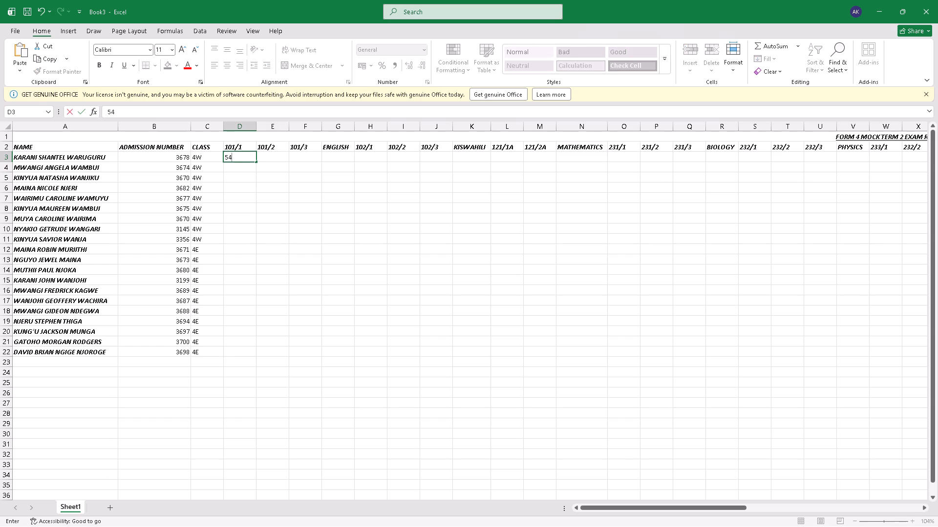
pyautogui.press('Down')
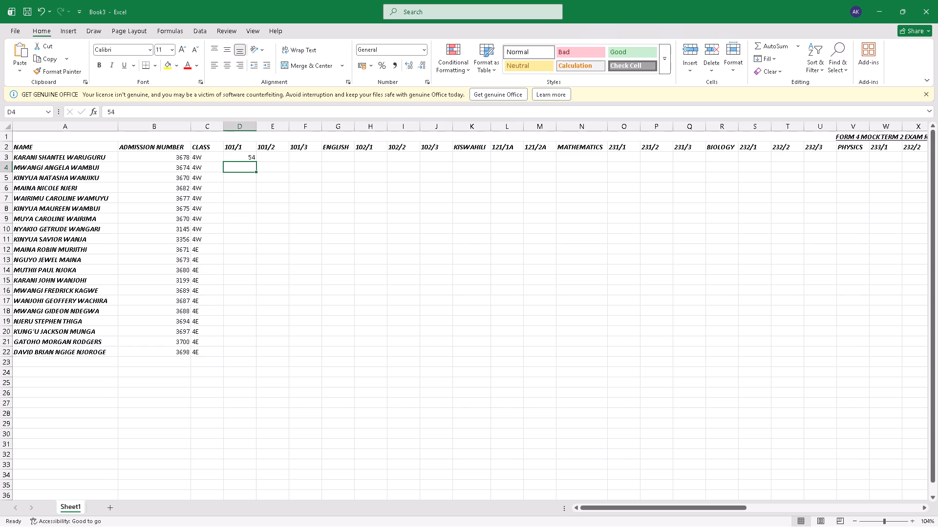
pyautogui.write('56')
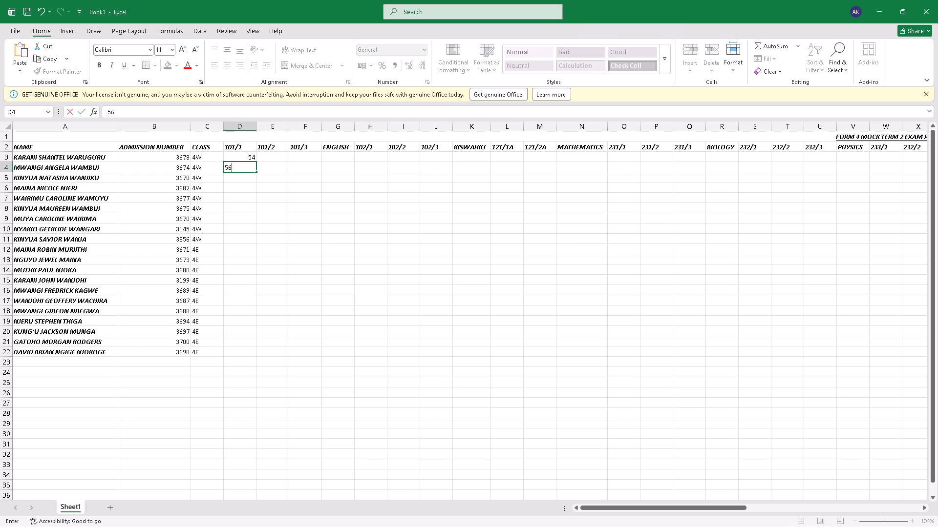
pyautogui.press('Down')
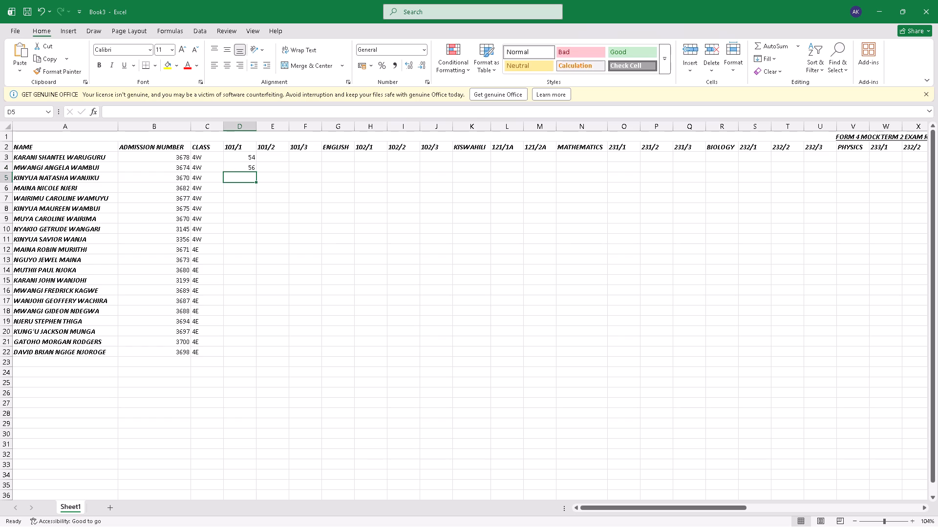
pyautogui.press('5')
pyautogui.press('1')
pyautogui.press('Down')
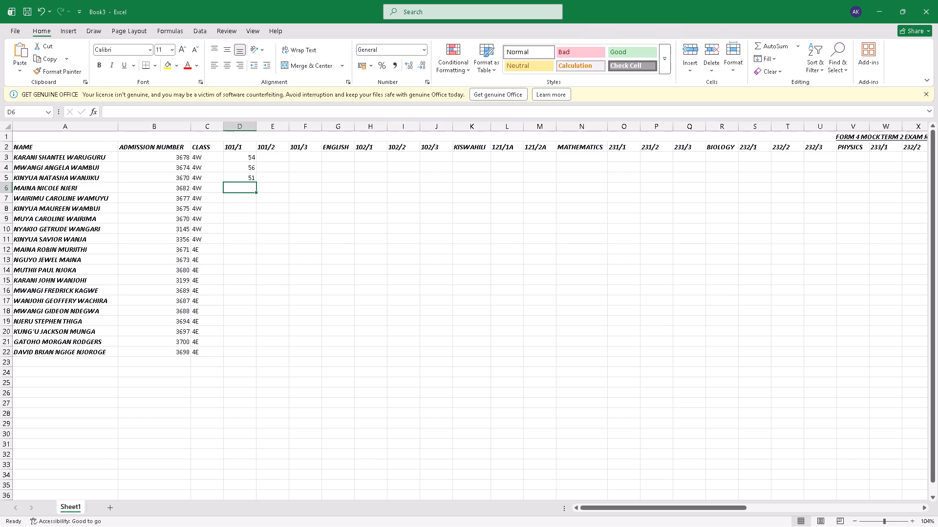
pyautogui.press('5')
pyautogui.press('1')
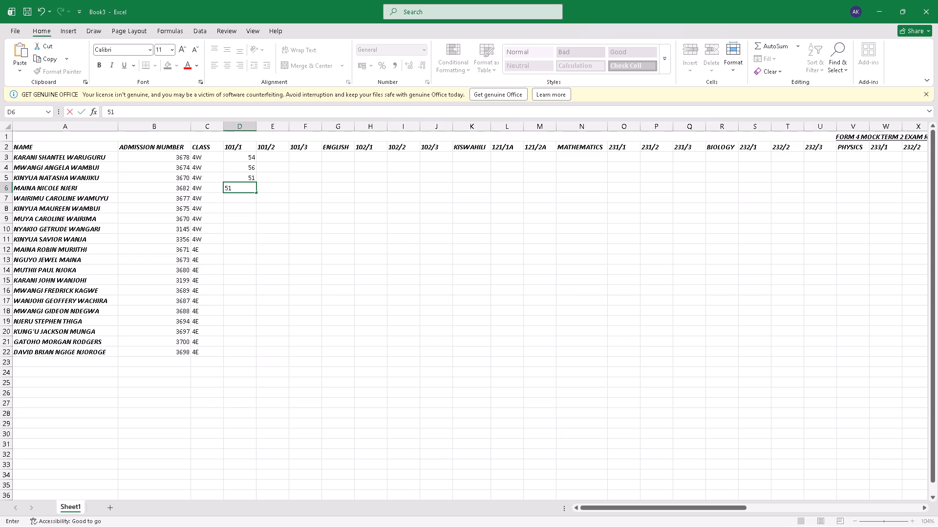
pyautogui.press('Down')
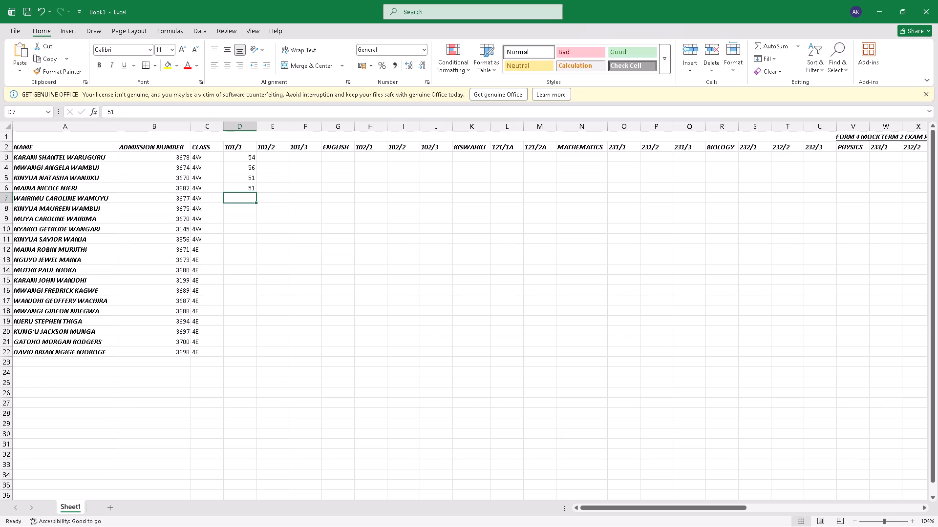
pyautogui.write('46')
pyautogui.press('Down')
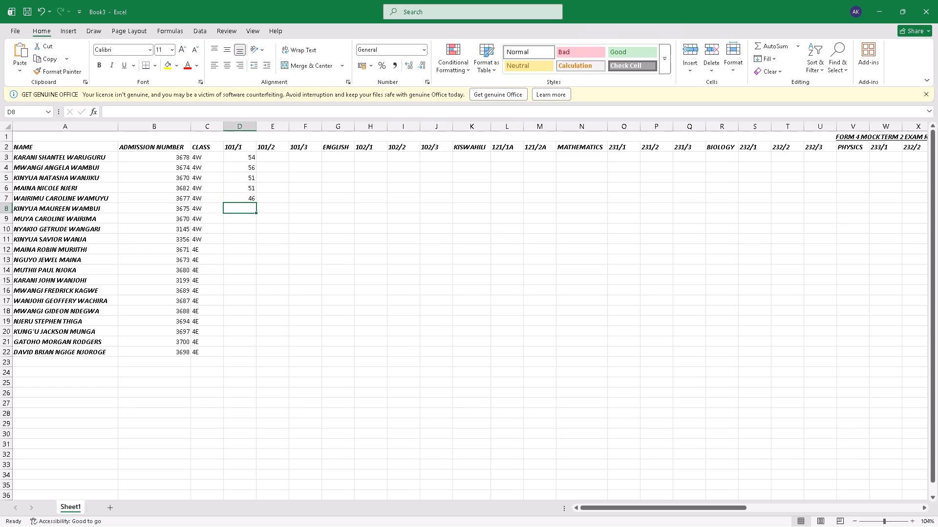
# Enter the 101/1 results 43, 39, 39 and 45 for the remaining class 4W students in cells D8 to D11.
pyautogui.write('43')
pyautogui.press('Down')
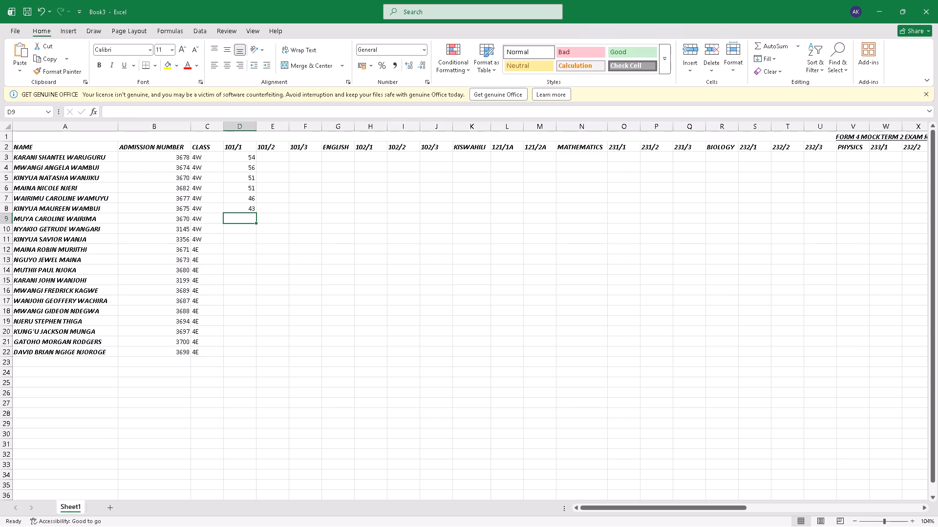
pyautogui.press('3')
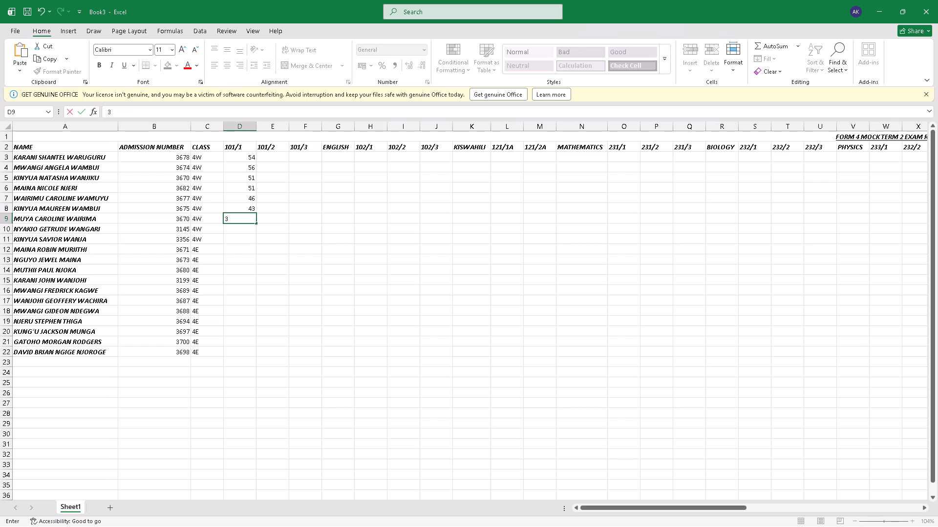
pyautogui.press('9')
pyautogui.press('Down')
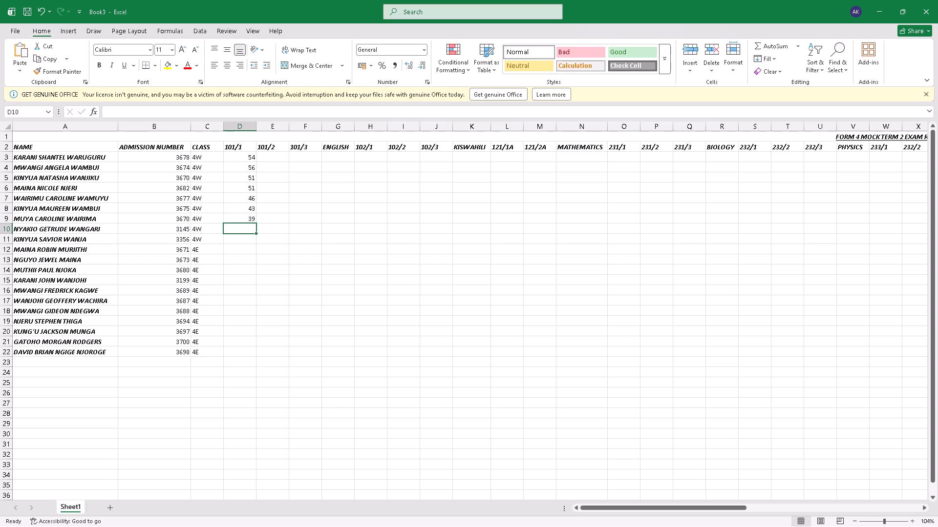
pyautogui.press('3')
pyautogui.press('Down')
pyautogui.press('Down')
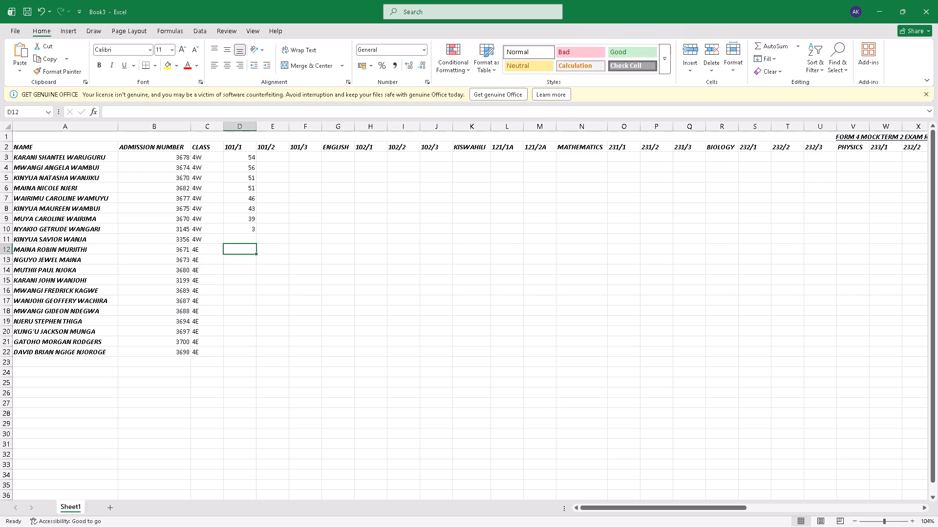
pyautogui.press('Up')
pyautogui.press('Up')
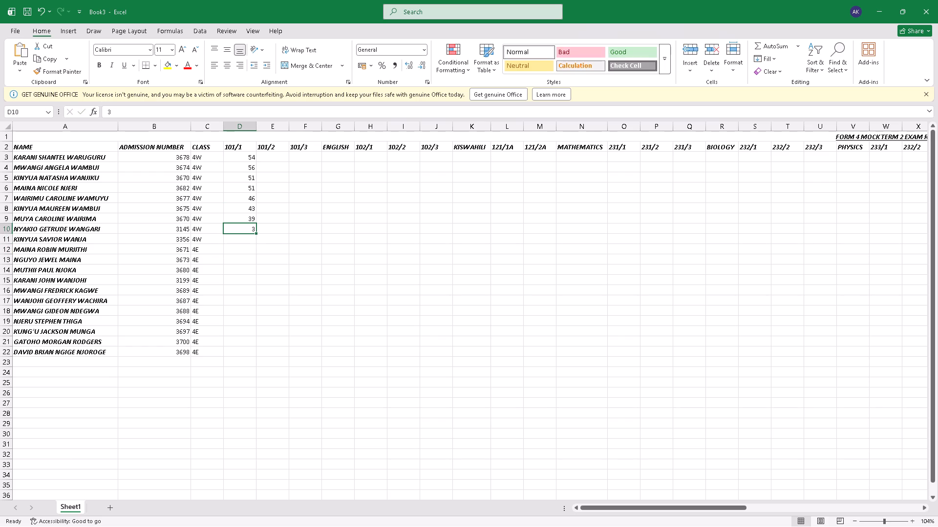
pyautogui.write('39')
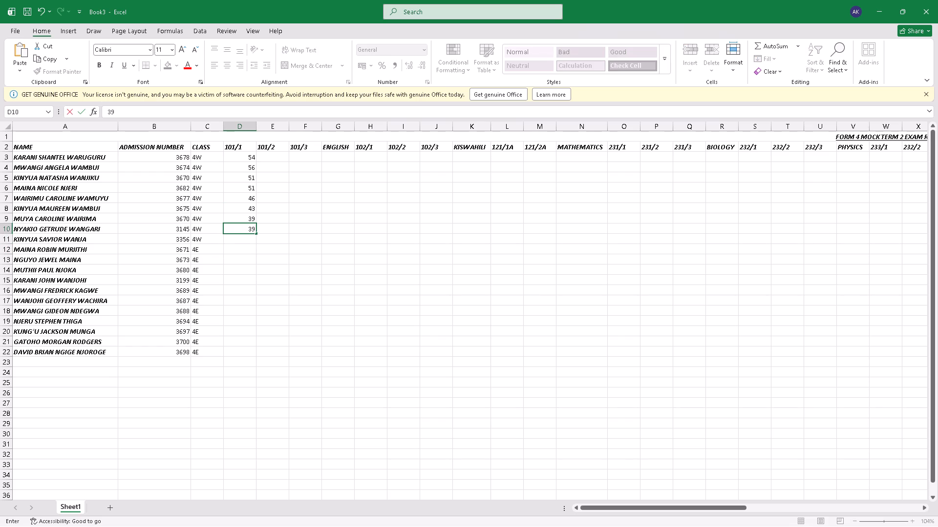
pyautogui.press('Down')
pyautogui.write('45')
pyautogui.press('Down')
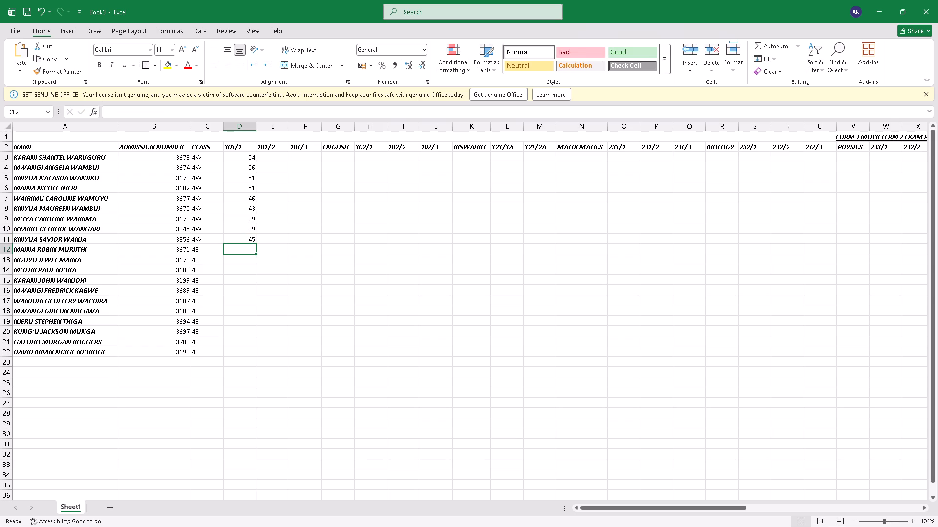
# Enter the 101/1 results 51, 43, 45 and 49 for the first four class 4E students in cells D12 to D15.
pyautogui.press('5')
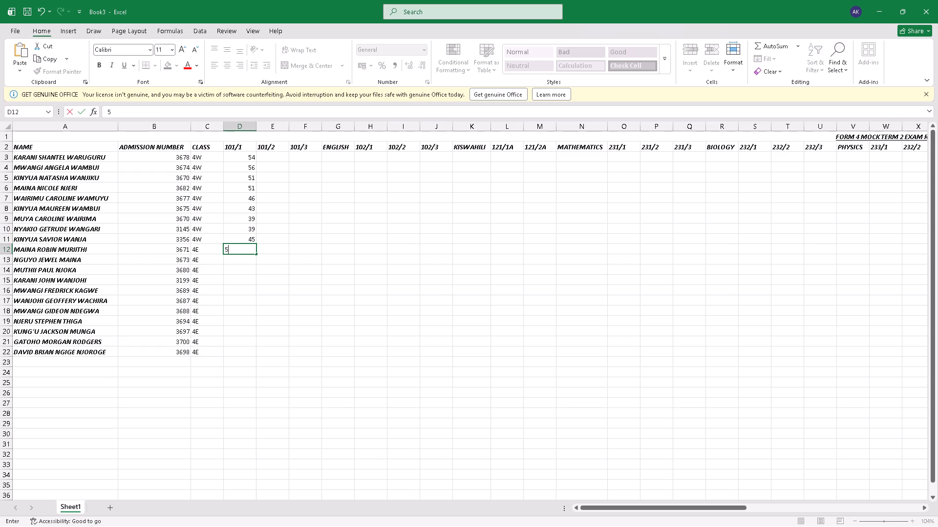
pyautogui.press('1')
pyautogui.press('Down')
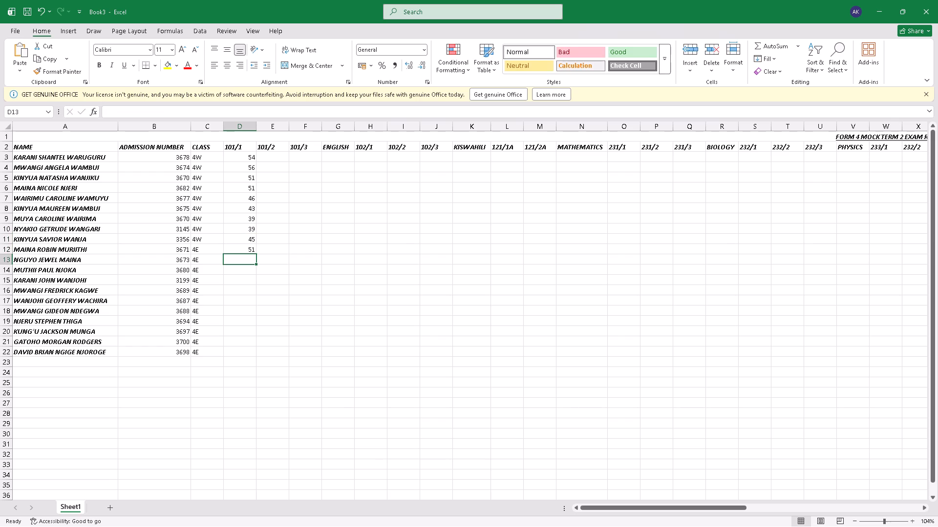
pyautogui.write('43')
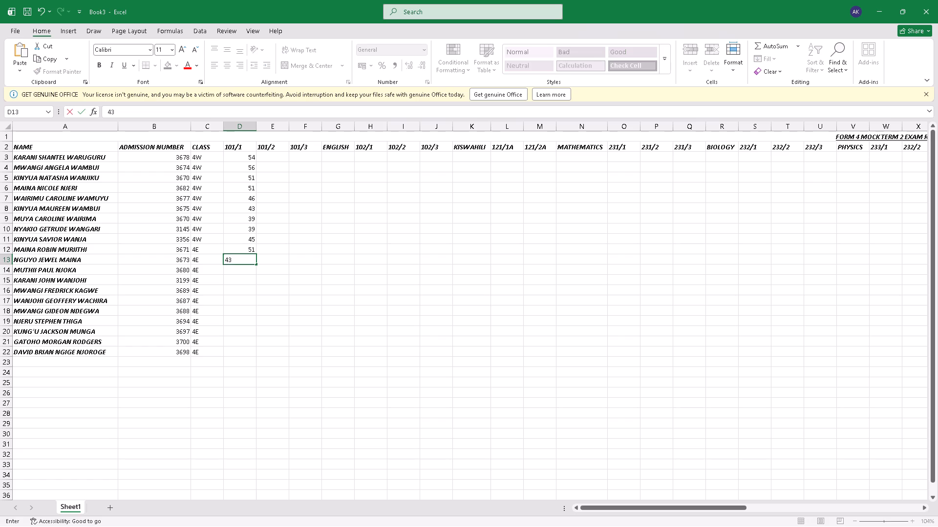
pyautogui.press('Down')
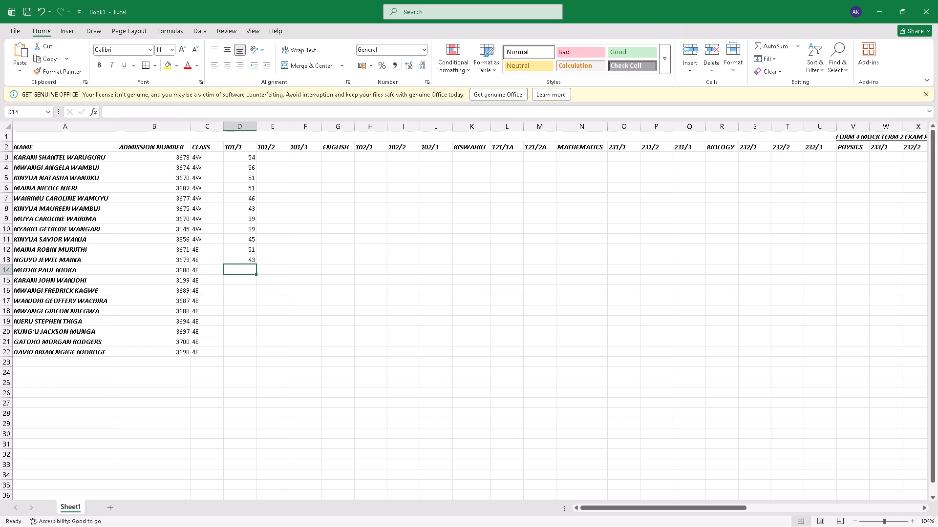
pyautogui.write('45')
pyautogui.press('Down')
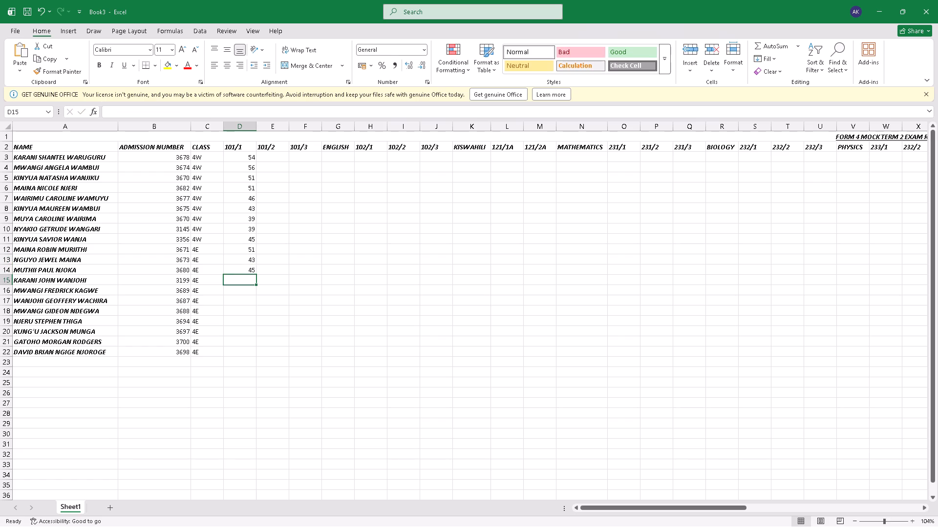
pyautogui.press('5')
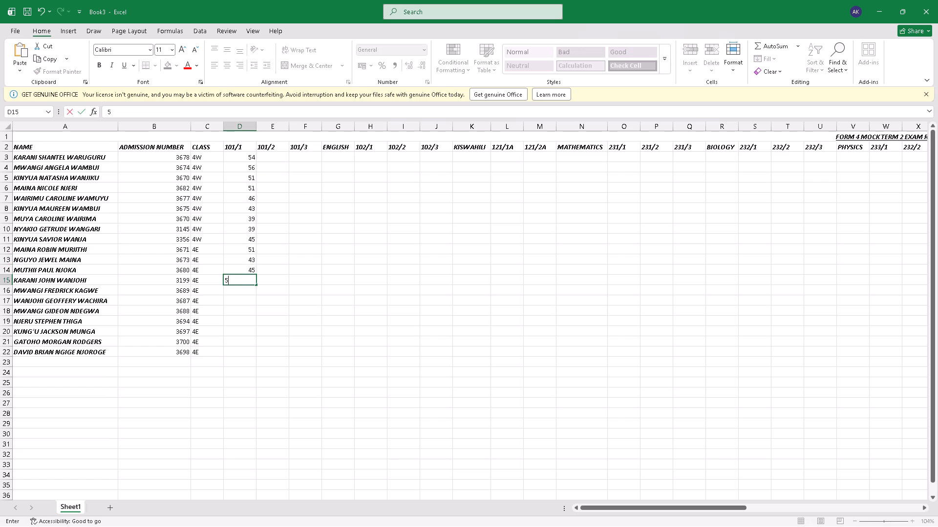
pyautogui.press('BackSpace')
pyautogui.write('49')
pyautogui.press('Down')
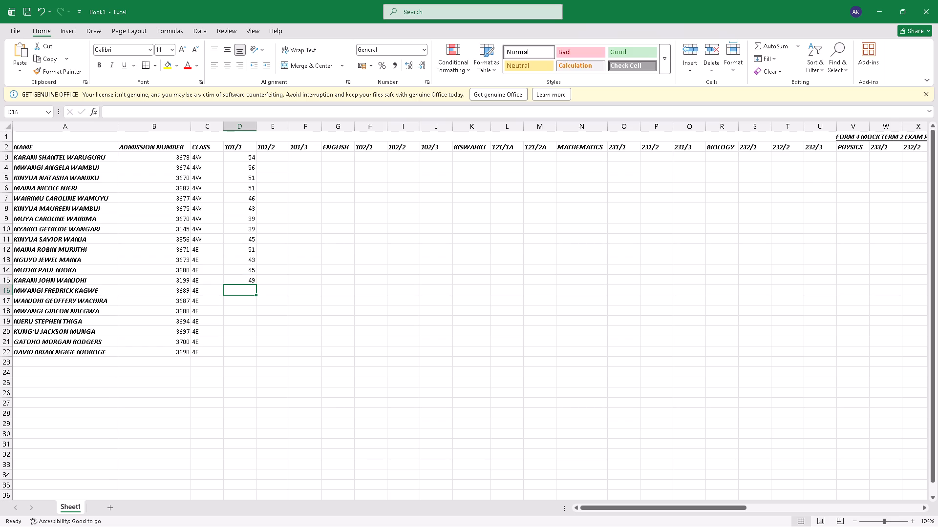
# Enter the 101/1 results 34, 31, 55 and 52 for the next four students in cells D16 to D19.
pyautogui.write('34')
pyautogui.press('Down')
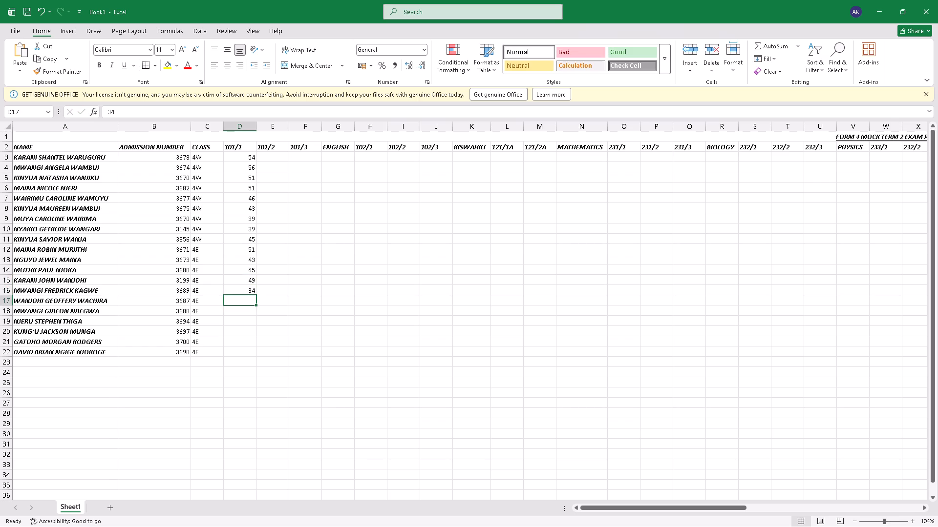
pyautogui.press('3')
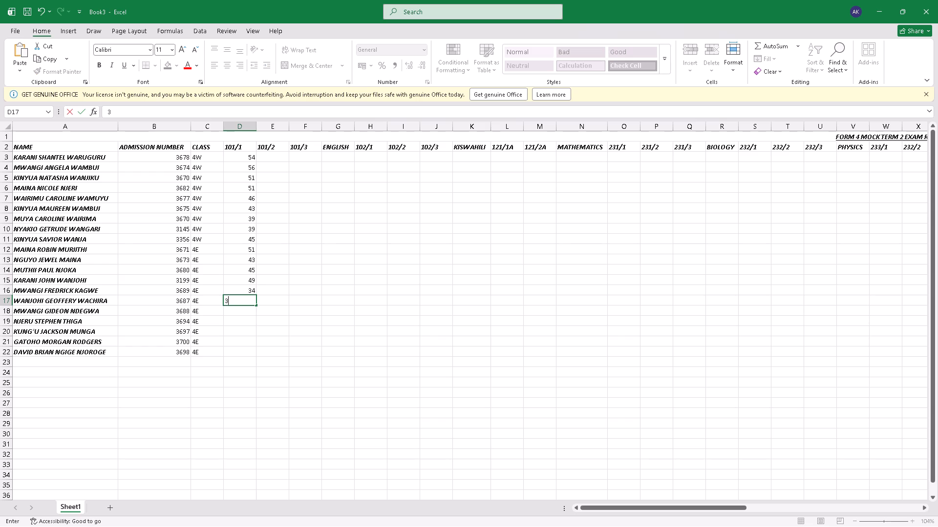
pyautogui.press('1')
pyautogui.press('Down')
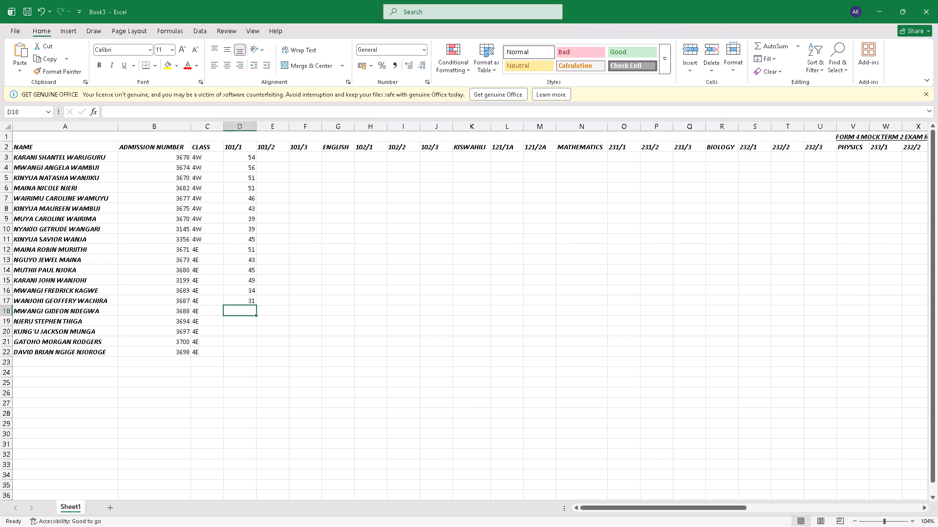
pyautogui.write('55')
pyautogui.press('Down')
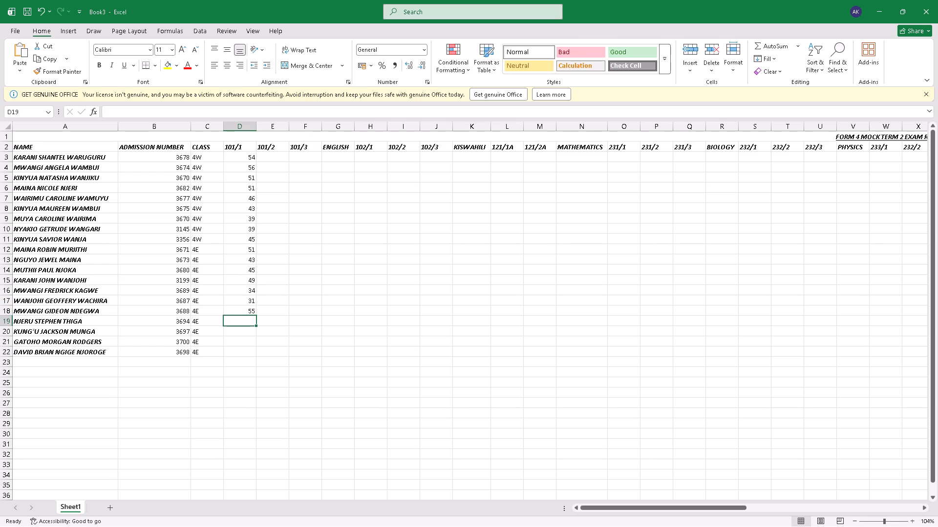
pyautogui.press('5')
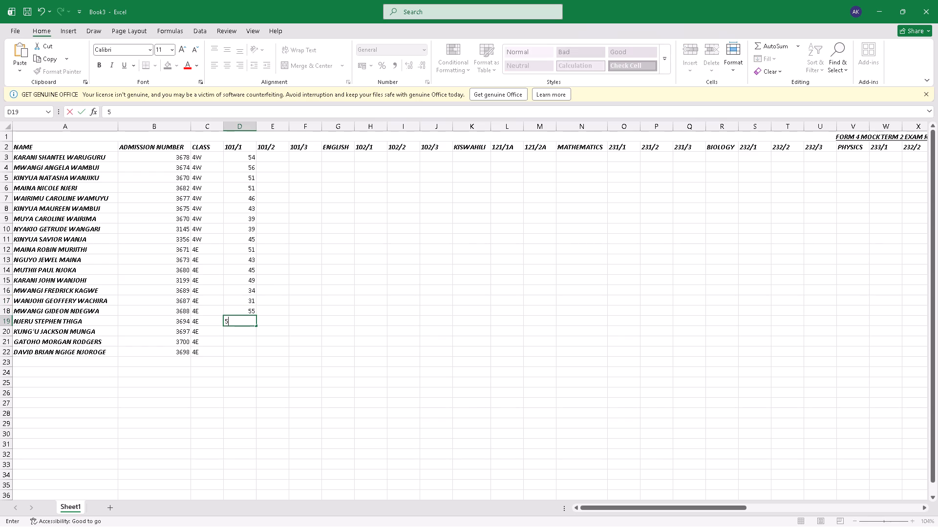
pyautogui.press('2')
pyautogui.press('Down')
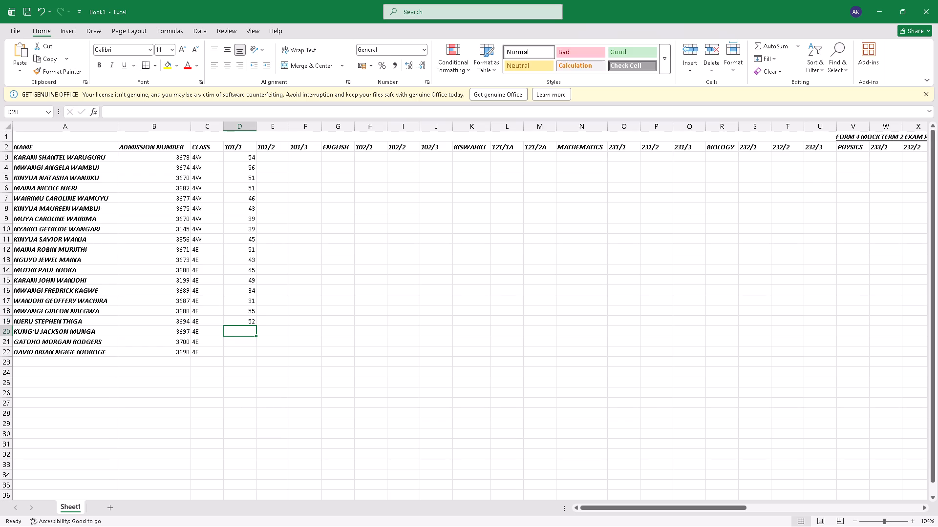
# Complete the 101/1 column with results 46, 39 and 52 for the last three students in cells D20 to D22.
pyautogui.write('46')
pyautogui.press('Down')
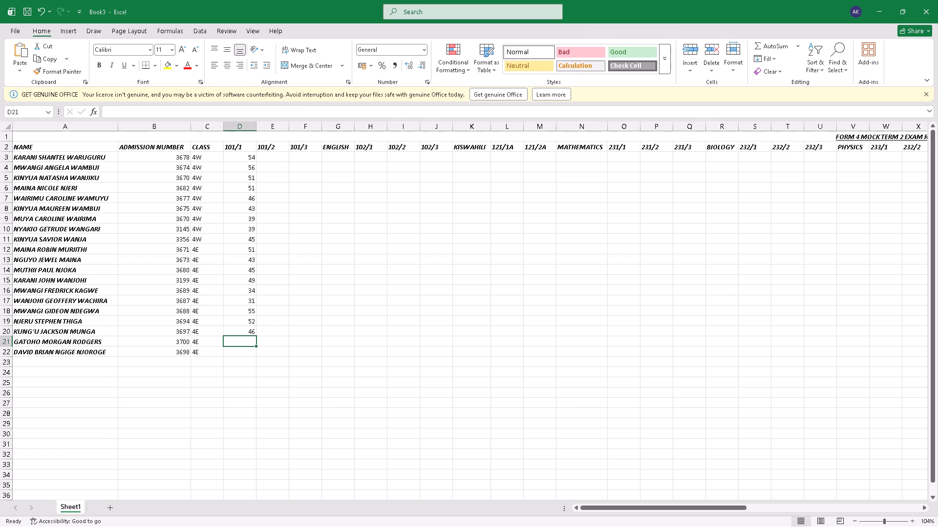
pyautogui.press('3')
pyautogui.press('9')
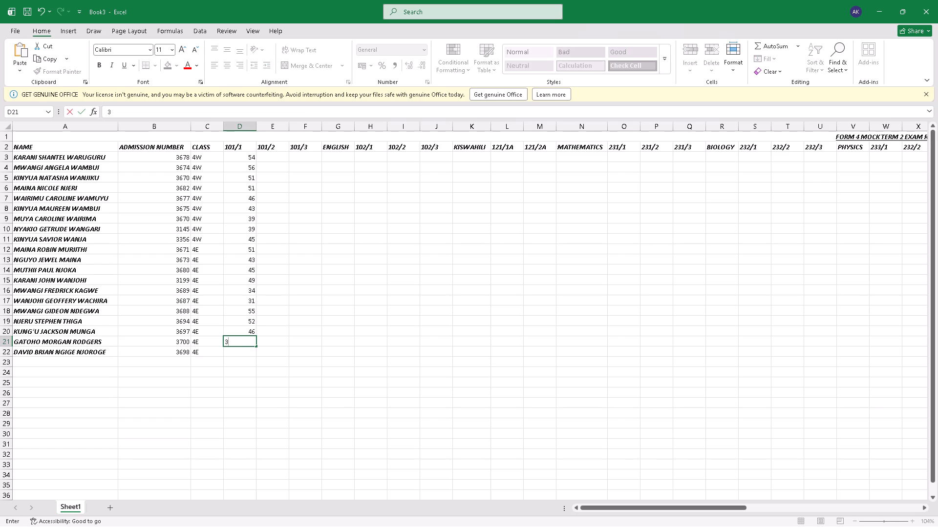
pyautogui.press('Down')
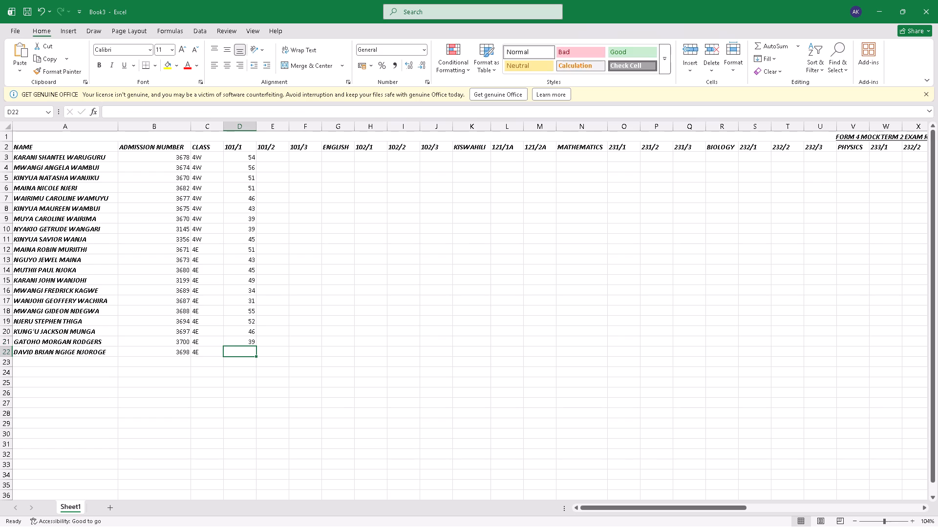
pyautogui.write('52')
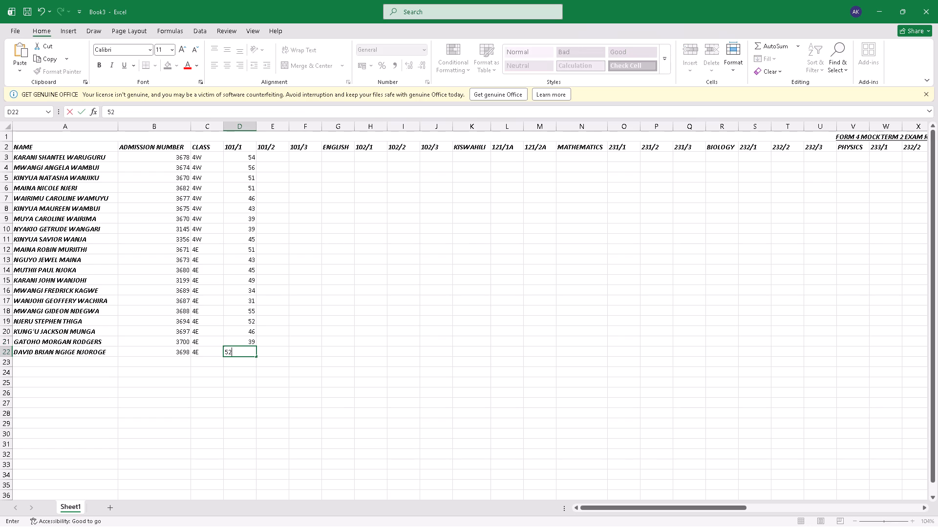
pyautogui.press('Right')
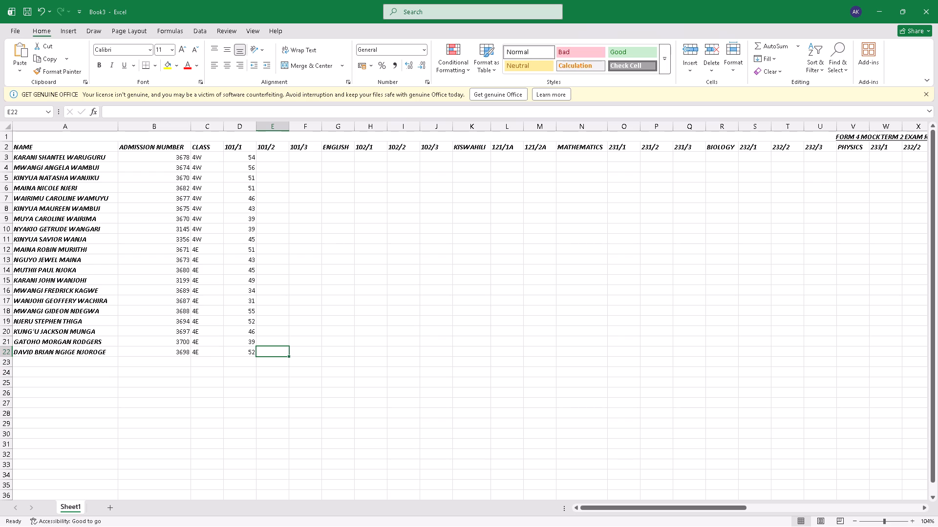
# Enter the 101/2 results 59, 54, 55 and 52 for the last four class 4E students, upwards from cell E22 to E19.
pyautogui.press('`')
pyautogui.press('BackSpace')
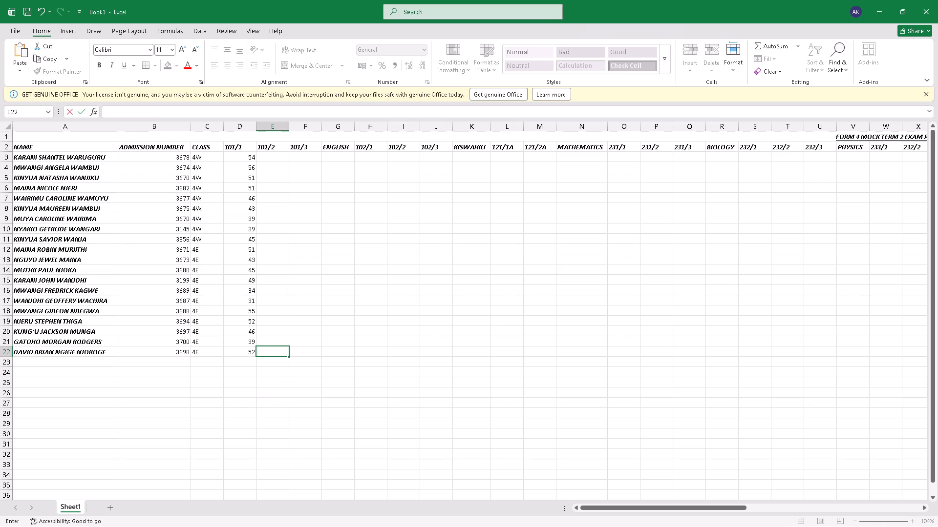
pyautogui.press('5')
pyautogui.press('9')
pyautogui.press('Up')
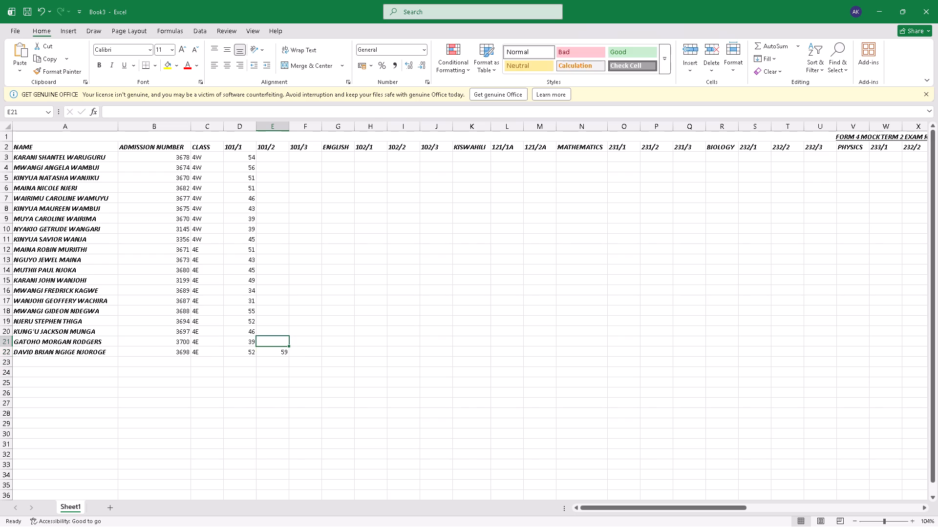
pyautogui.write('54')
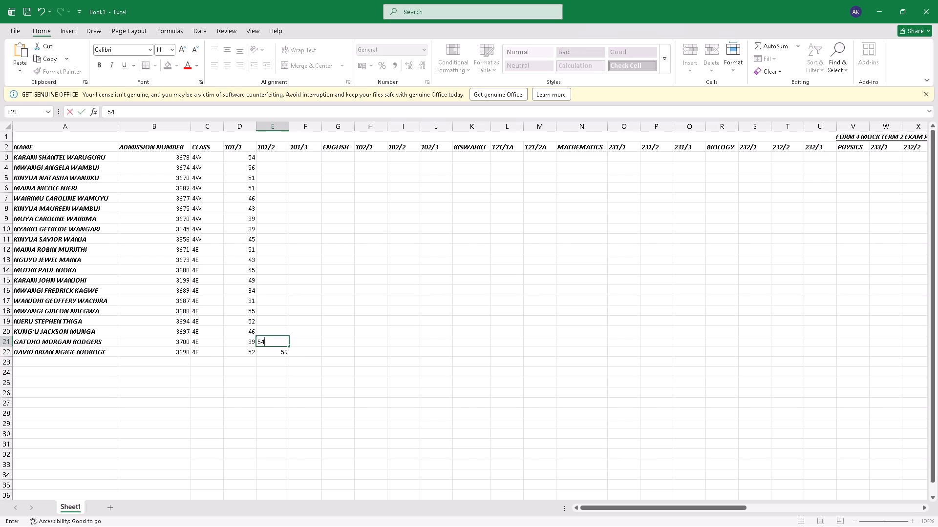
pyautogui.press('1')
pyautogui.press('Up')
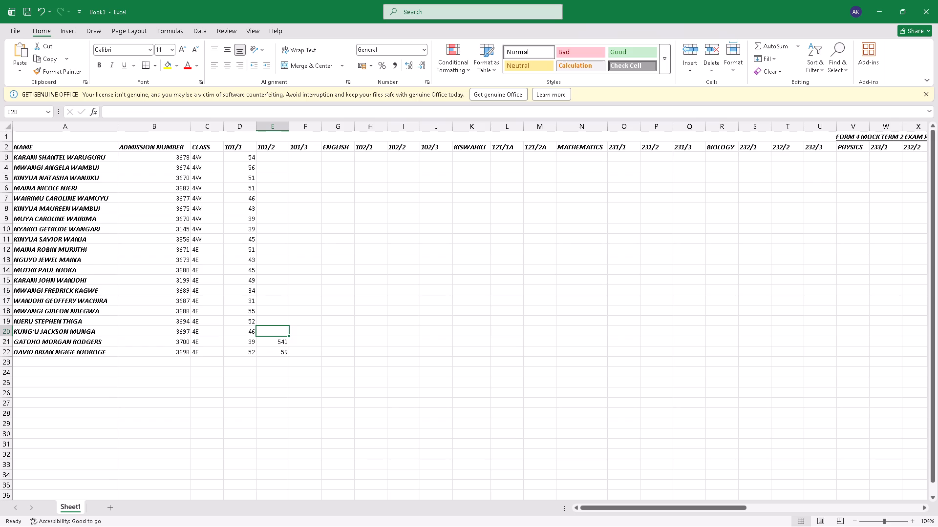
pyautogui.write('55')
pyautogui.press('Up')
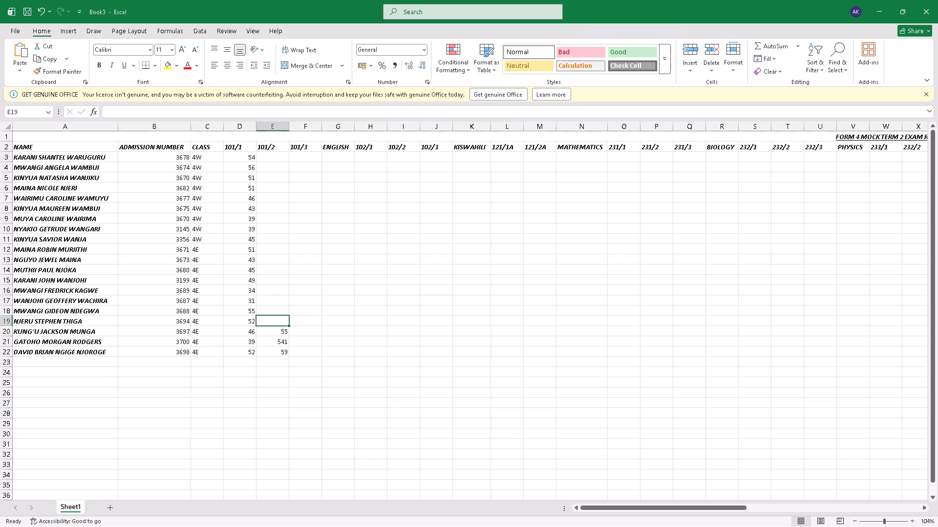
pyautogui.press('5')
pyautogui.press('2')
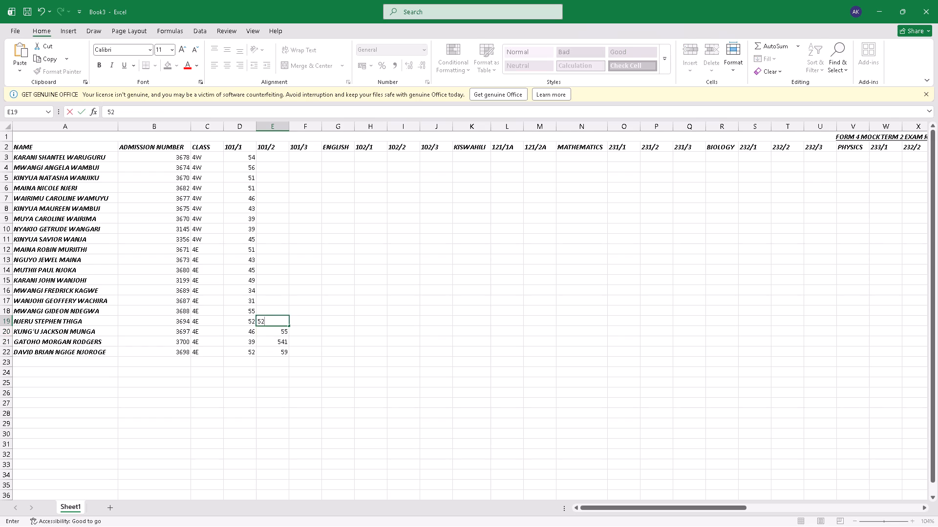
pyautogui.press('Up')
pyautogui.press('Down')
pyautogui.press('Down')
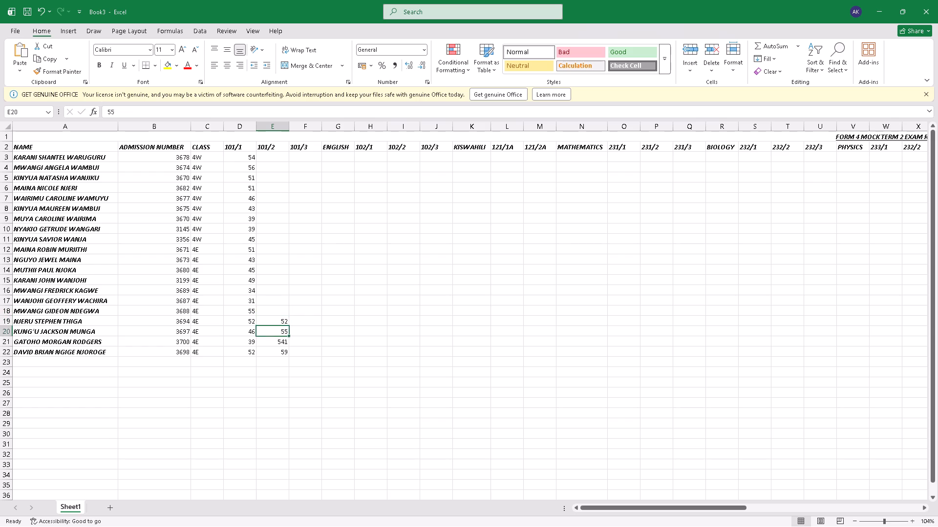
pyautogui.press('Down')
pyautogui.write('54')
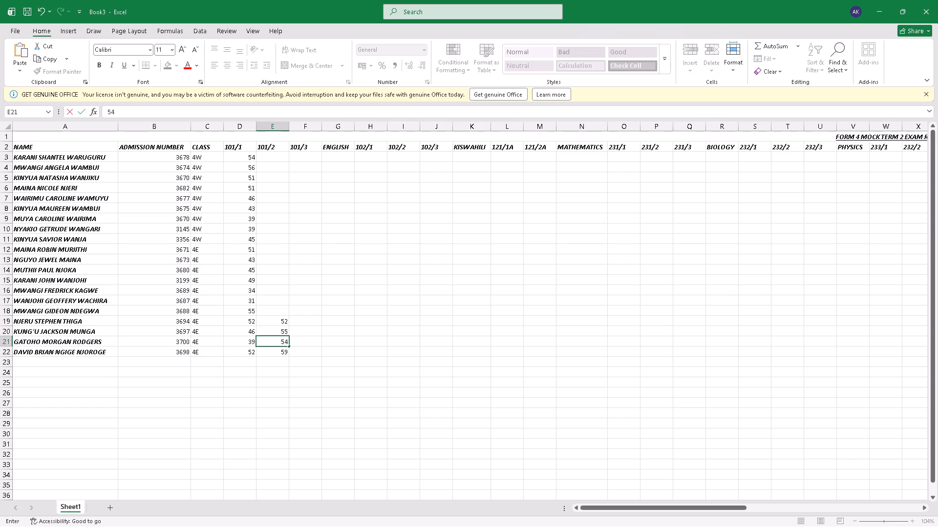
pyautogui.press('Up')
# Enter the 101/2 results 69, 55, 54 and 71 for the preceding four students, upwards from cell E18 to E15.
pyautogui.press('Up')
pyautogui.press('Up')
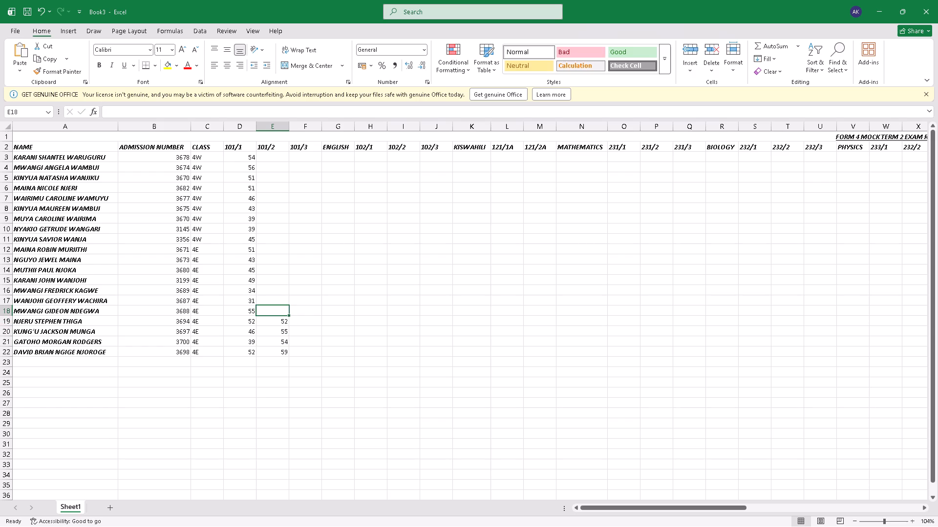
pyautogui.write('69')
pyautogui.press('Up')
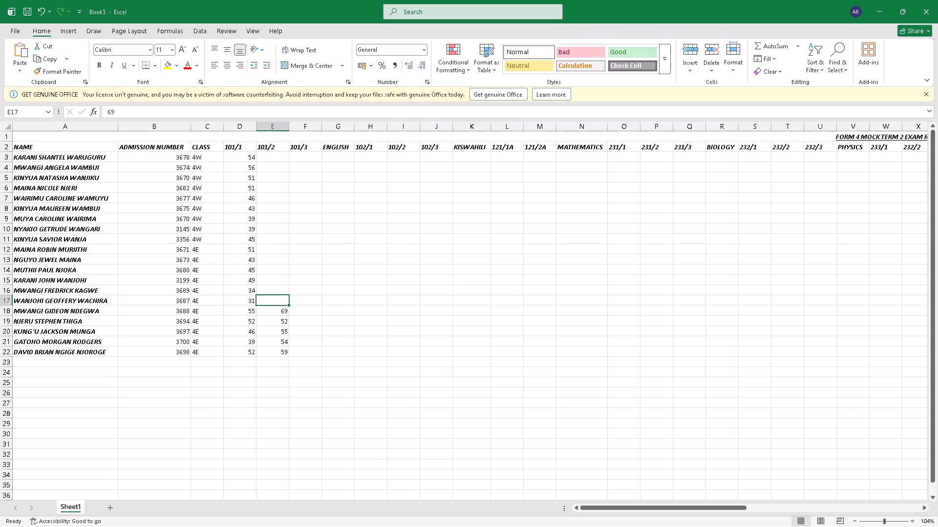
pyautogui.write('55')
pyautogui.press('Up')
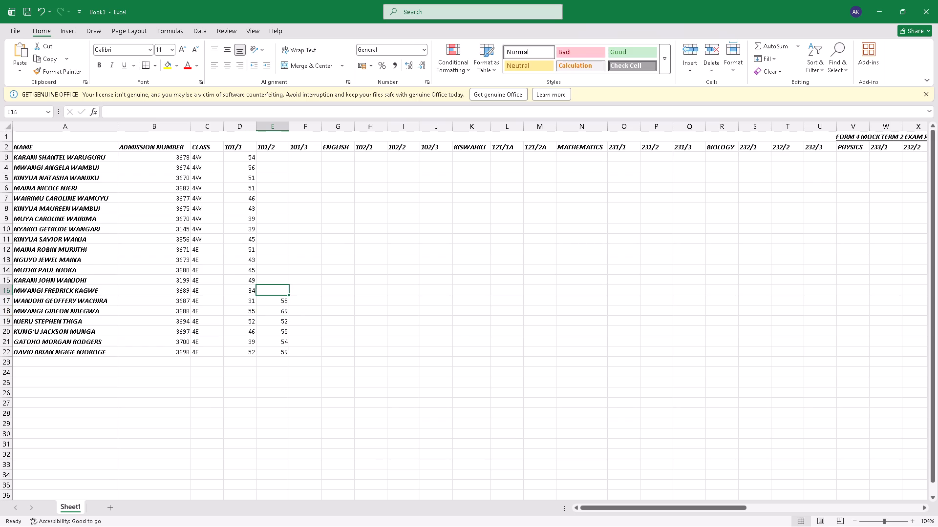
pyautogui.write('54')
pyautogui.press('Up')
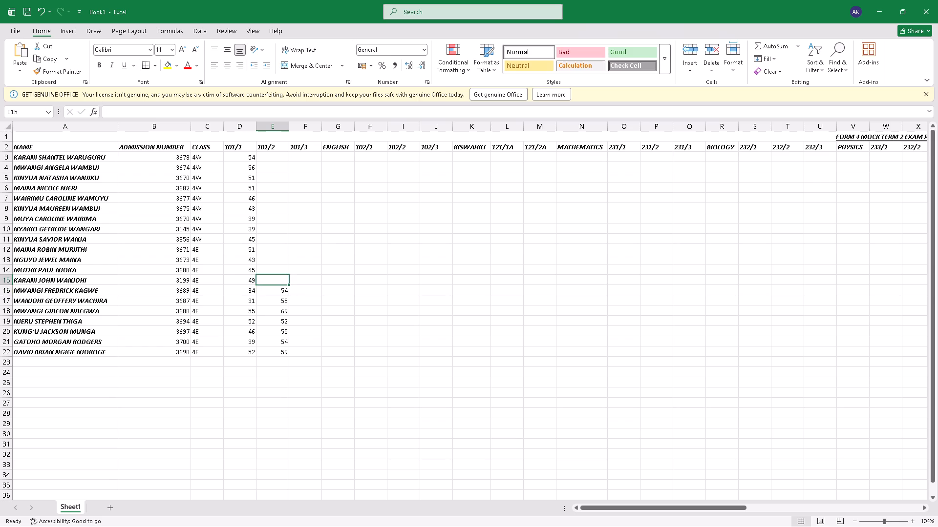
pyautogui.press('6')
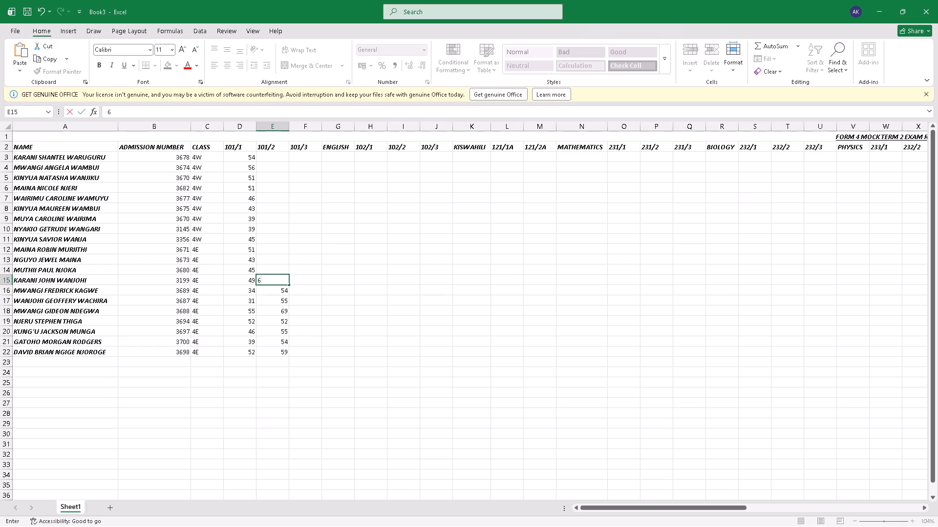
pyautogui.press('9')
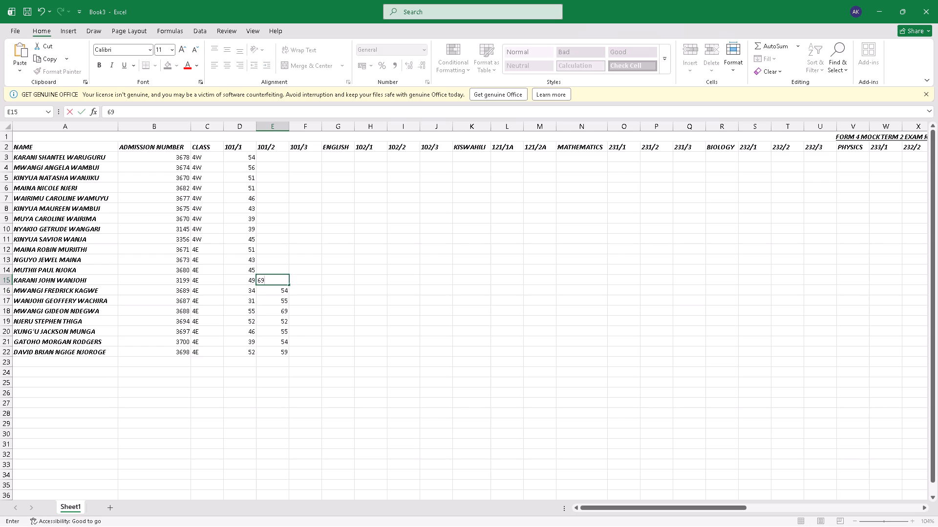
pyautogui.press('BackSpace')
pyautogui.press('BackSpace')
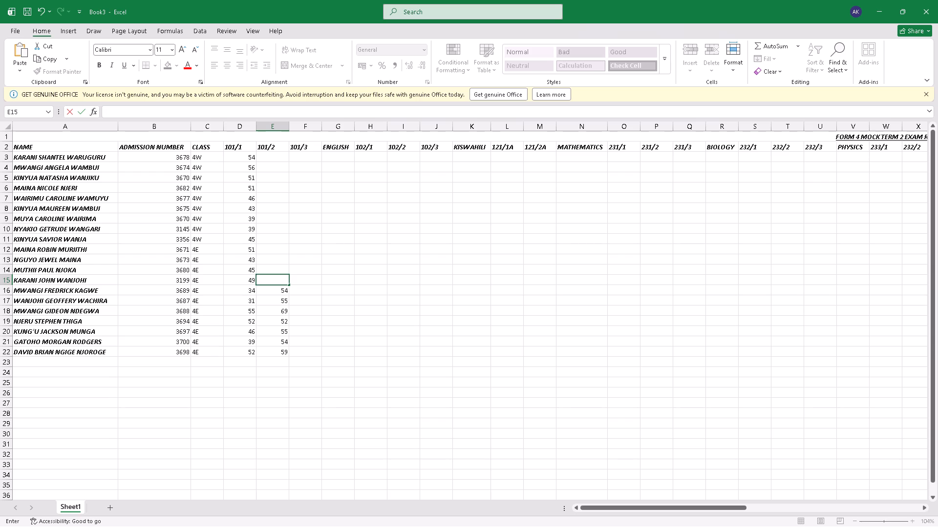
pyautogui.write('71')
pyautogui.press('Up')
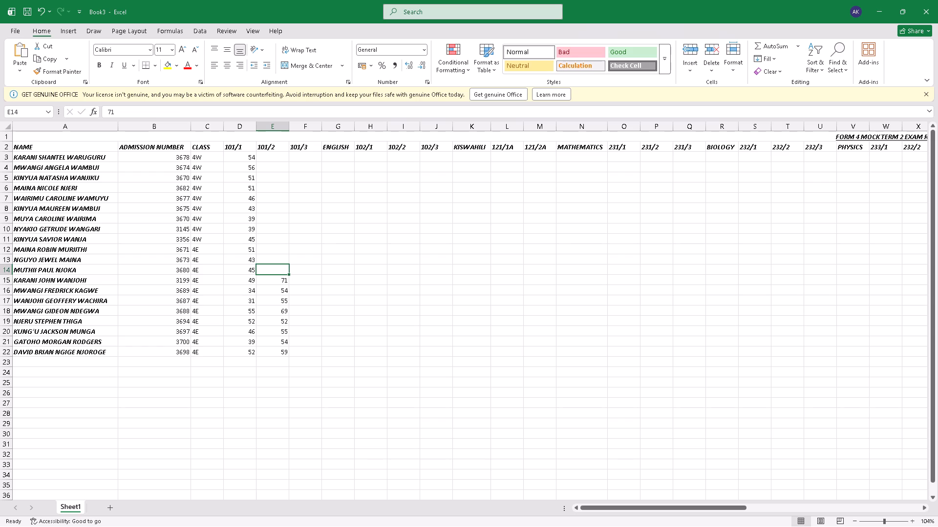
# Enter the 101/2 results 60, 56 and 66 for the first three class 4E students, upwards from cell E14 to E12.
pyautogui.press('6')
pyautogui.press('0')
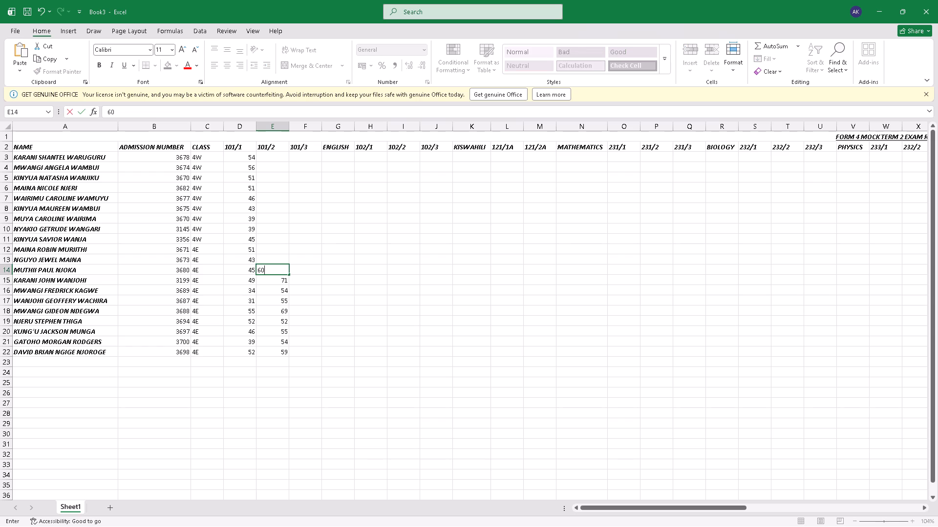
pyautogui.press('Up')
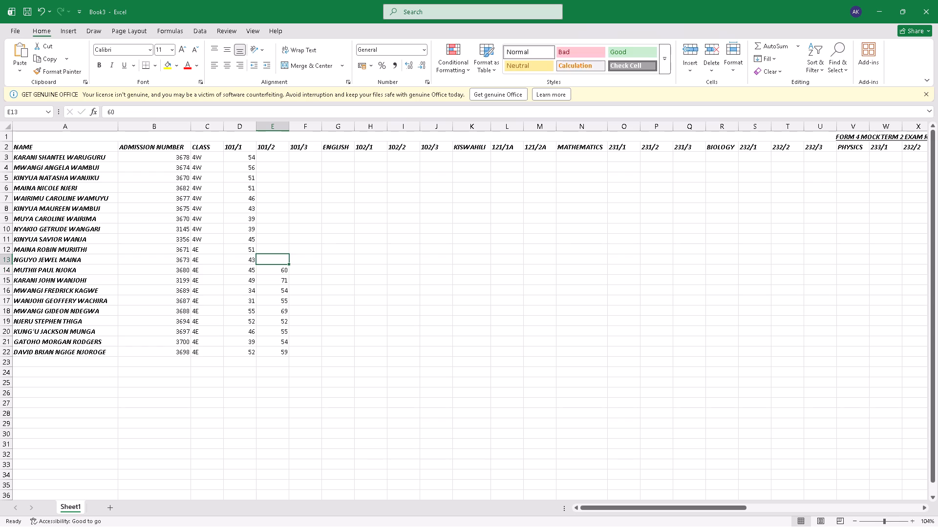
pyautogui.write('56')
pyautogui.press('Up')
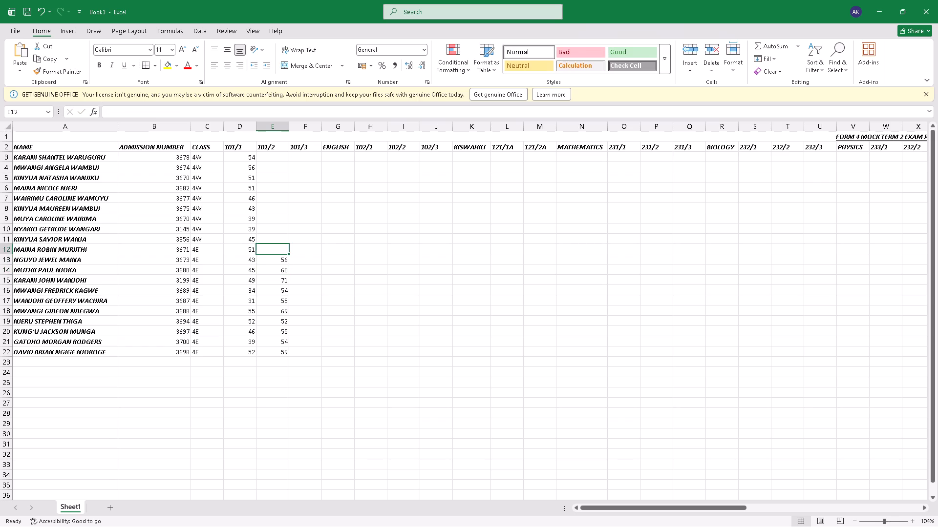
pyautogui.press('6')
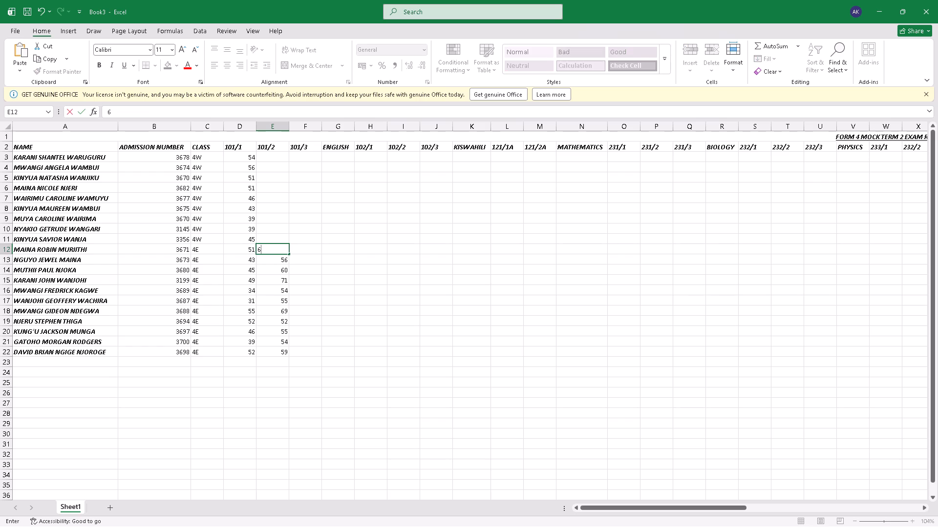
pyautogui.press('6')
pyautogui.press('Up')
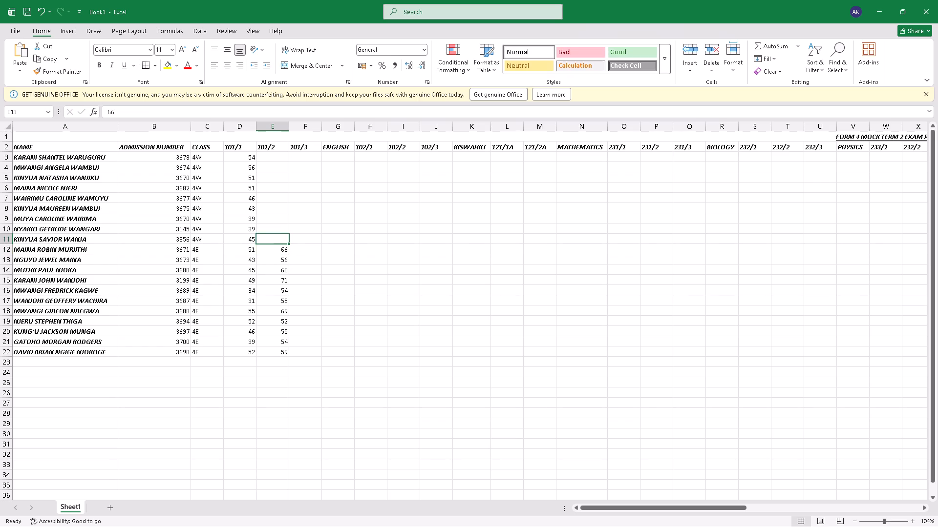
# Enter the 101/2 results 61, 55, 58 and 63 for the last four class 4W students, upwards from cell E11 to E8.
pyautogui.press('6')
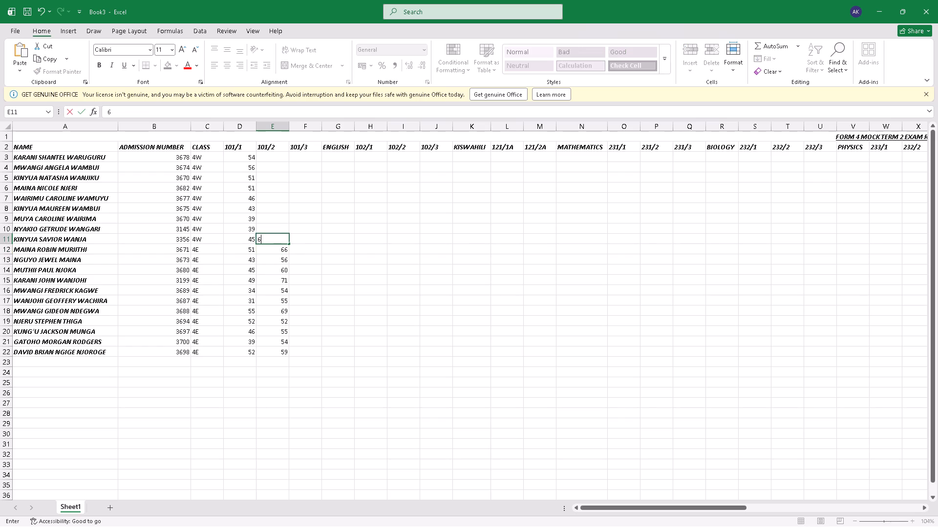
pyautogui.press('1')
pyautogui.press('Up')
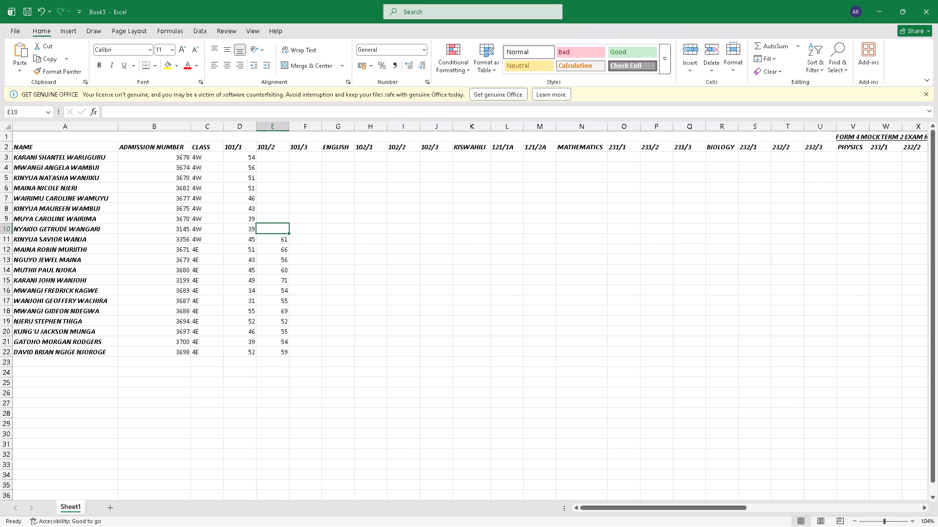
pyautogui.write('55')
pyautogui.press('Up')
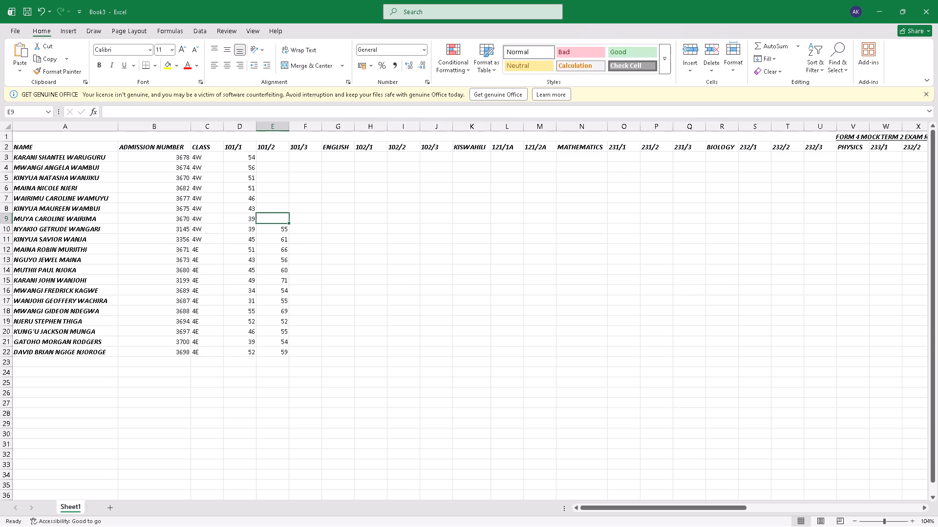
pyautogui.press('5')
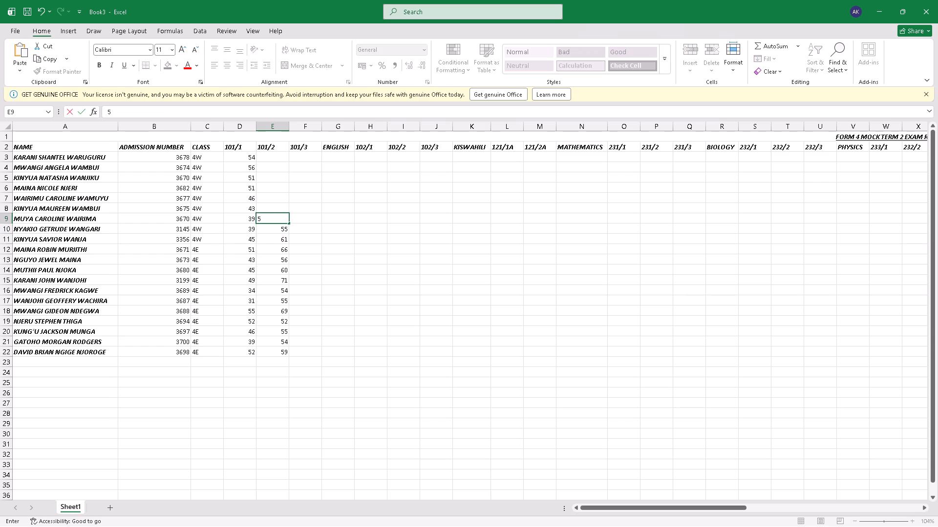
pyautogui.press('8')
pyautogui.press('Up')
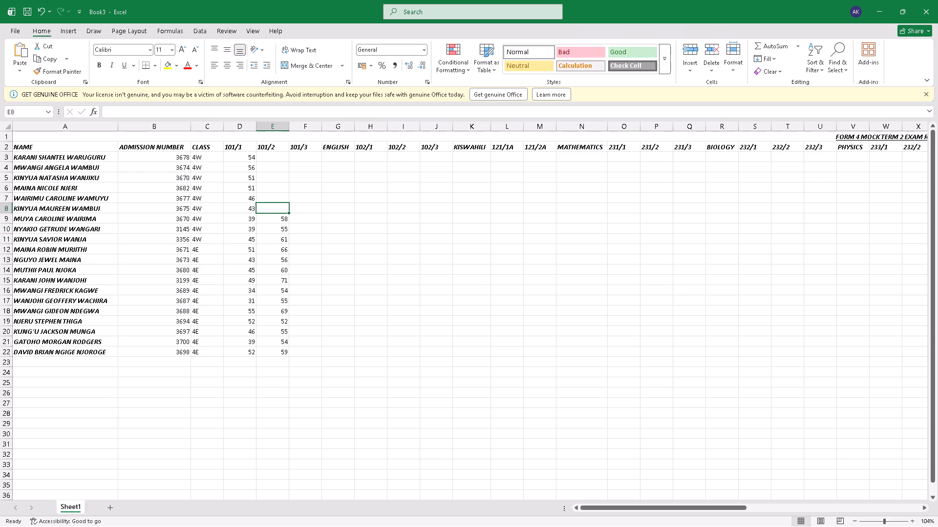
pyautogui.press('6')
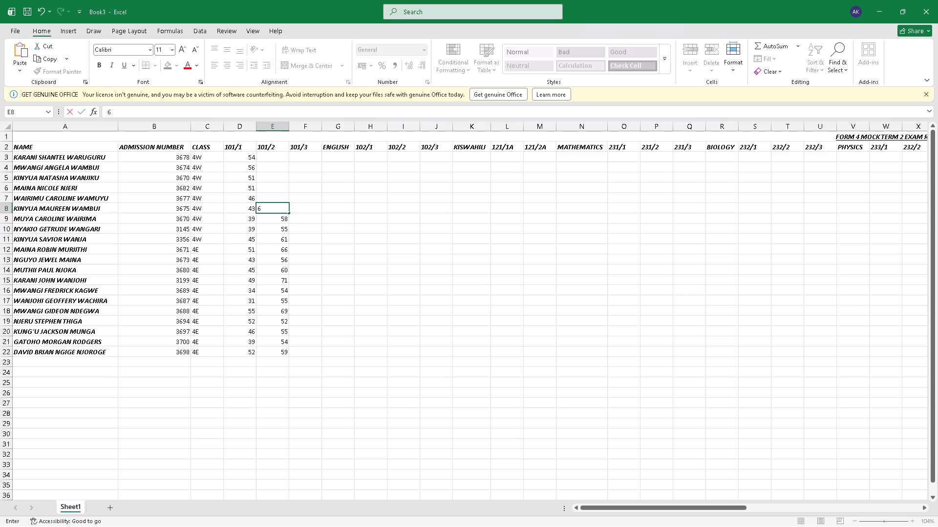
pyautogui.press('3')
pyautogui.press('Up')
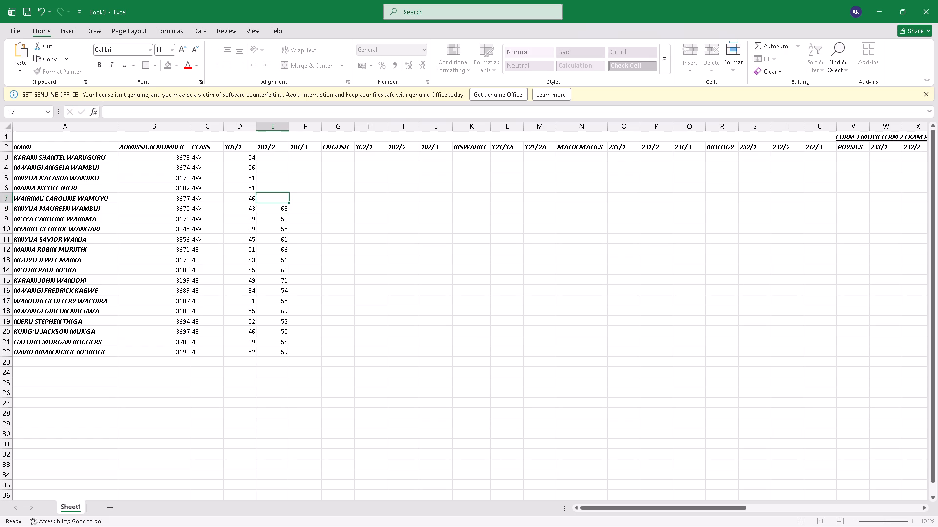
# Complete the 101/2 column with results 60, 66, 69, 68 and 73, upwards from cell E7 to E3.
pyautogui.write('60')
pyautogui.press('Up')
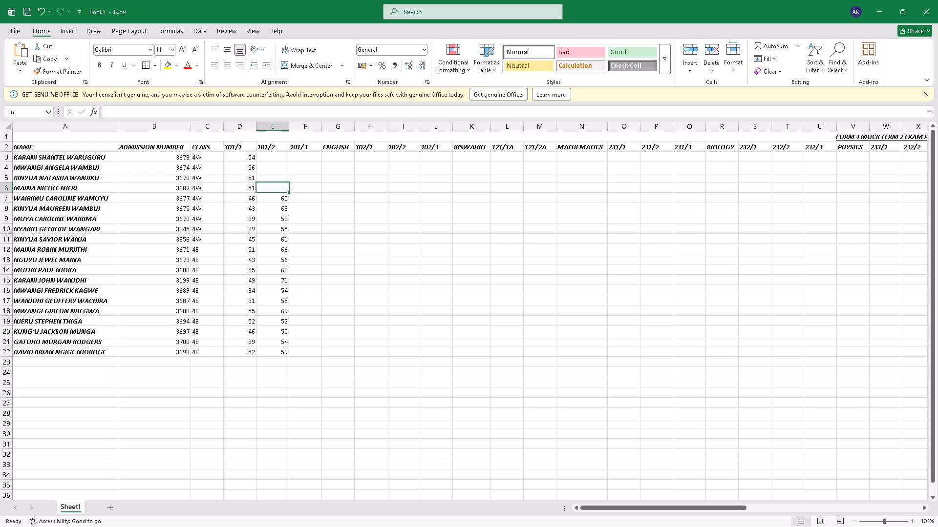
pyautogui.write('66')
pyautogui.press('Up')
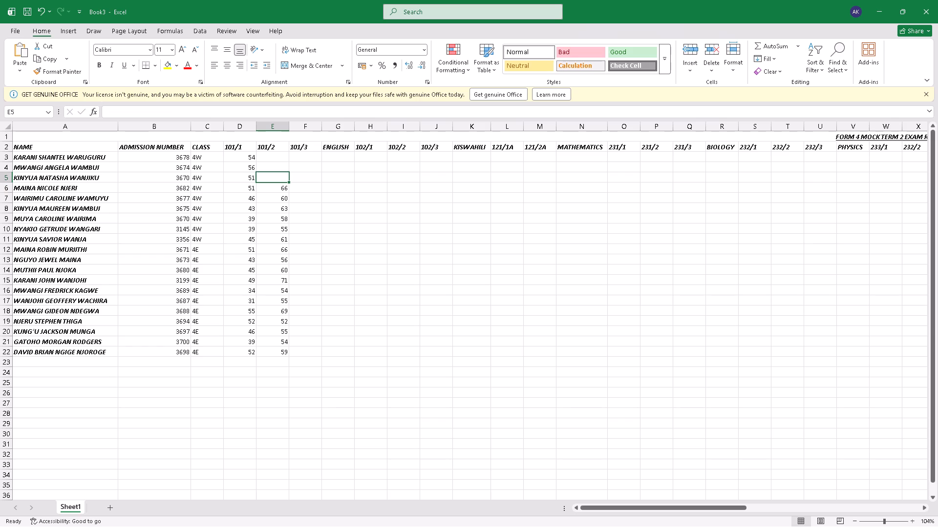
pyautogui.write('69')
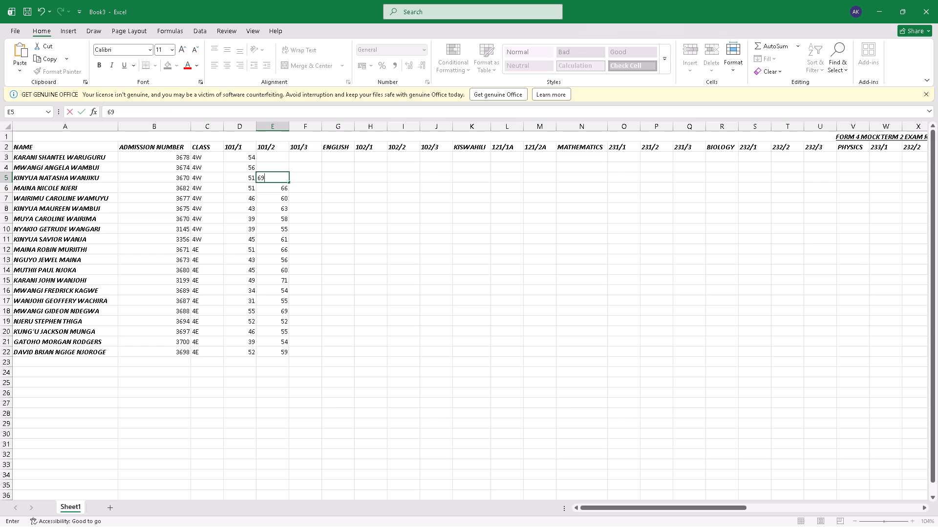
pyautogui.press('Up')
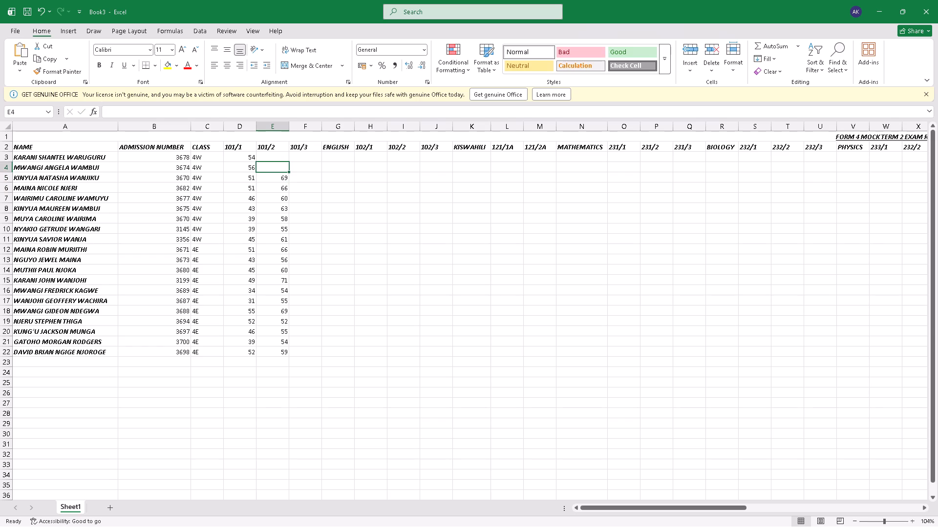
pyautogui.write('68')
pyautogui.press('Up')
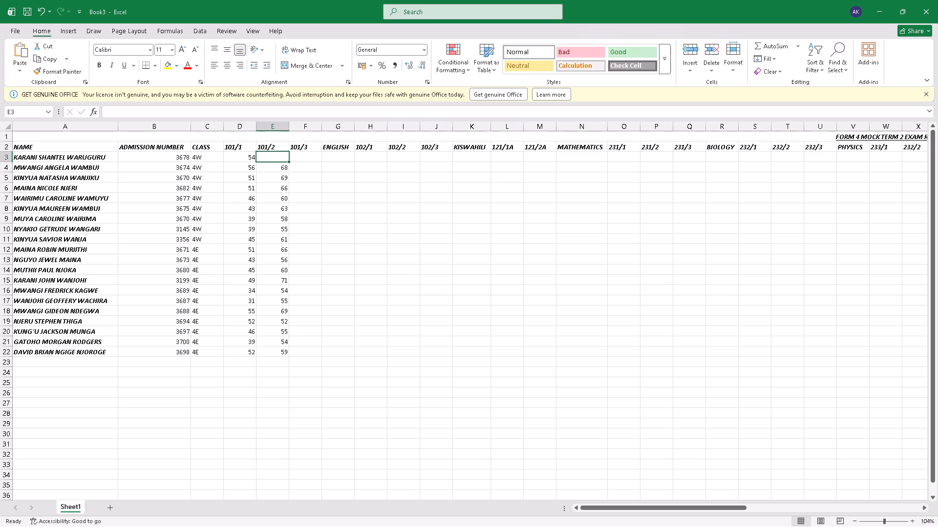
pyautogui.press('7')
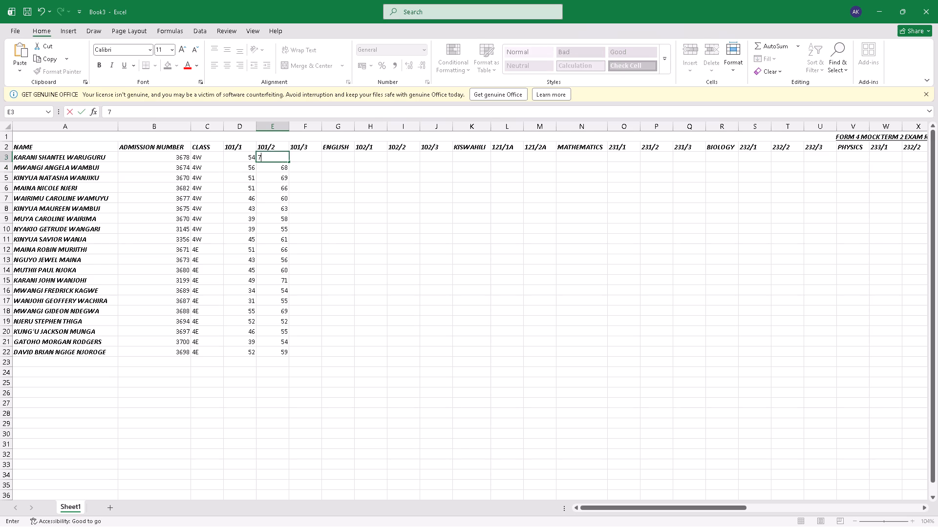
pyautogui.press('3')
pyautogui.press('Right')
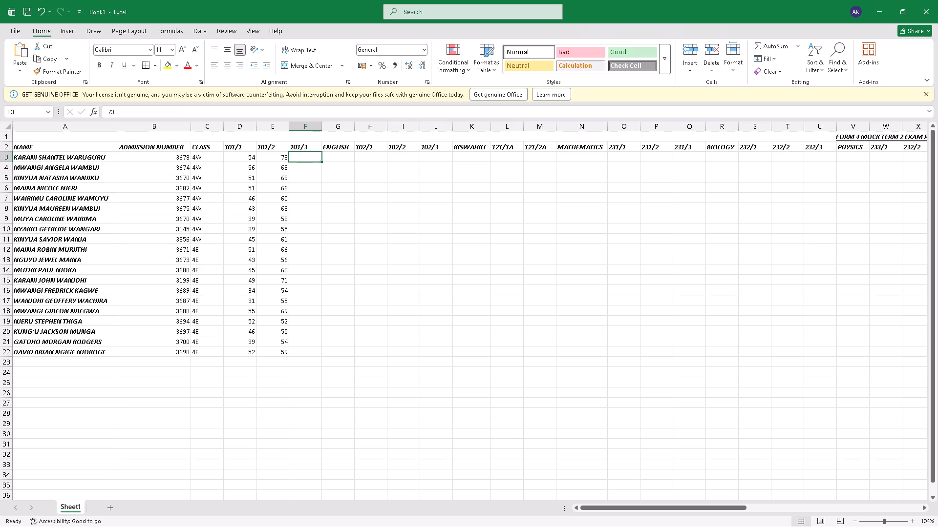
# Enter the 101/3 results 62 and 58 for the first two class 4W students in cells F3 and F4.
pyautogui.press('6')
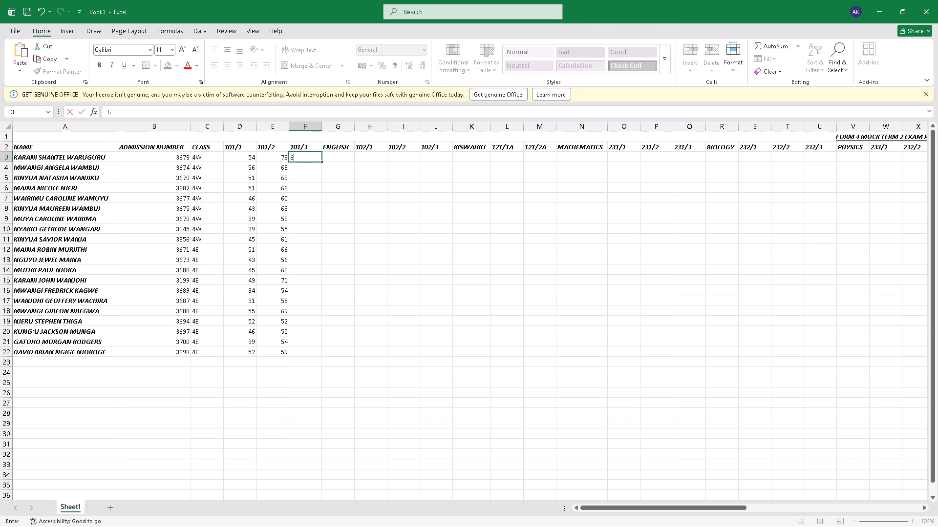
pyautogui.press('2')
pyautogui.press('Down')
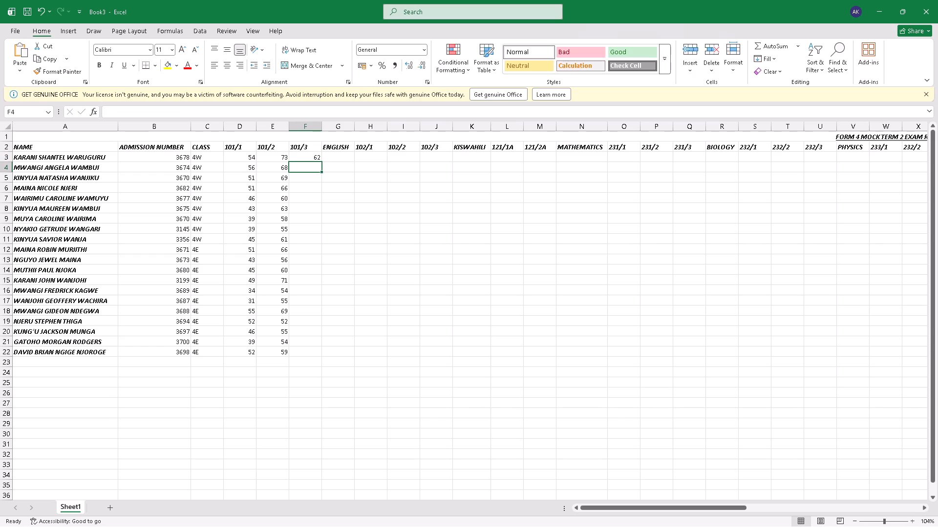
pyautogui.write('58')
pyautogui.press('Down')
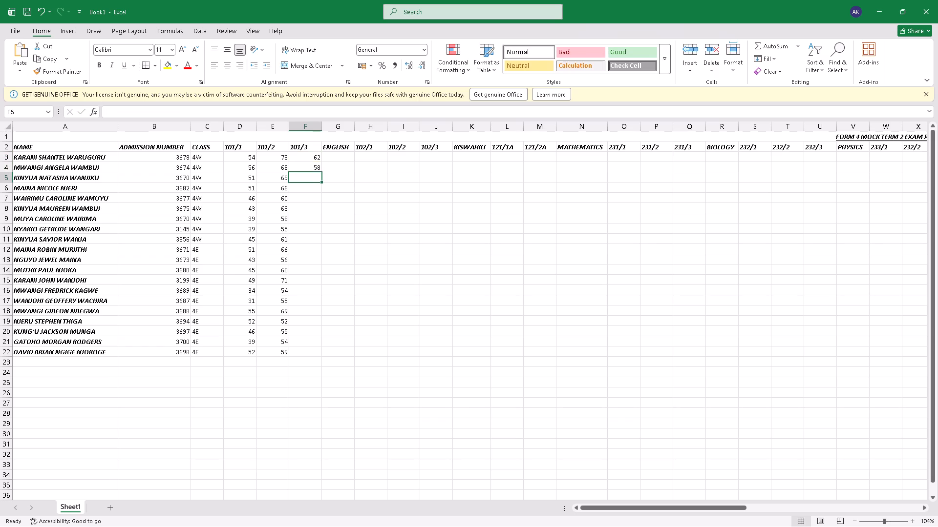
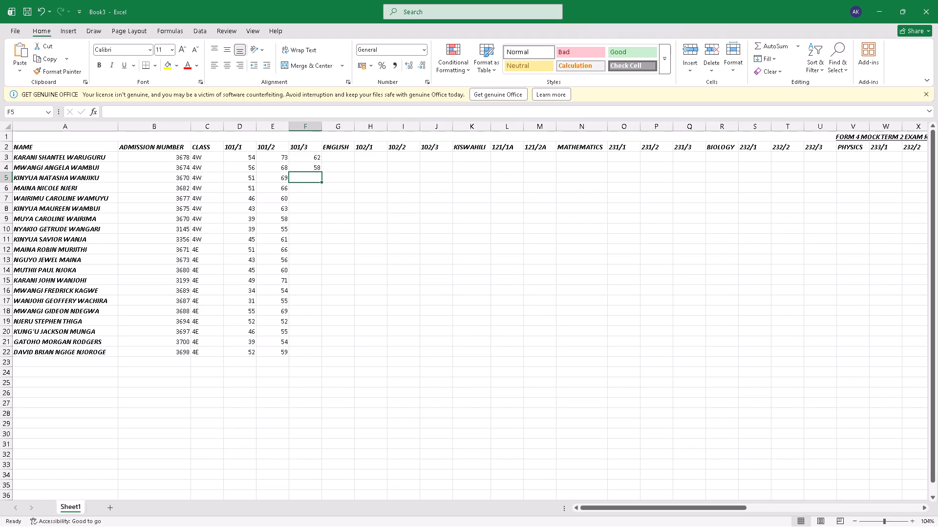
# Correct the 101/3 results for the first two class 4W students to 52 in F3 and 48 in F4.
pyautogui.click(318, 159)
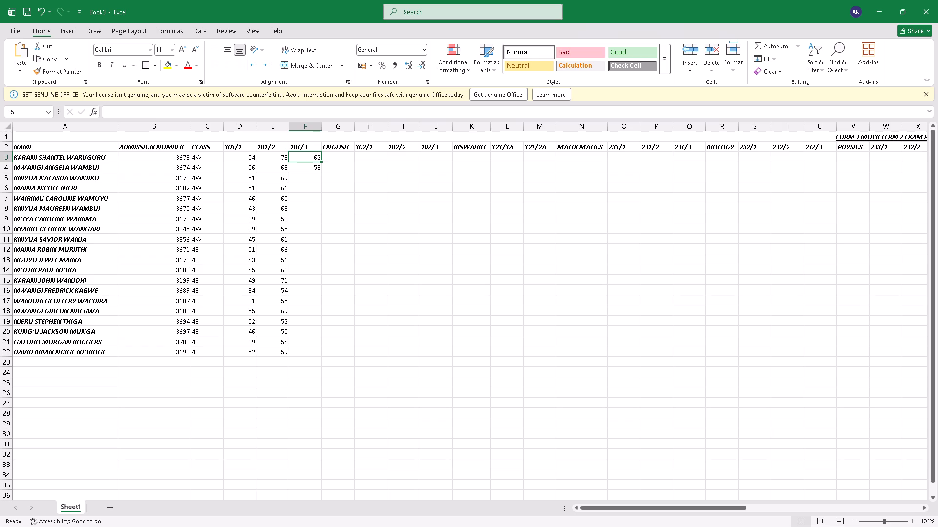
pyautogui.write('52')
pyautogui.press('Down')
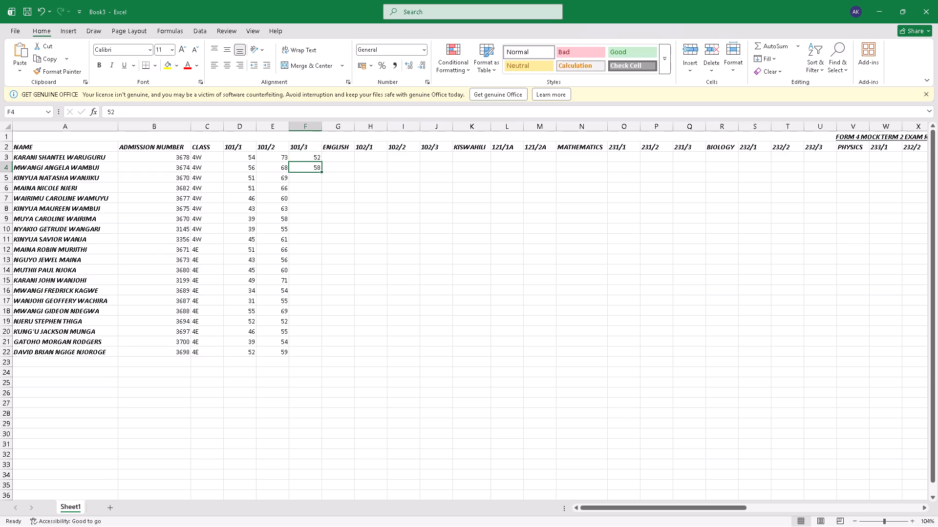
pyautogui.write('48')
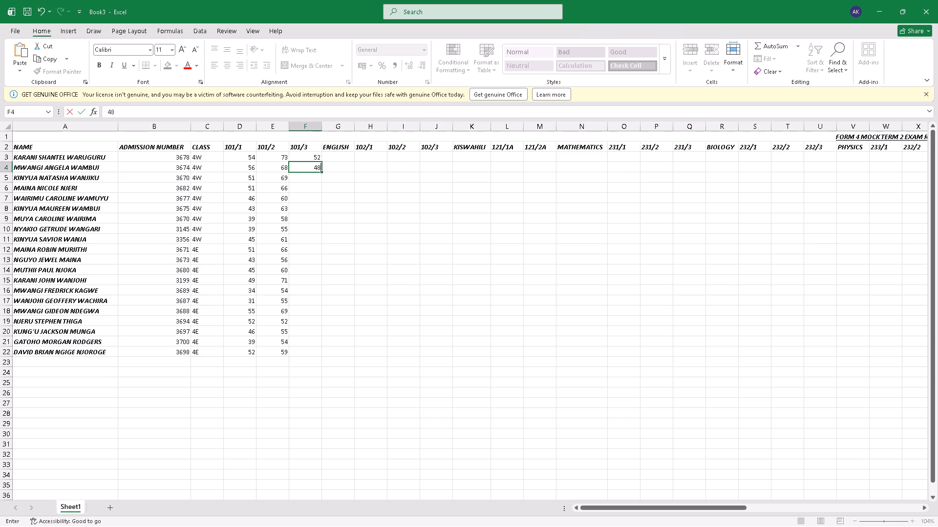
pyautogui.press('Down')
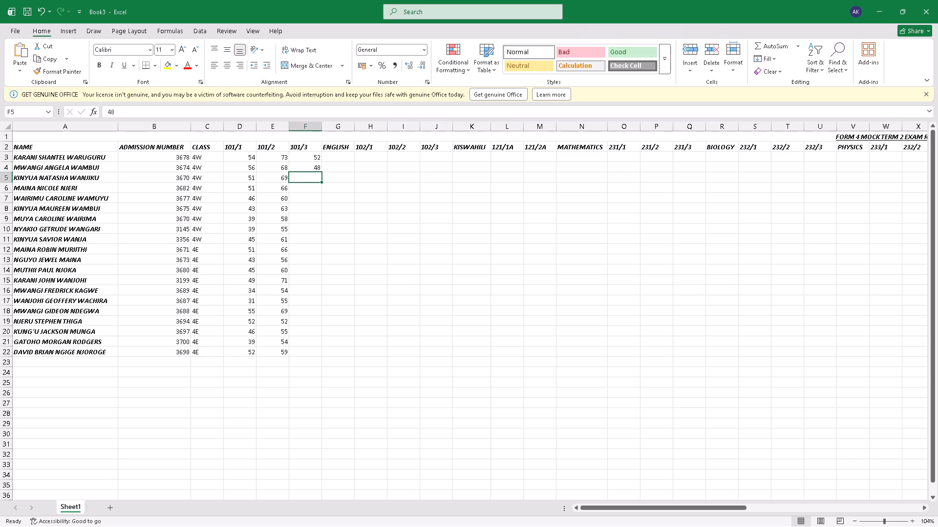
# Enter the 101/3 results 45, 47, 44, 45, 39, 45 and 44 for the remaining class 4W students, downwards from cell F5 to F11.
pyautogui.write('45')
pyautogui.press('Down')
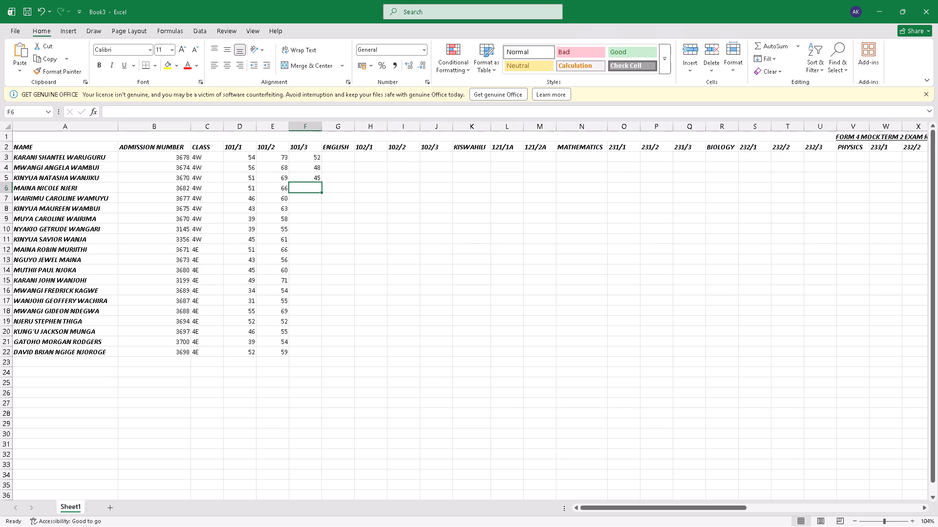
pyautogui.write('47')
pyautogui.press('Down')
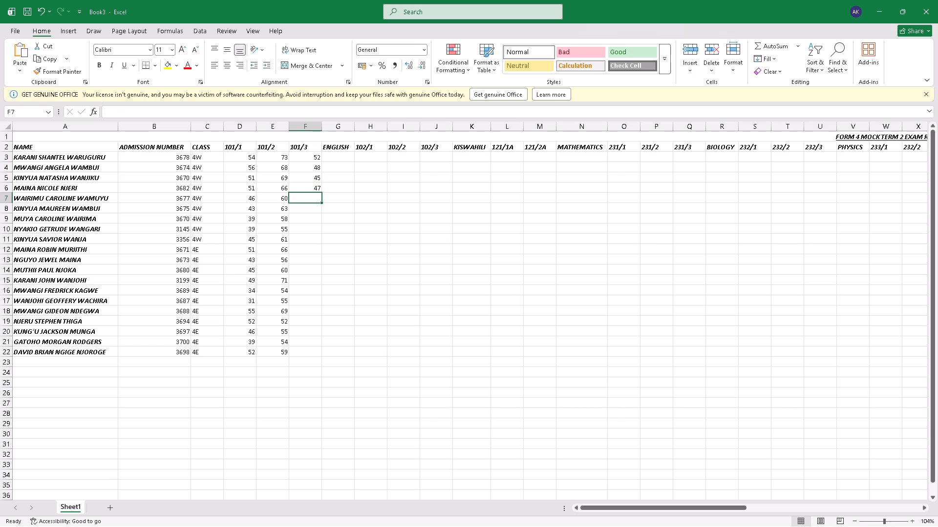
pyautogui.write('44')
pyautogui.press('Down')
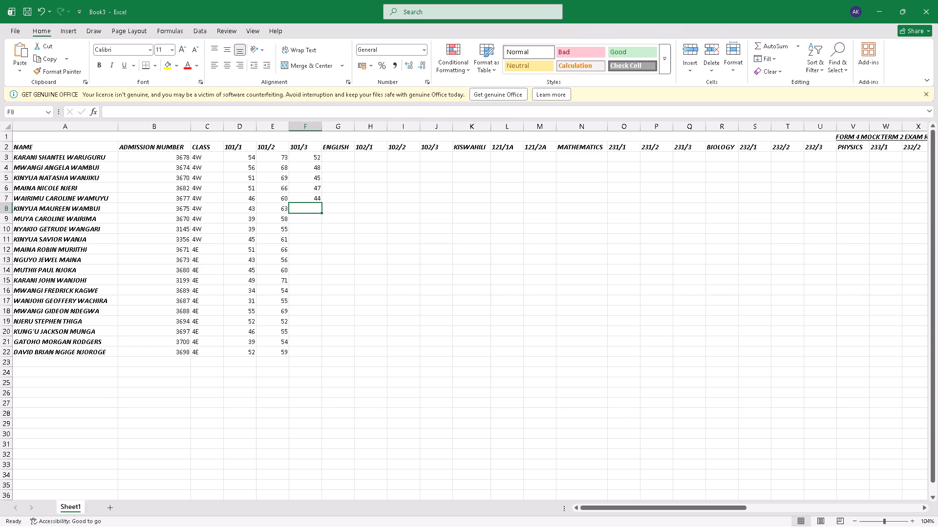
pyautogui.write('45')
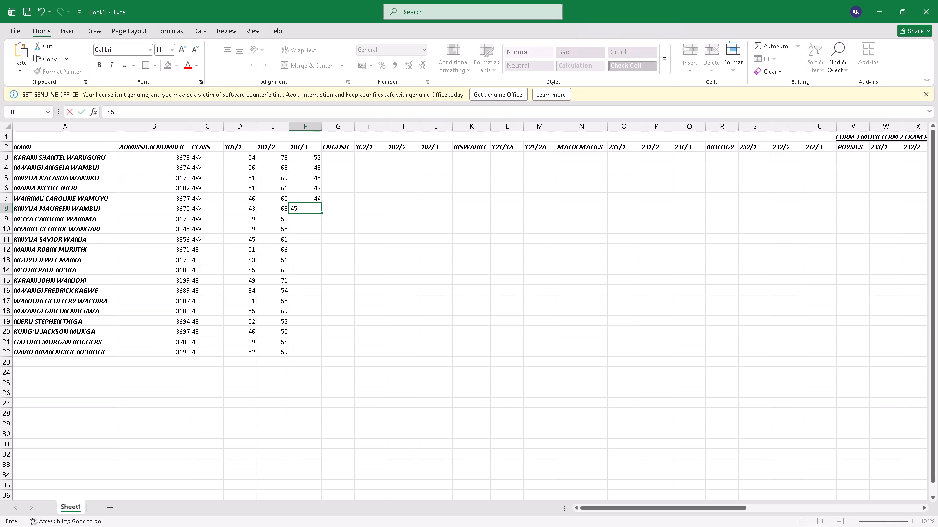
pyautogui.press('Down')
pyautogui.write('39')
pyautogui.press('Down')
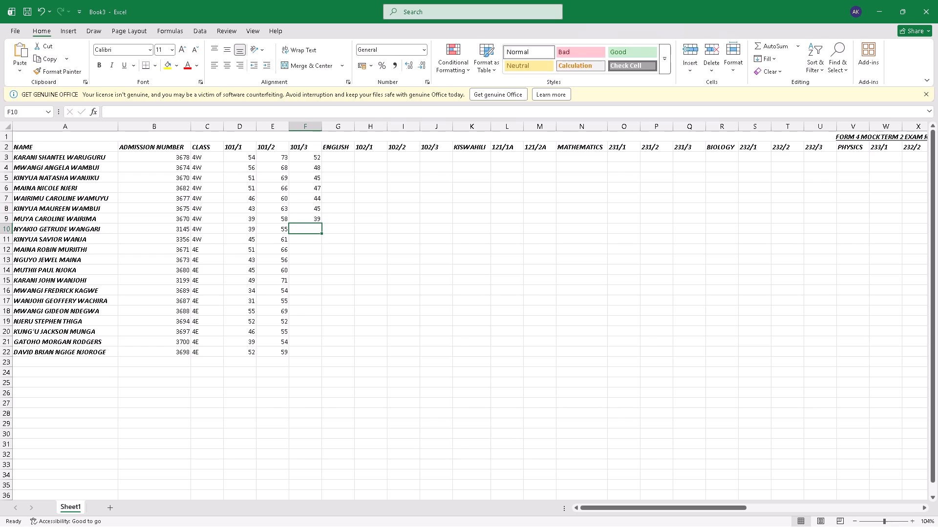
pyautogui.write('45')
pyautogui.press('Down')
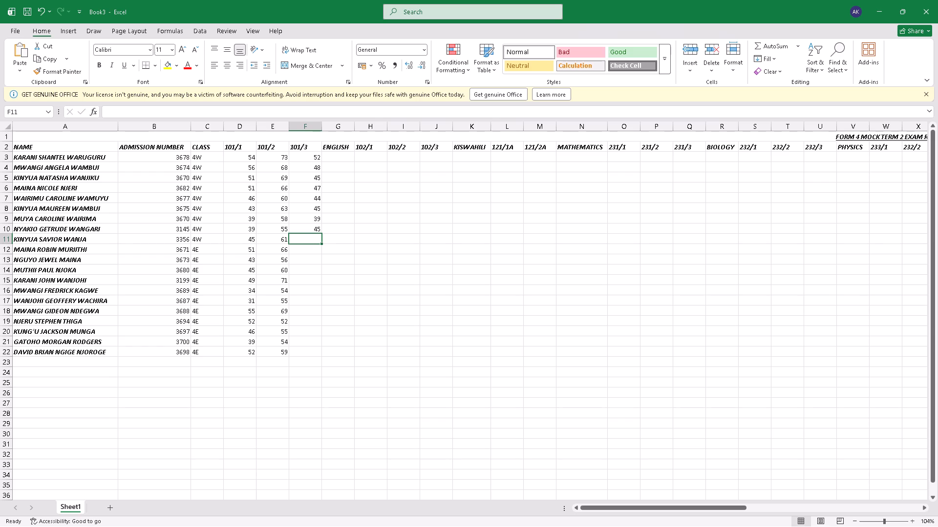
pyautogui.write('44')
pyautogui.press('Down')
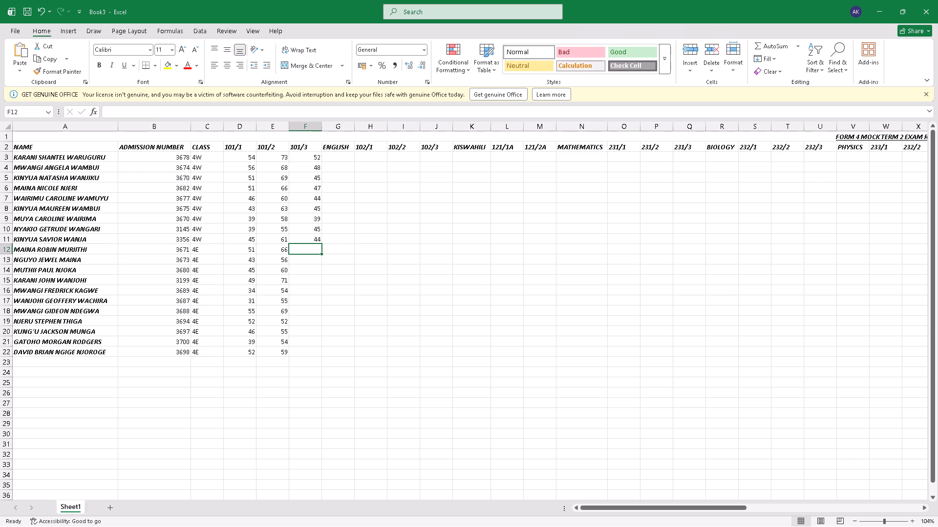
# Enter the 101/3 results 46, 42, 43 and 50 for the first four class 4E students, downwards from cell F12 to F15.
pyautogui.write('46')
pyautogui.press('Down')
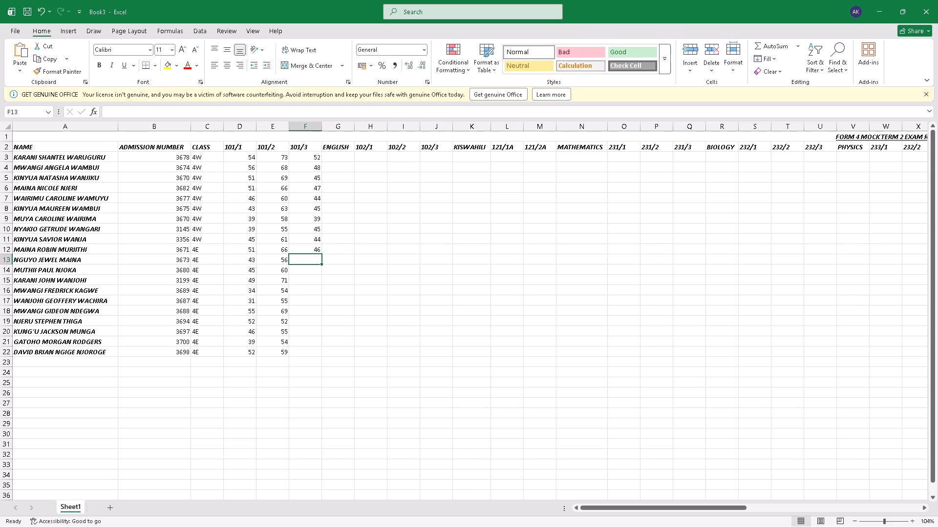
pyautogui.press('4')
pyautogui.press('2')
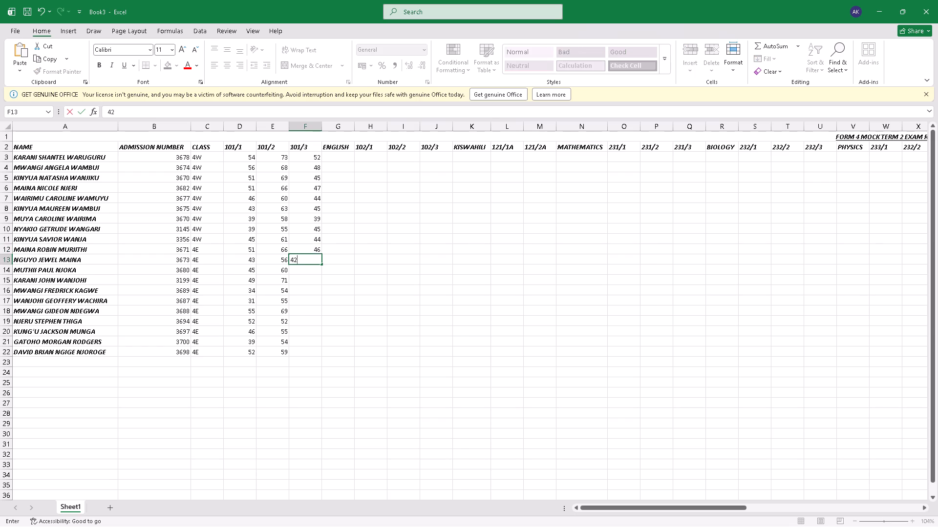
pyautogui.press('Down')
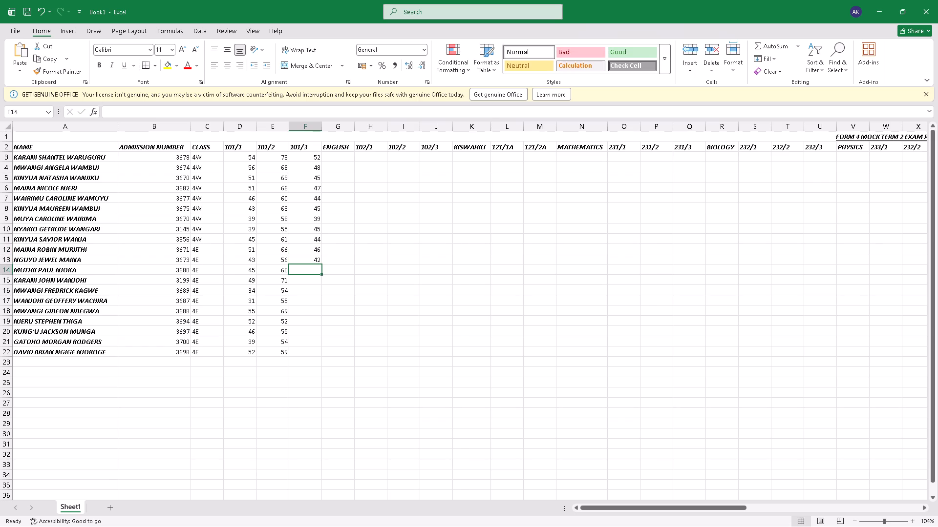
pyautogui.write('43')
pyautogui.press('Down')
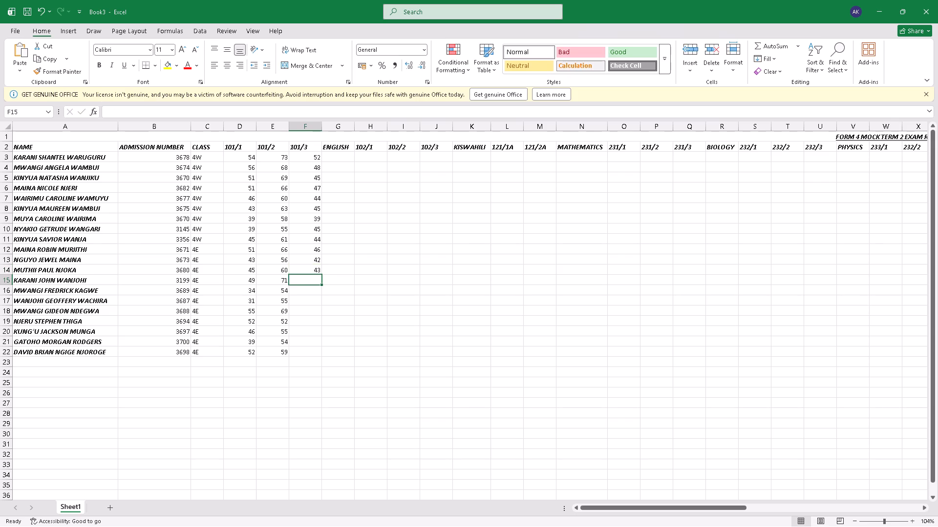
pyautogui.write('50')
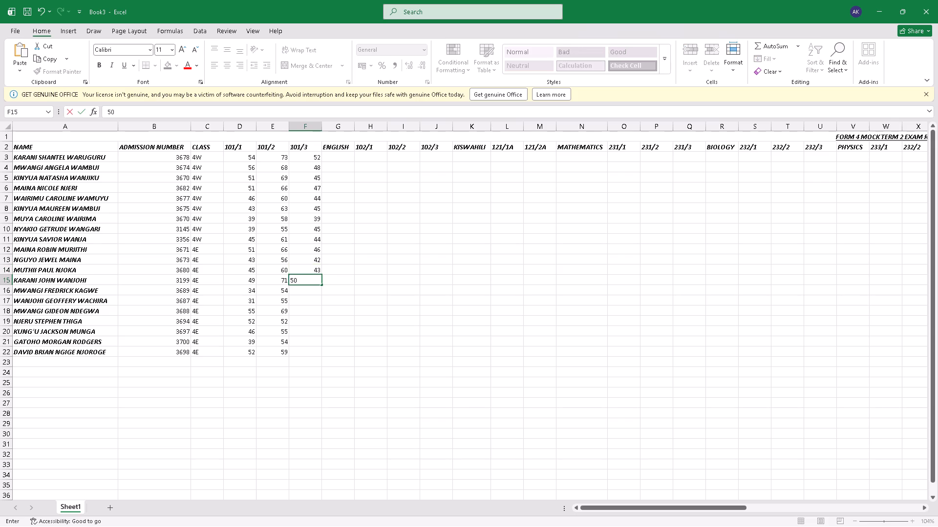
pyautogui.press('Down')
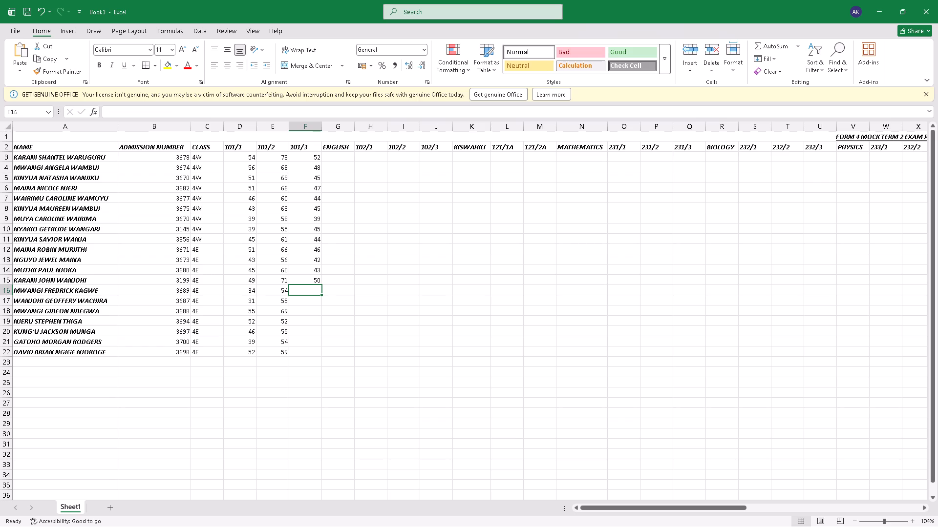
# Enter the 101/3 results 38, 34 and 51 for the next three class 4E students, downwards from cell F16 to F18.
pyautogui.press('Down')
pyautogui.press('Up')
pyautogui.write('38')
pyautogui.press('Down')
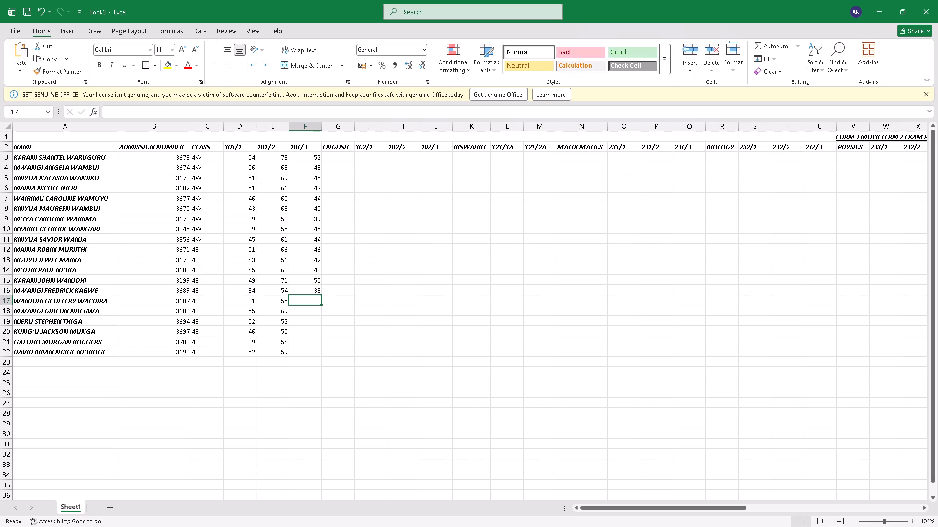
pyautogui.write('34')
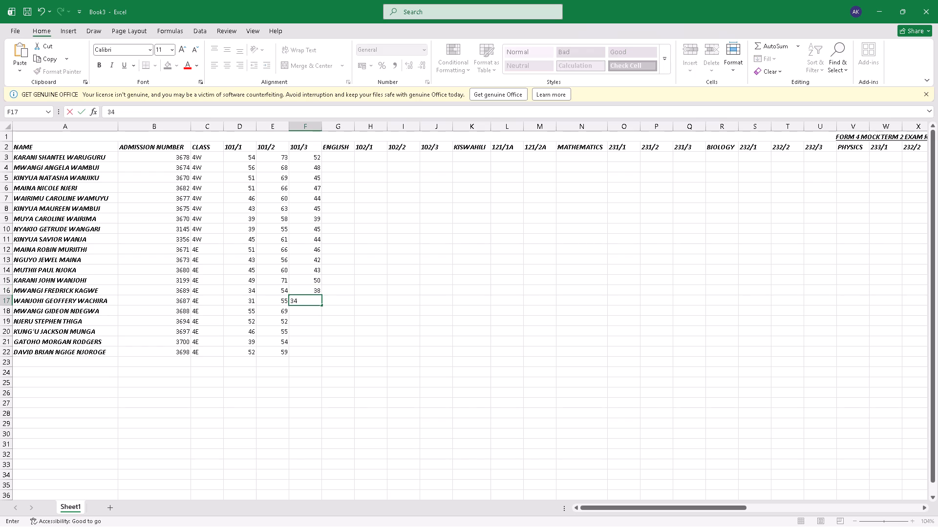
pyautogui.press('Down')
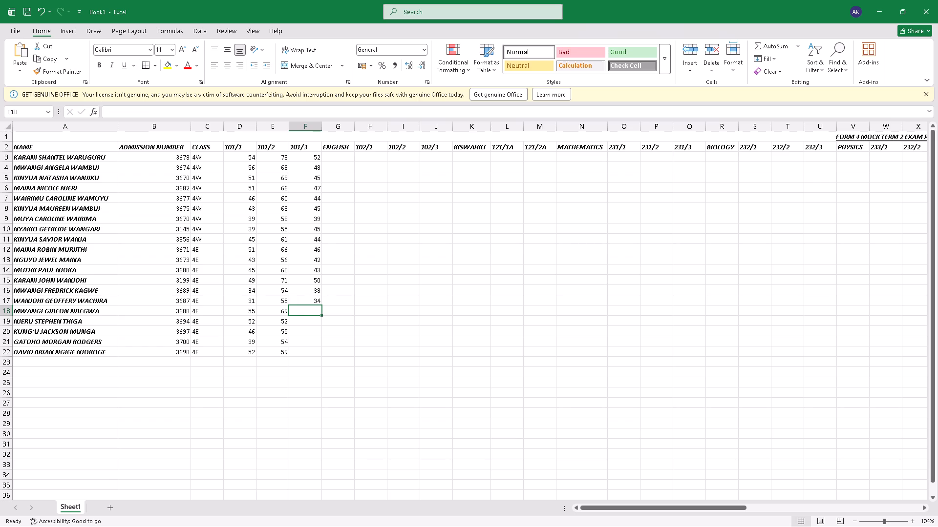
pyautogui.press('5')
pyautogui.press('1')
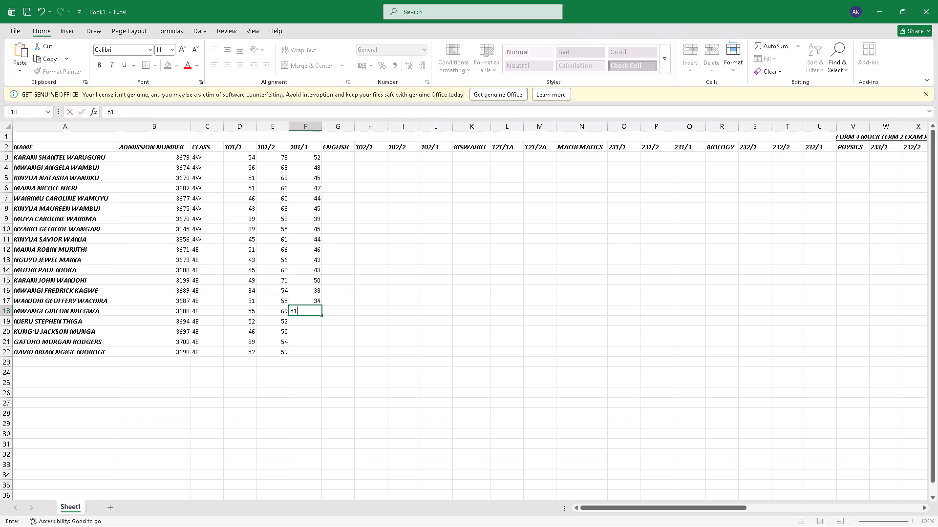
pyautogui.press('Down')
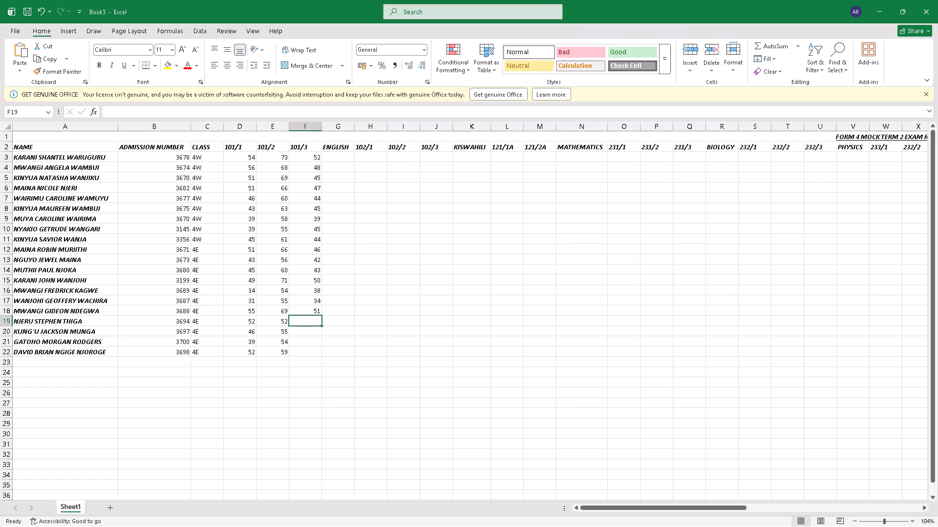
# Complete the 101/3 column with results 45, 34, 48 and 48, downwards from cell F19 to F22.
pyautogui.press('Down')
pyautogui.press('Up')
pyautogui.write('45')
pyautogui.press('Down')
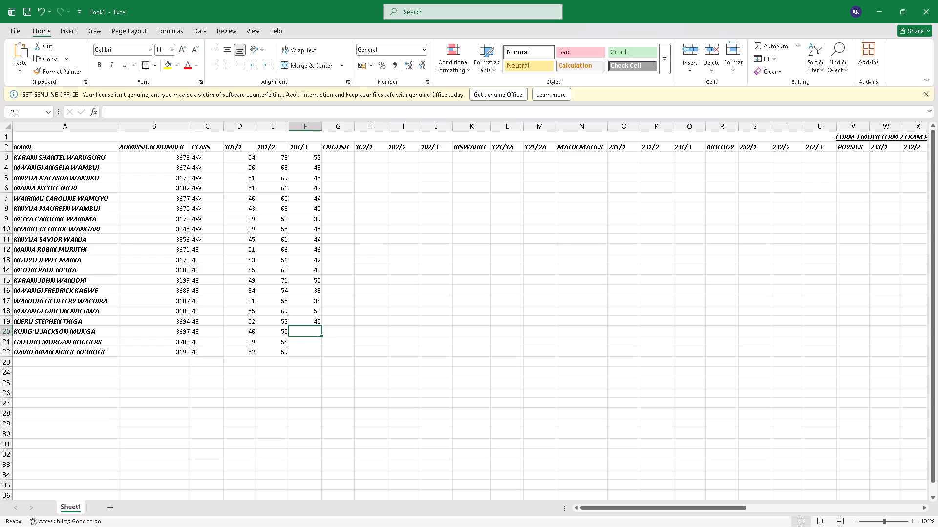
pyautogui.write('34')
pyautogui.press('Down')
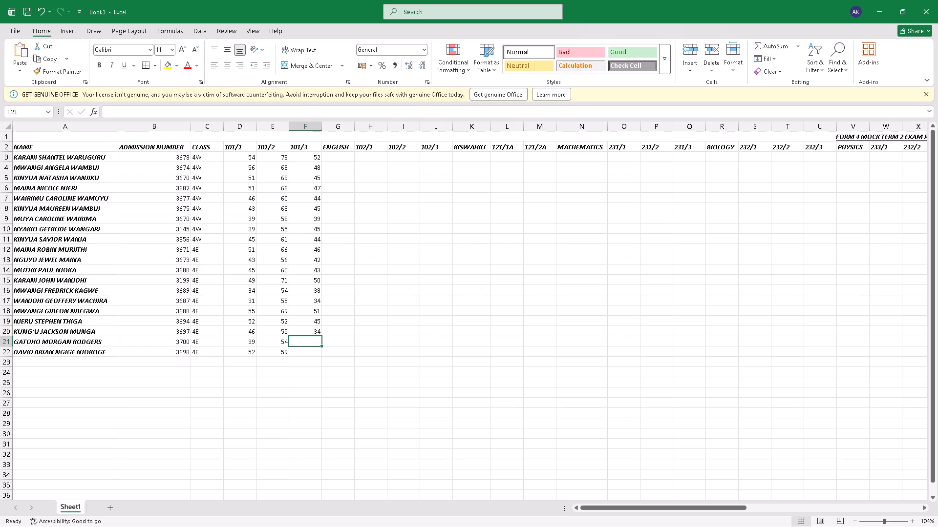
pyautogui.press('4')
pyautogui.press('8')
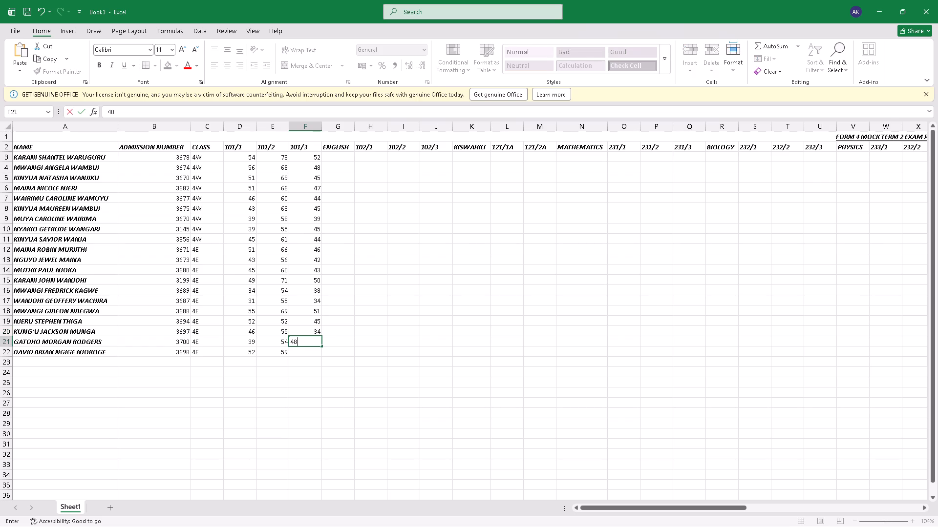
pyautogui.press('Down')
pyautogui.write('48')
pyautogui.press('Right')
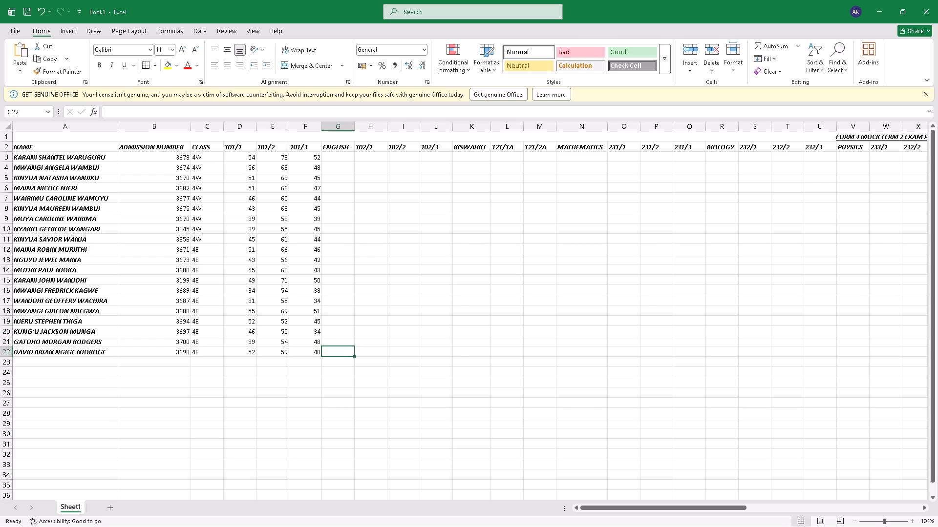
# Total the first student's three English papers in cell G3 with the formula =SUM(D3:F3).
pyautogui.press('Up')
pyautogui.press('Up')
pyautogui.press('Up')
pyautogui.press('Up')
pyautogui.press('Up')
pyautogui.press('Up')
pyautogui.press('Up')
pyautogui.press('Up')
pyautogui.press('Up')
pyautogui.press('Up')
pyautogui.press('Up')
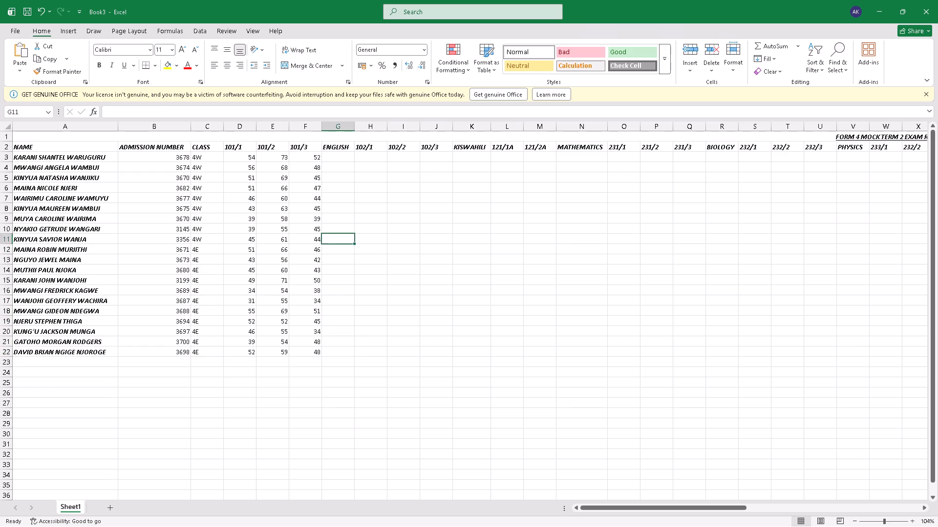
pyautogui.press('Up')
pyautogui.press('Up')
pyautogui.press('Up')
pyautogui.press('Up')
pyautogui.press('Up')
pyautogui.press('Up')
pyautogui.press('Up')
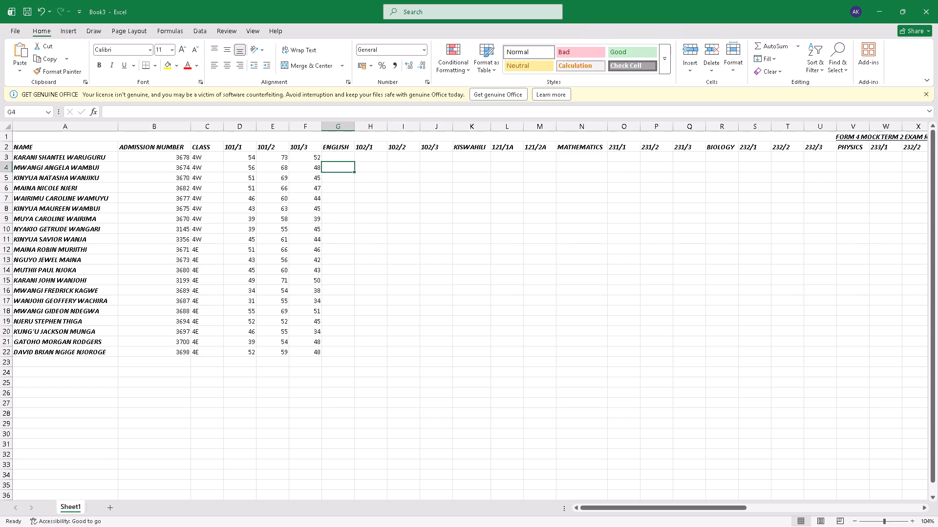
pyautogui.press('Up')
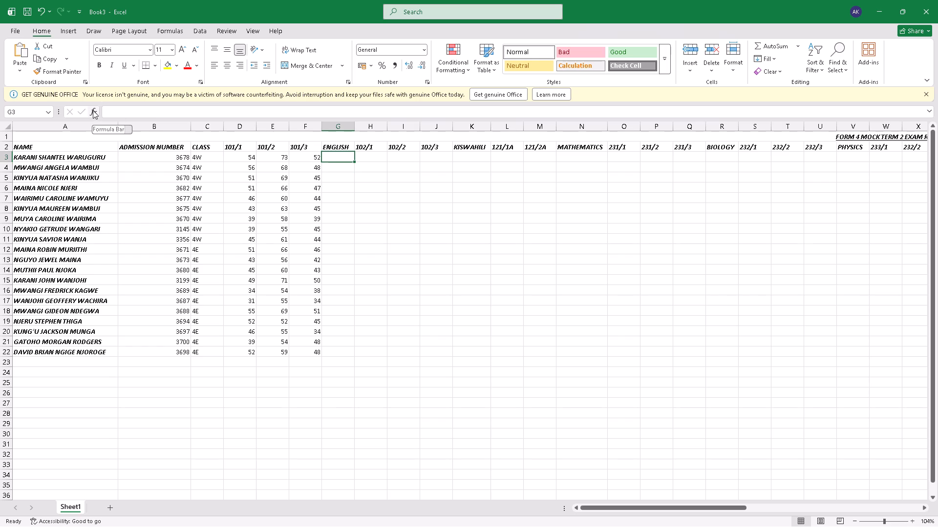
pyautogui.press('=')
pyautogui.write('SU')
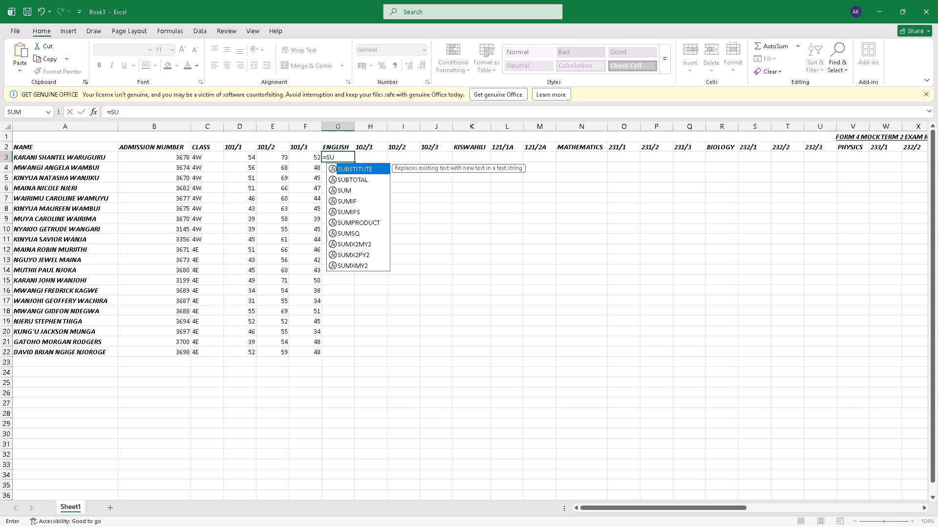
pyautogui.click(345, 190)
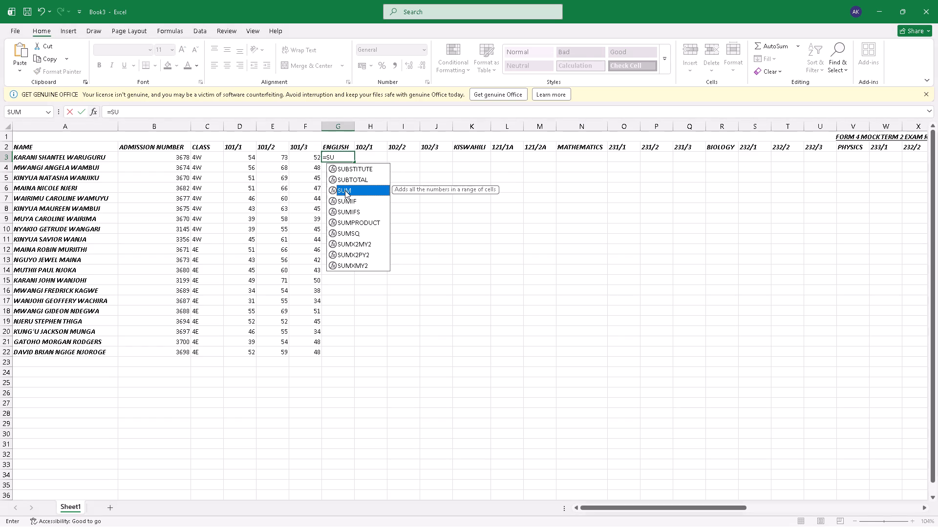
pyautogui.click(345, 190)
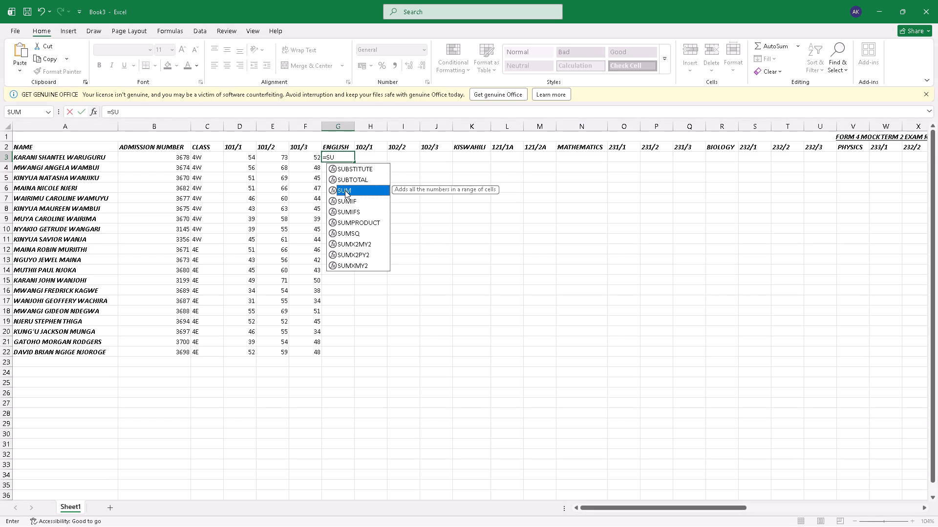
pyautogui.click(345, 190)
pyautogui.doubleClick(345, 190)
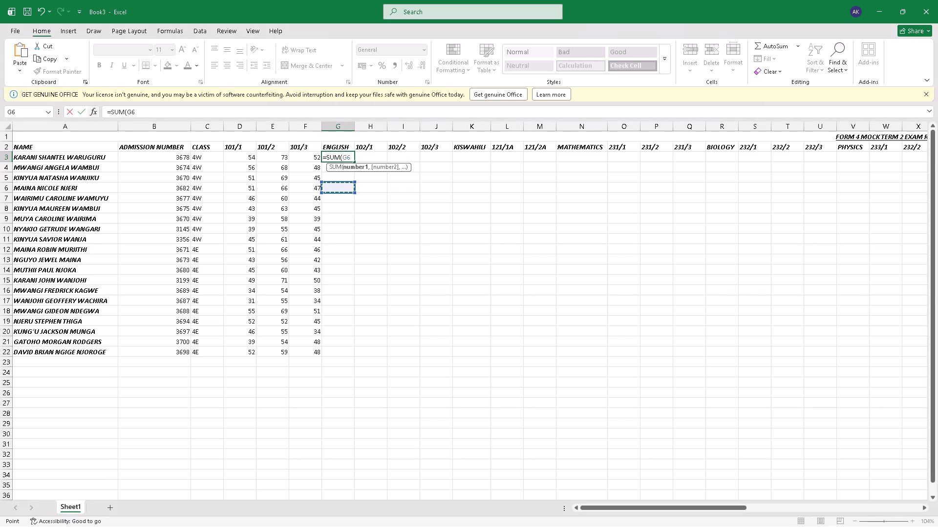
pyautogui.click(351, 159)
pyautogui.press('BackSpace')
pyautogui.press('3')
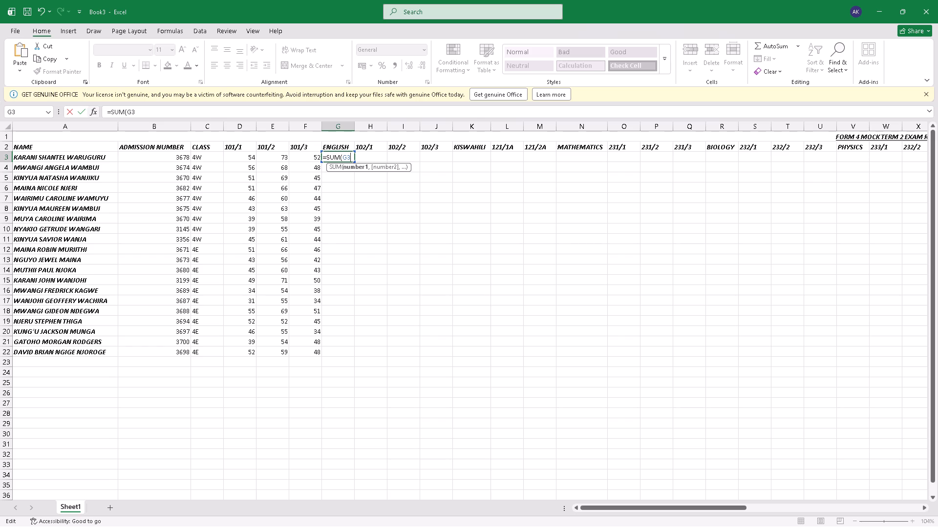
pyautogui.press('.')
pyautogui.press('BackSpace')
pyautogui.press("'")
pyautogui.press('BackSpace')
pyautogui.hotkey('shift', ':')
pyautogui.press('Left')
pyautogui.press('Left')
pyautogui.press('BackSpace')
pyautogui.press('d')
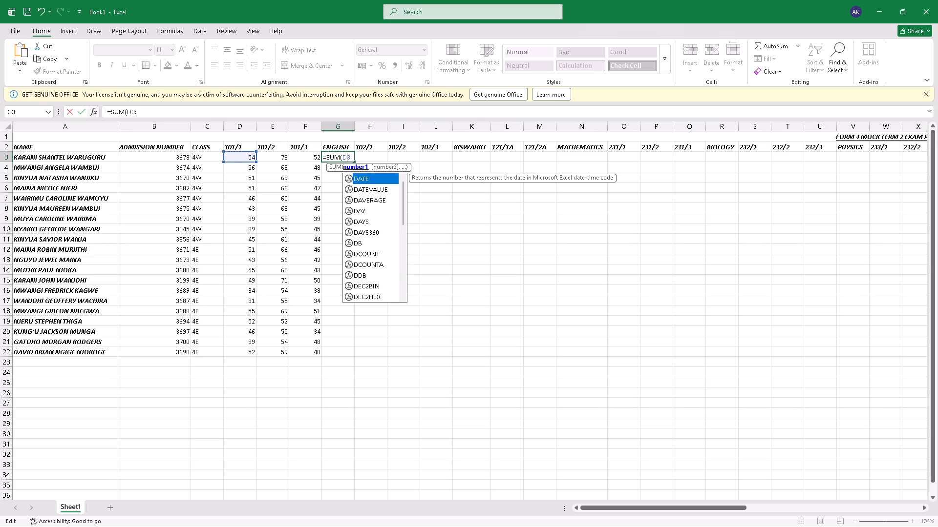
pyautogui.press('Right')
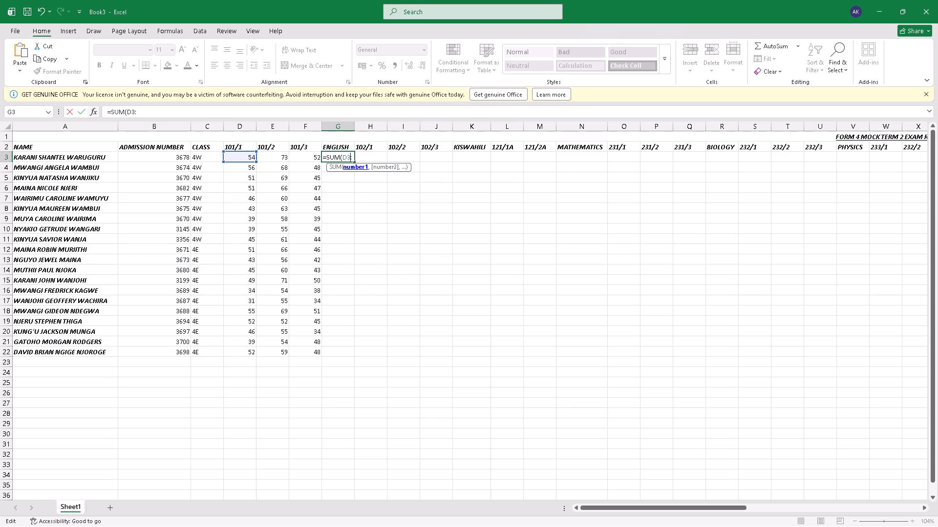
pyautogui.press('Right')
pyautogui.press('f')
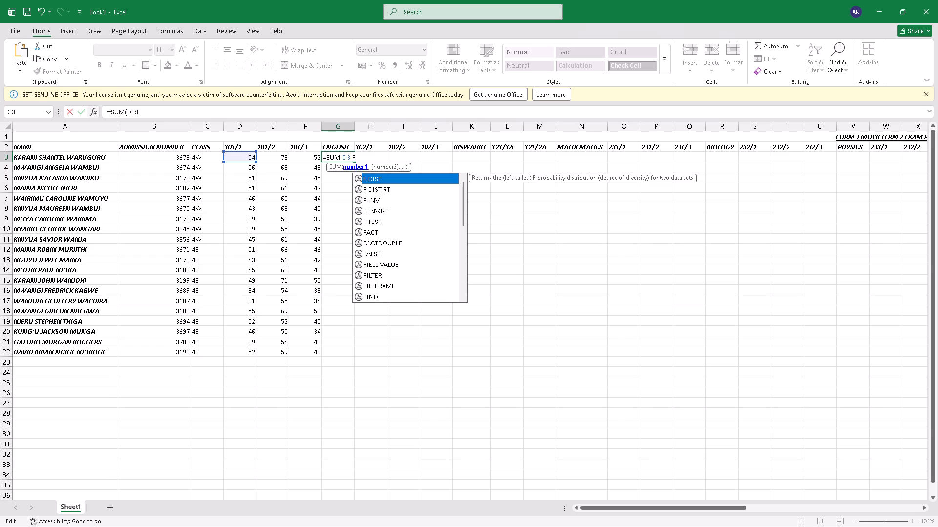
pyautogui.press('3')
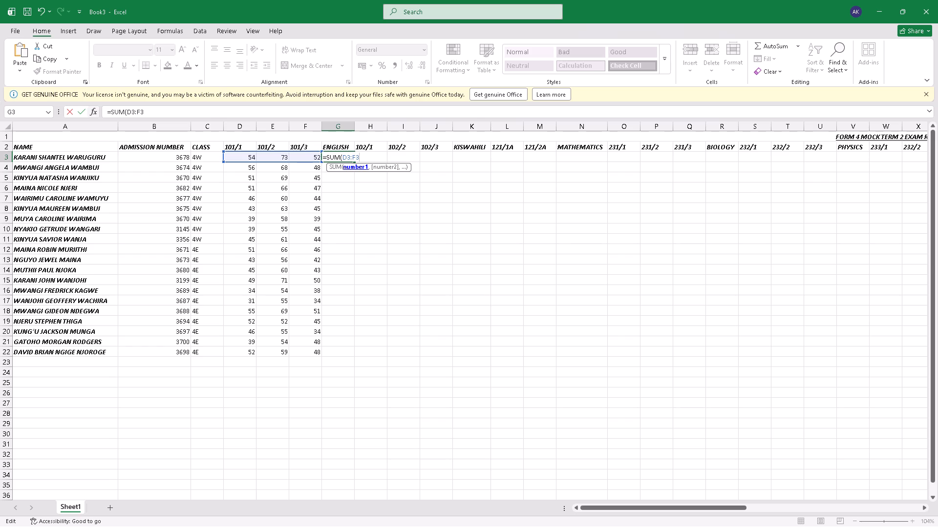
pyautogui.press('Return')
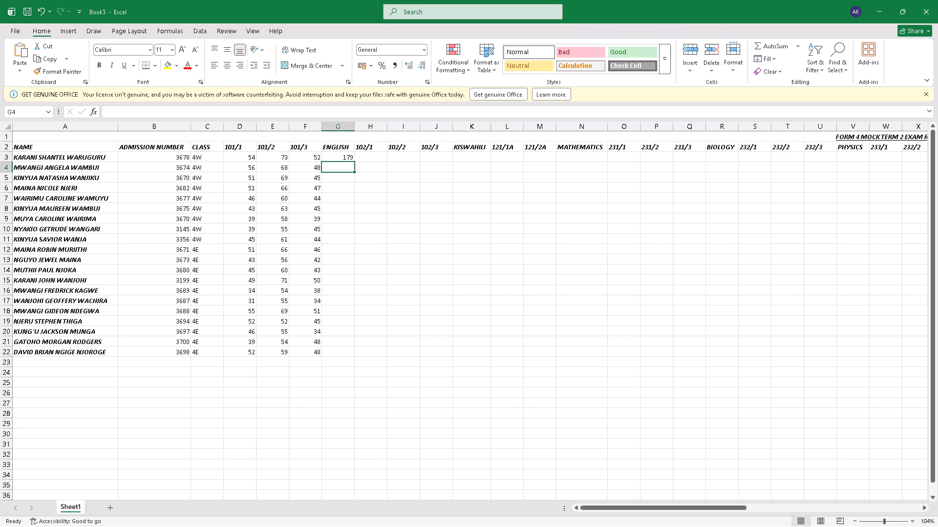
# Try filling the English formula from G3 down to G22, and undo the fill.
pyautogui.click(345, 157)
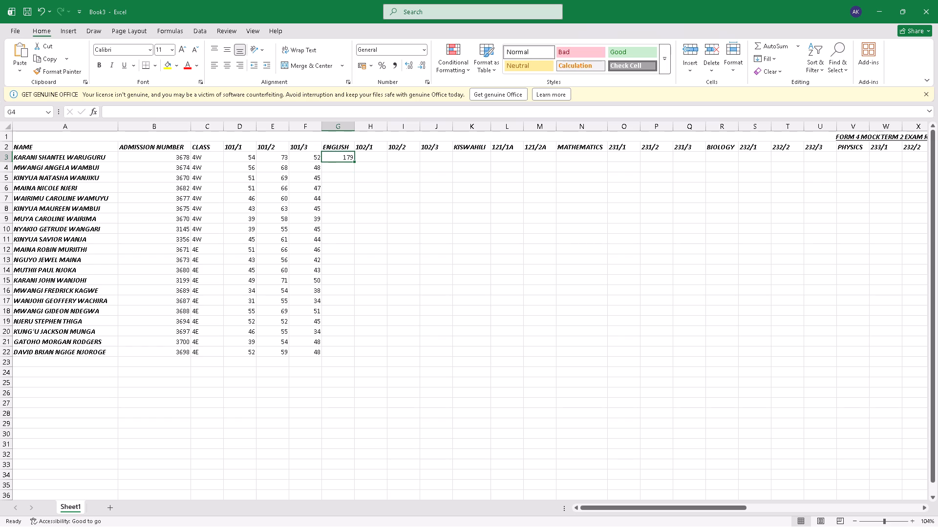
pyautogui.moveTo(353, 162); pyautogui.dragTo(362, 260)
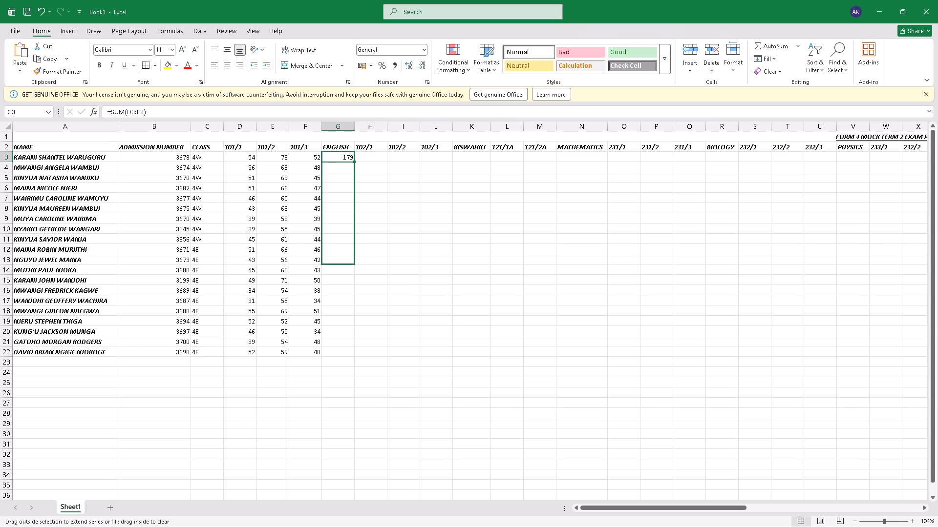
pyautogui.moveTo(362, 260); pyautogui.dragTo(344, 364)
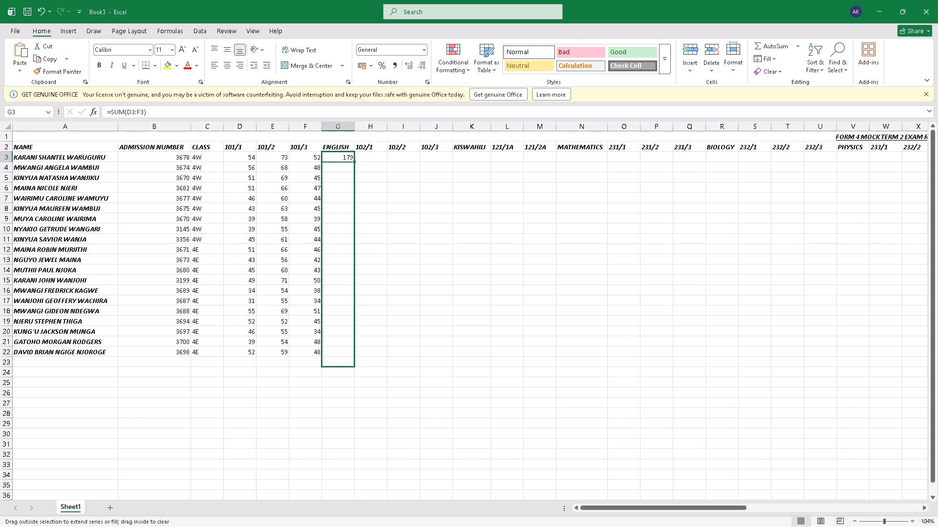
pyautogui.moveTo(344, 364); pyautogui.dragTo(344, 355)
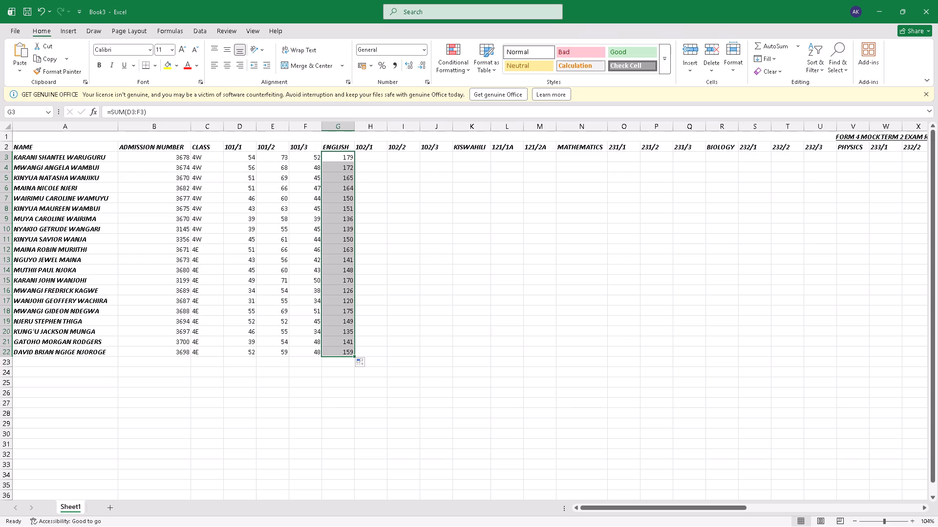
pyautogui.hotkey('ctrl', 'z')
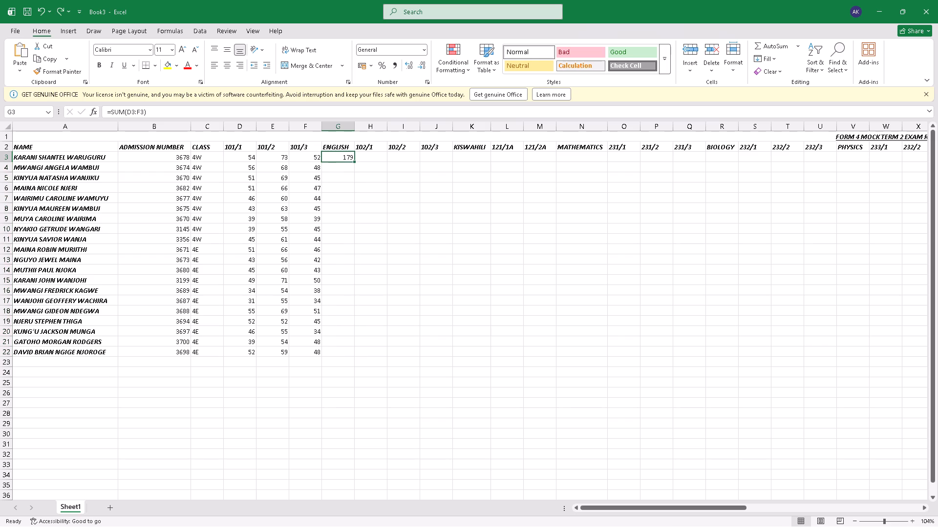
# Change the English formula in G3 to =SUM(D3:F3/2) so that the paper results are halved.
pyautogui.click(157, 109)
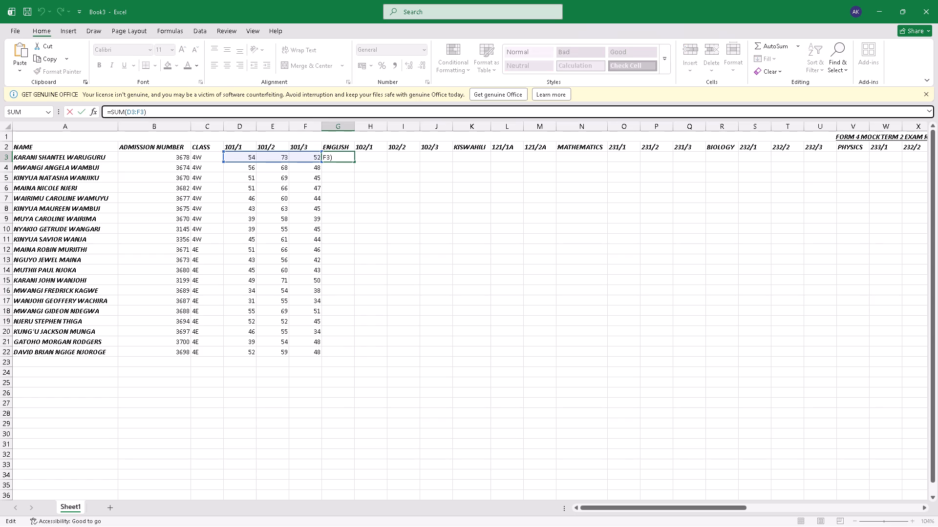
pyautogui.press('BackSpace')
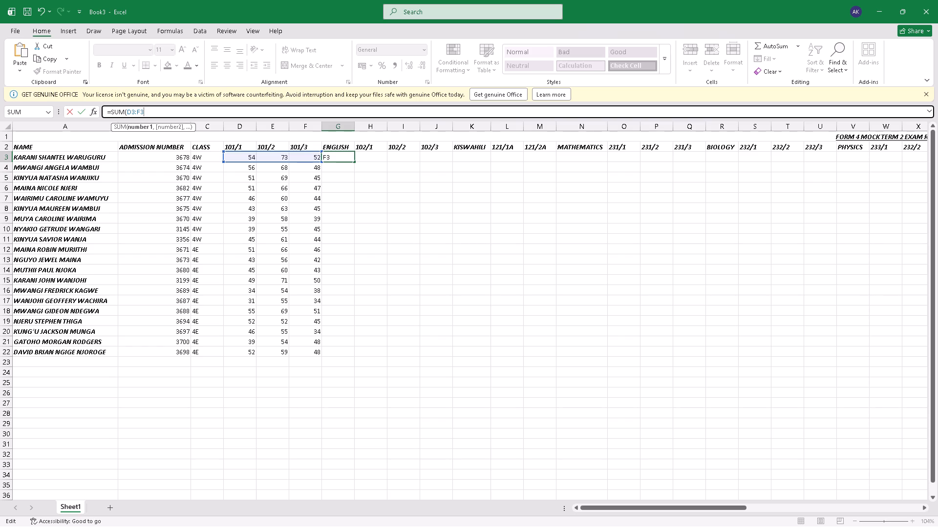
pyautogui.press('/')
pyautogui.press('2')
pyautogui.press('Return')
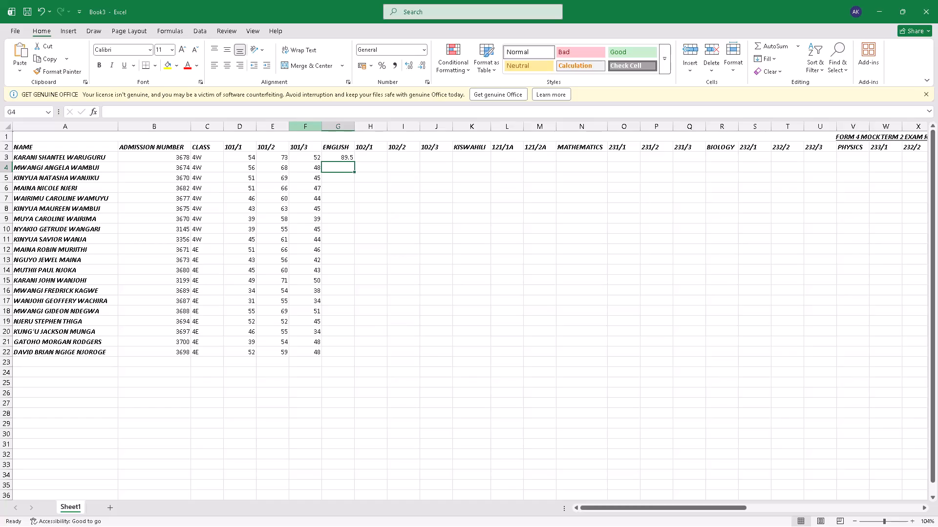
# Fill the halved English formula from G3 down to G22 for all the remaining students.
pyautogui.click(345, 155)
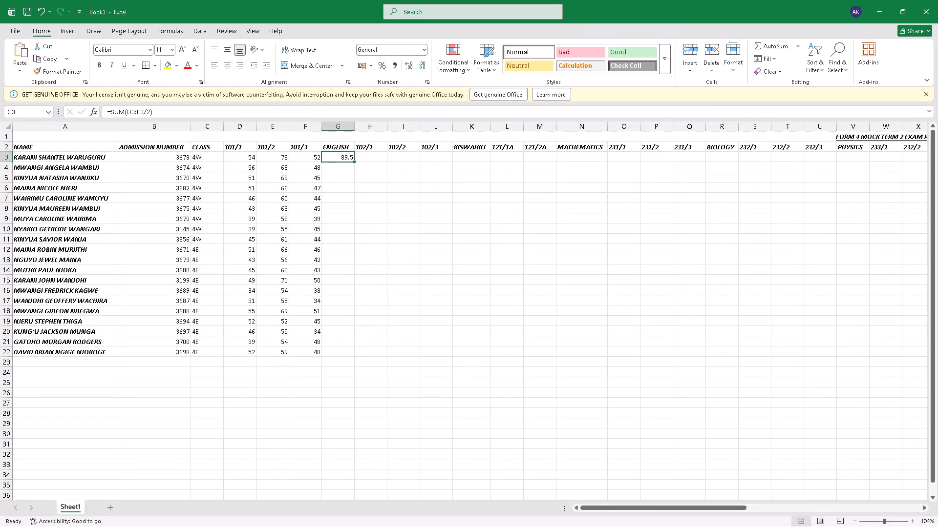
pyautogui.moveTo(353, 163); pyautogui.dragTo(357, 367)
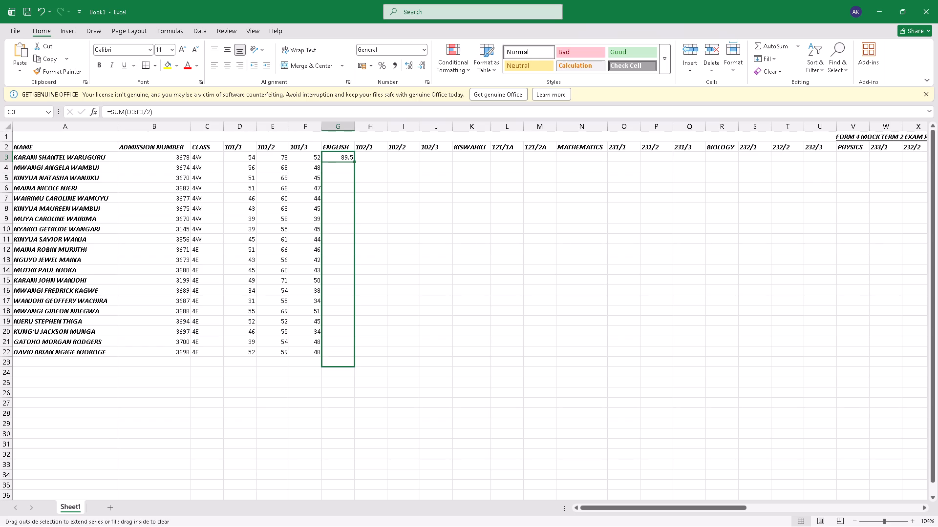
pyautogui.moveTo(357, 367); pyautogui.dragTo(355, 358)
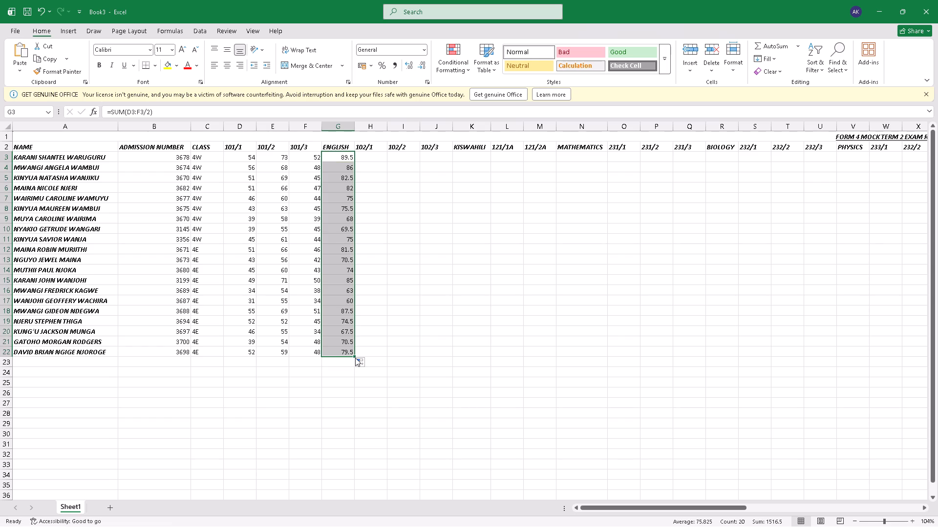
# Insert a new column between ENGLISH and 102/1 and head it GRADE in cell H2.
pyautogui.click(367, 157)
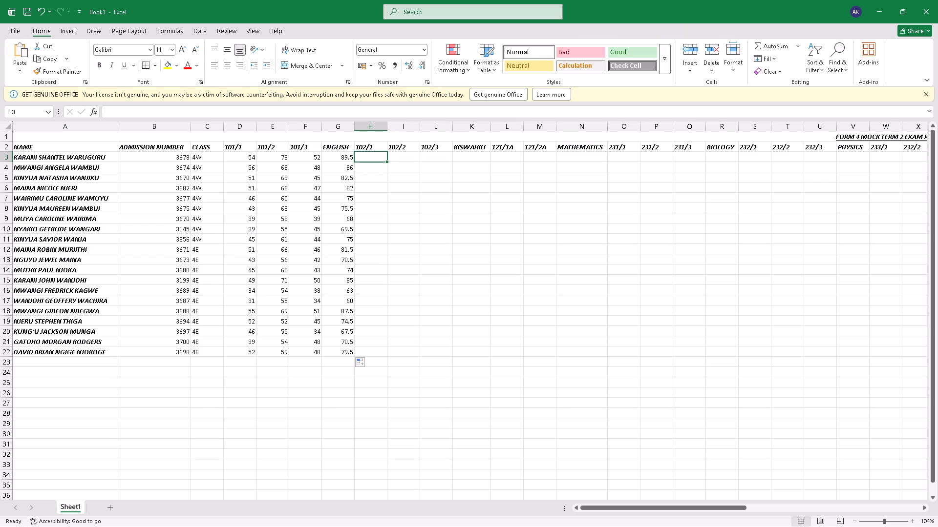
pyautogui.click(367, 124)
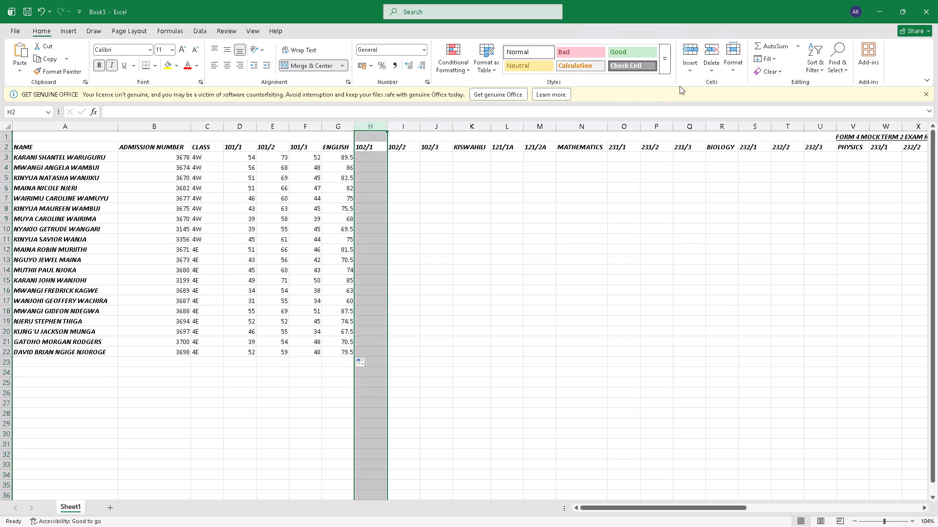
pyautogui.click(689, 72)
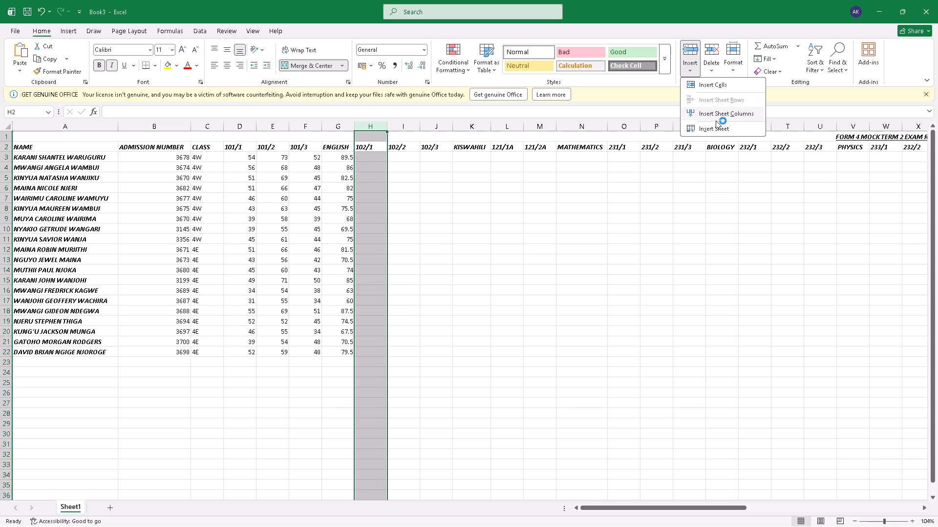
pyautogui.click(716, 117)
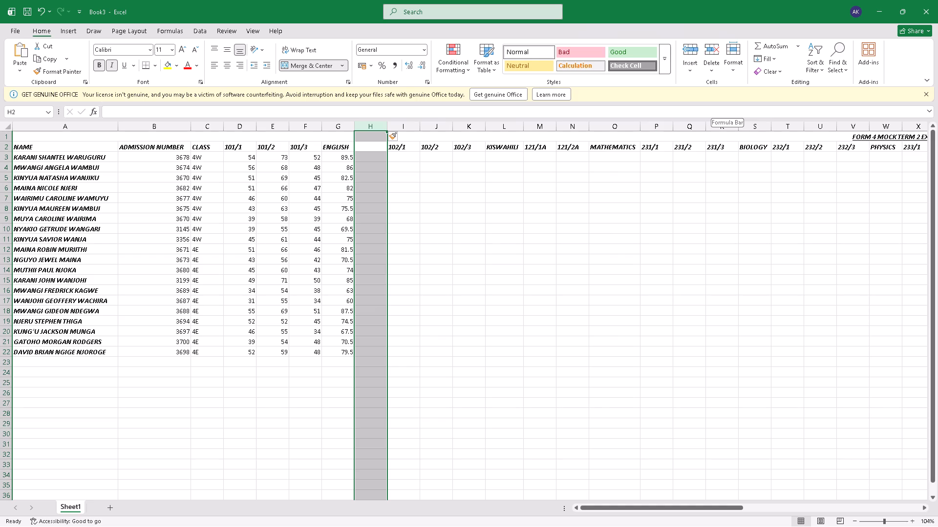
pyautogui.click(371, 145)
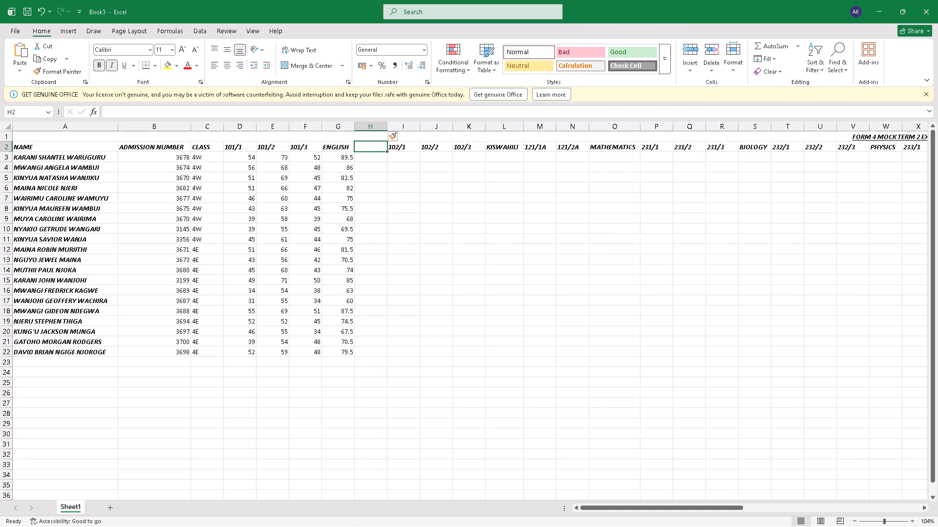
pyautogui.write('GRADE')
pyautogui.press('Down')
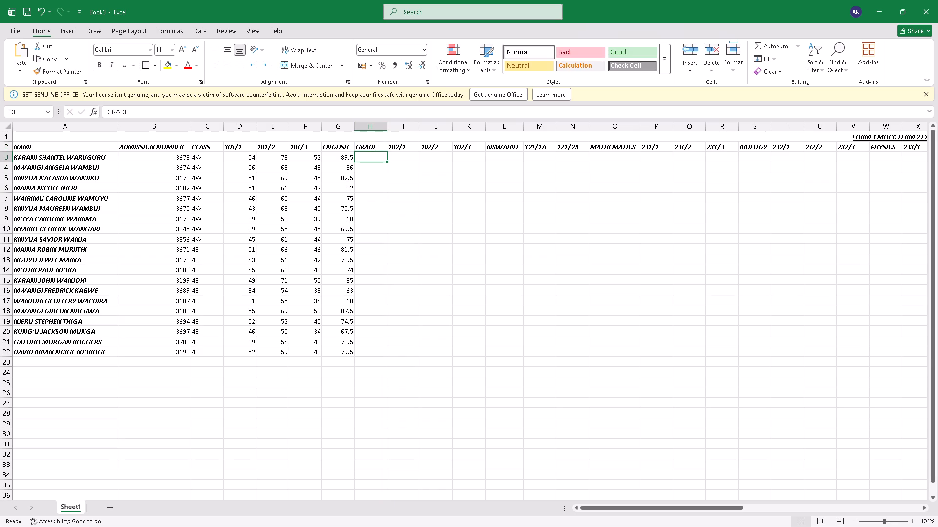
# Enter the English grade A for the first four students in cells H3 to H6.
pyautogui.press('a')
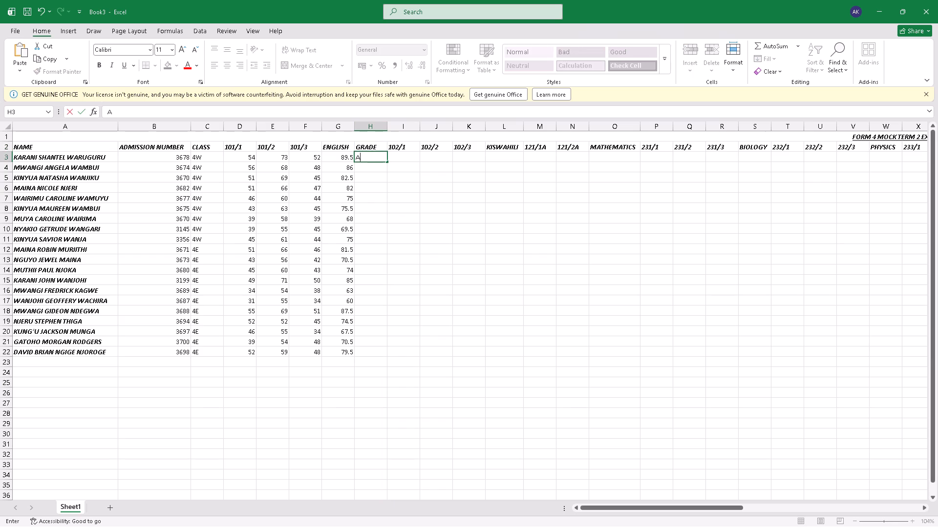
pyautogui.press('Down')
pyautogui.press('a')
pyautogui.press('Down')
pyautogui.press('a')
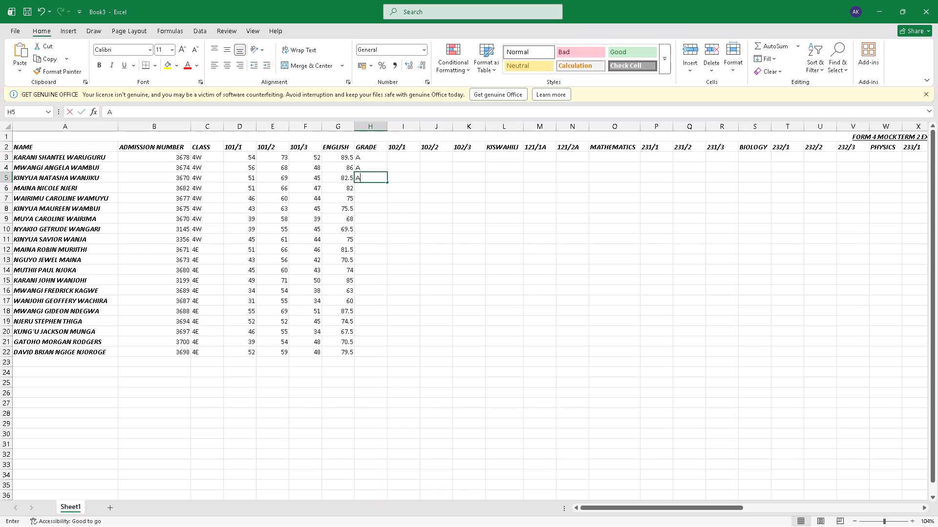
pyautogui.press('Down')
pyautogui.press('a')
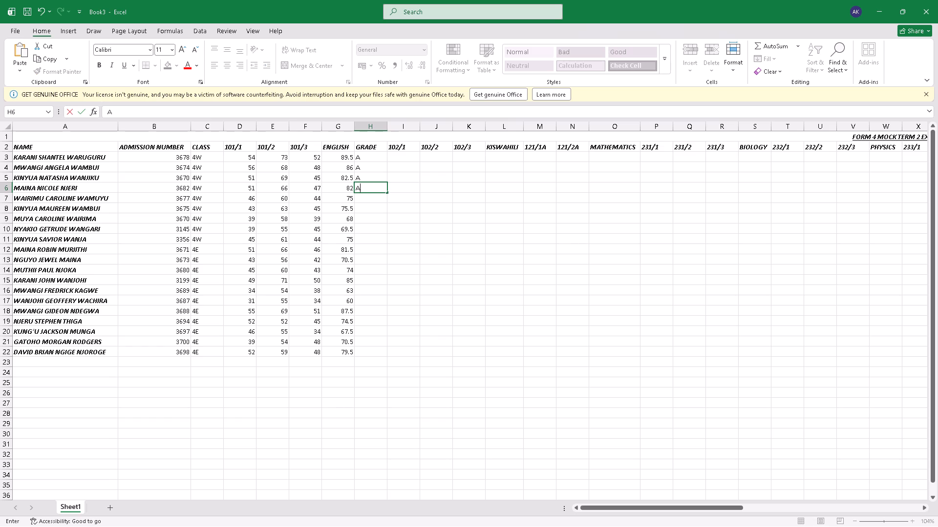
pyautogui.press('Down')
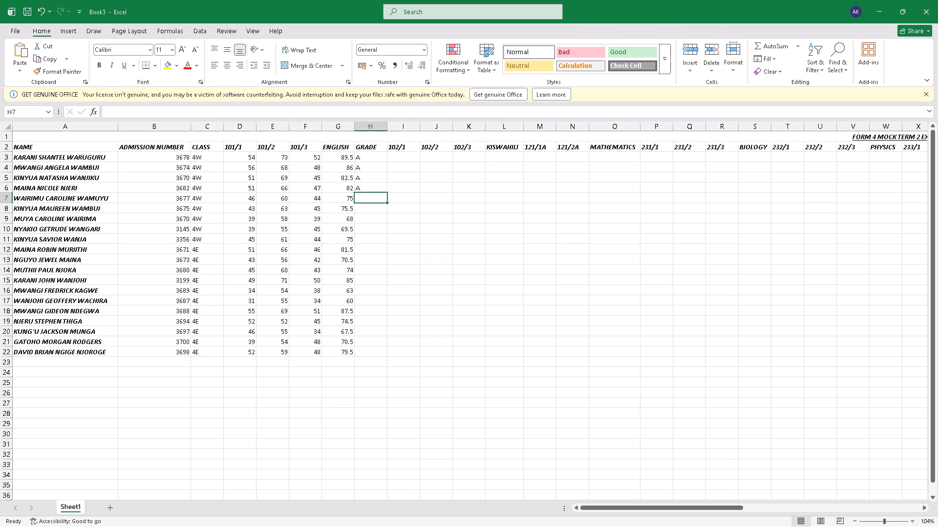
# Enter the English grade A- for the students in rows 7 and 8, in cells H7 and H8.
pyautogui.press('a')
pyautogui.press('-')
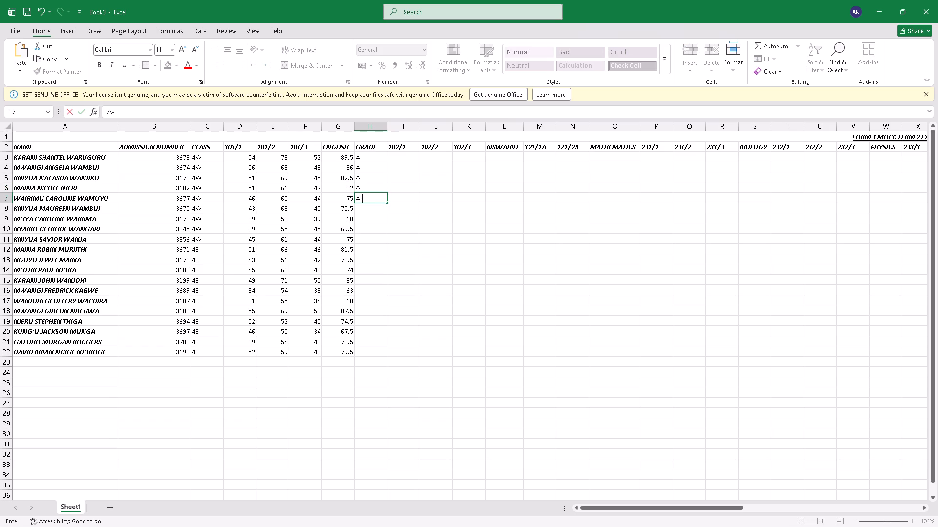
pyautogui.press('Down')
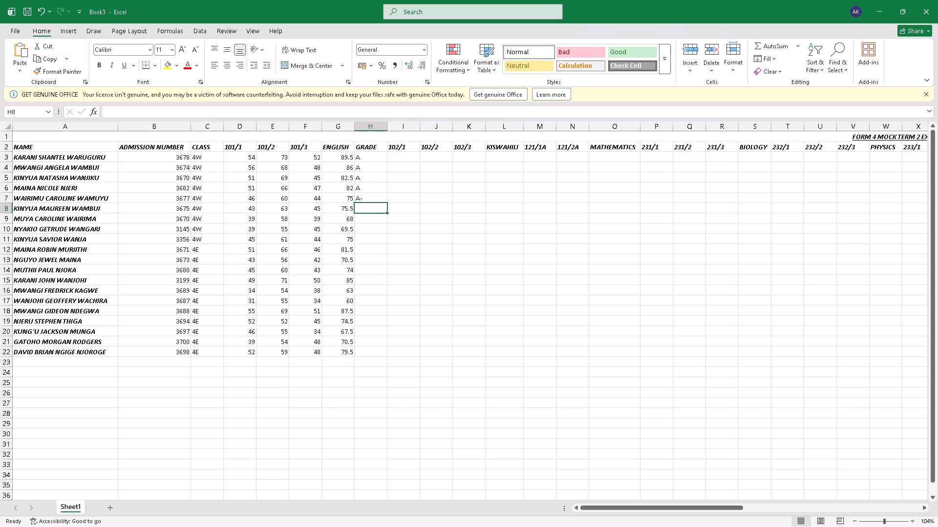
pyautogui.press('a')
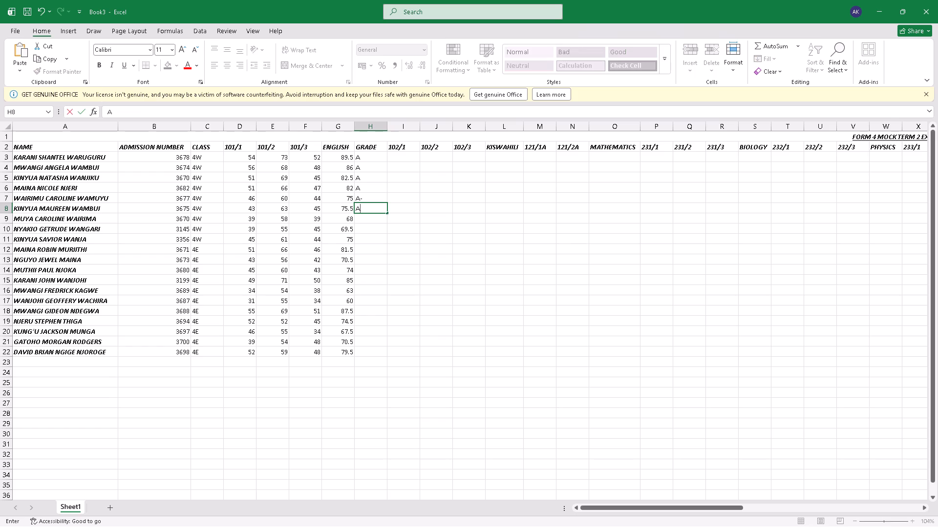
pyautogui.press('-')
pyautogui.press('Down')
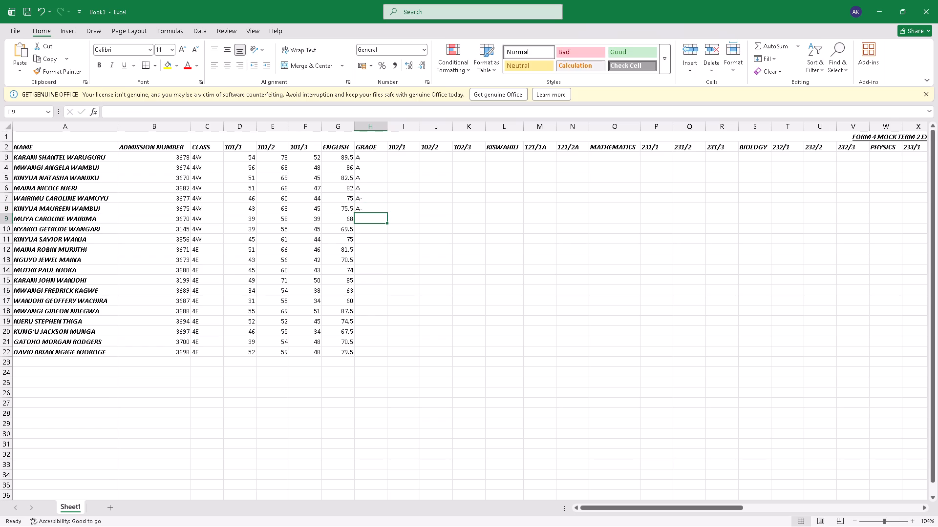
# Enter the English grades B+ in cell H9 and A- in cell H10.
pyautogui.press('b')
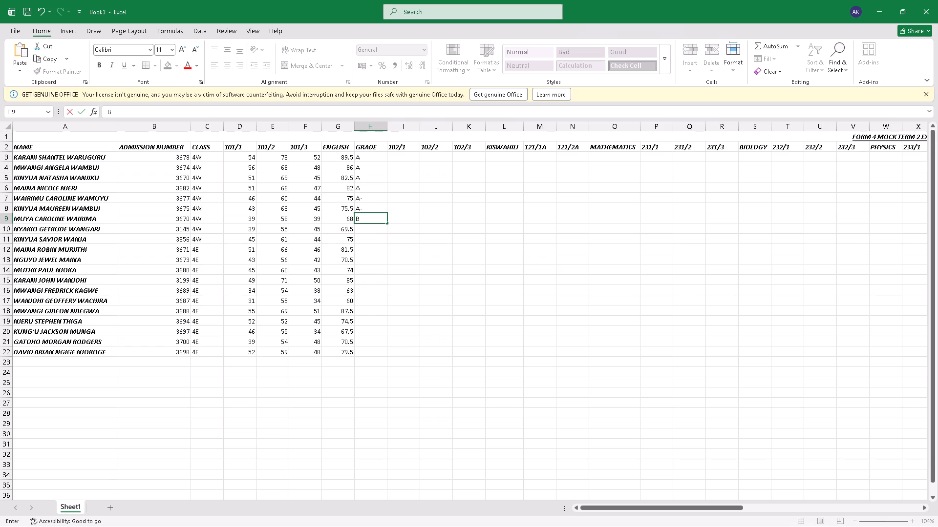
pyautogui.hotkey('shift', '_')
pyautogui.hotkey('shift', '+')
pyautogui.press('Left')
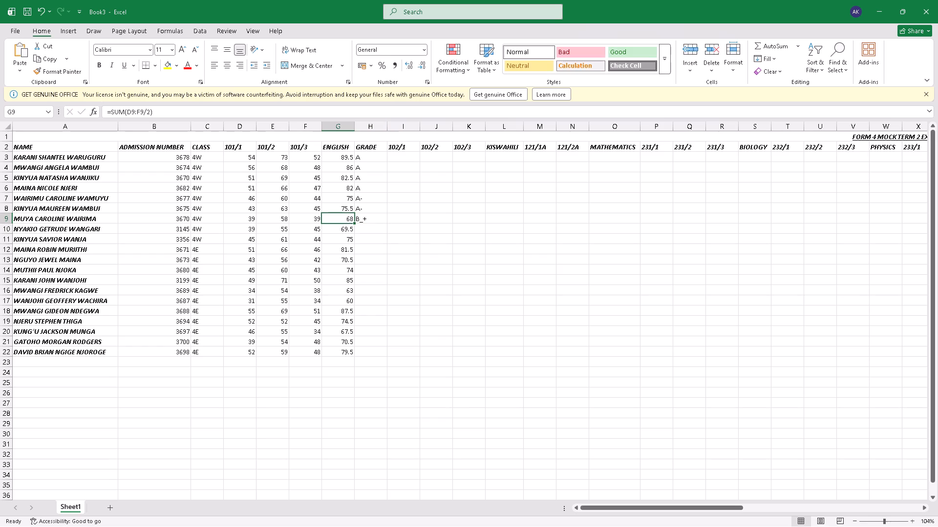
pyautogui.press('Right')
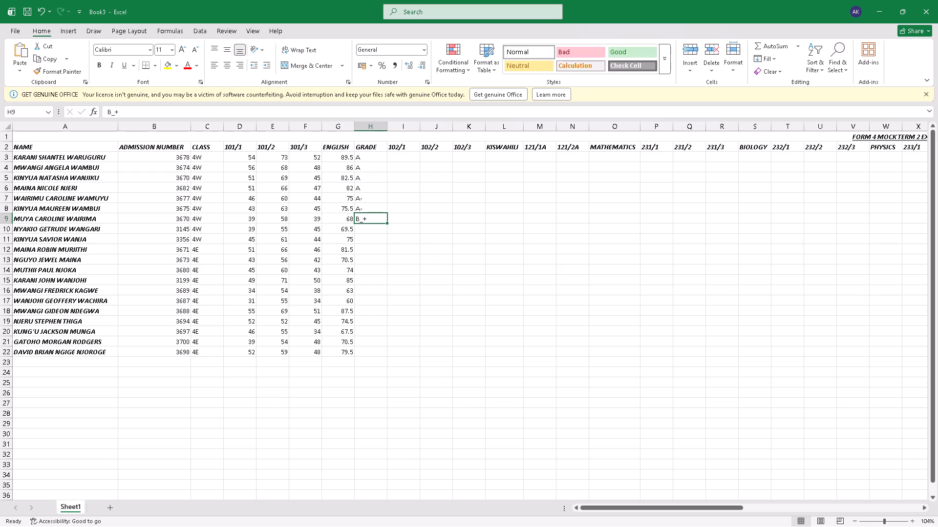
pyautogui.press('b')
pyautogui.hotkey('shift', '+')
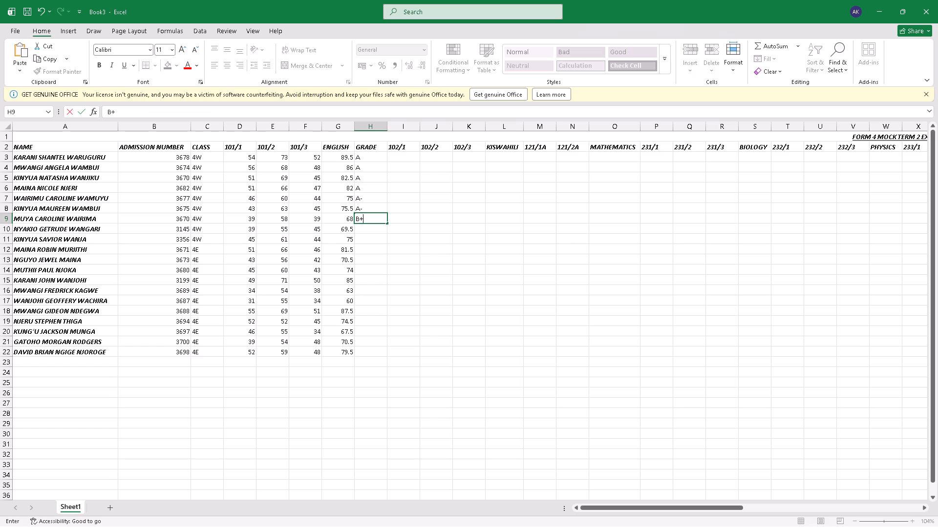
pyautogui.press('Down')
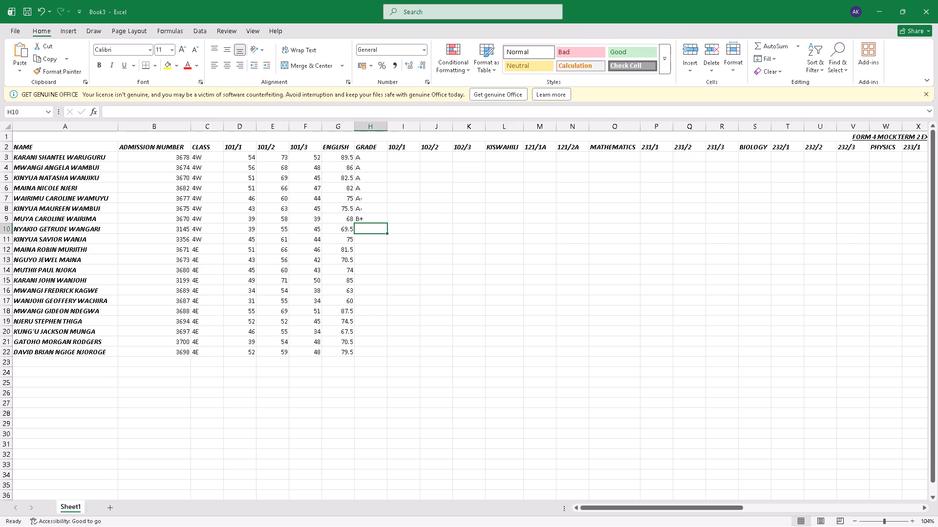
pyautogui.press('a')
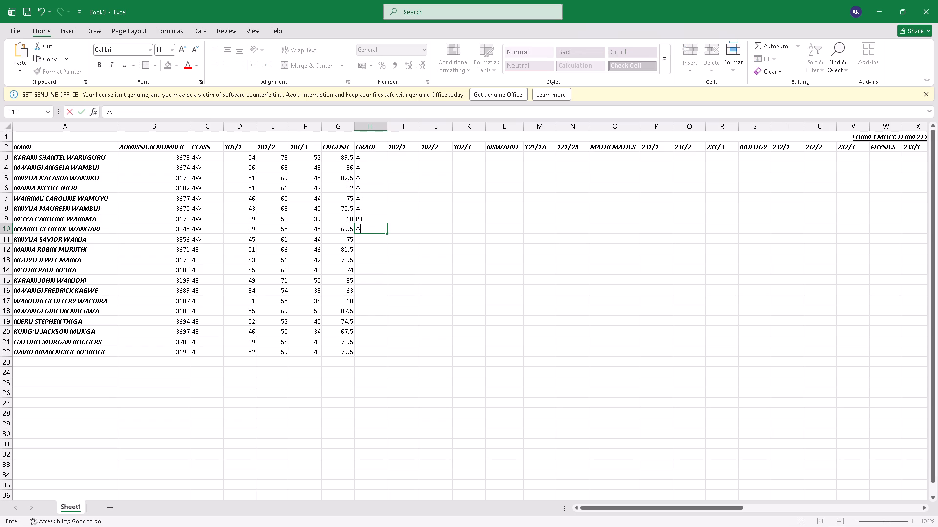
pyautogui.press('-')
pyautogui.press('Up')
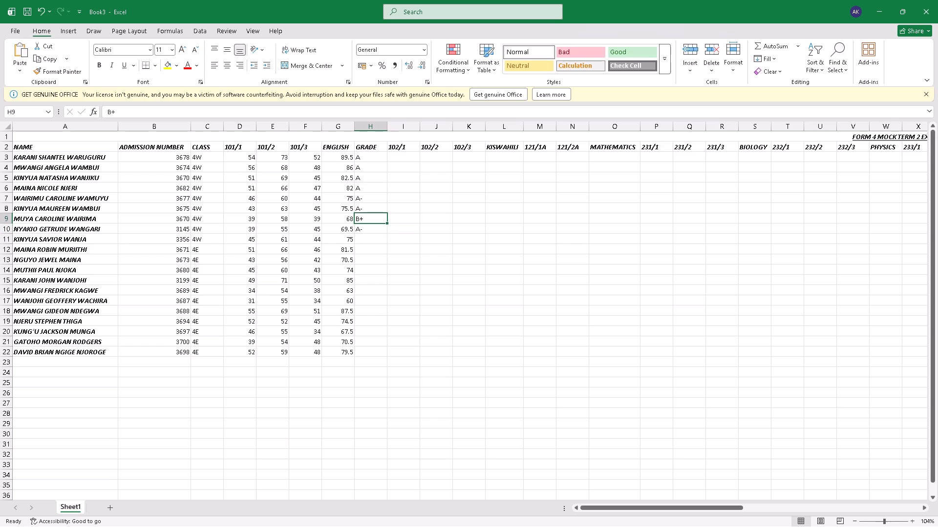
# Set the English grades to B in cell H9 and B+ in cell H10.
pyautogui.press('b')
pyautogui.press('Down')
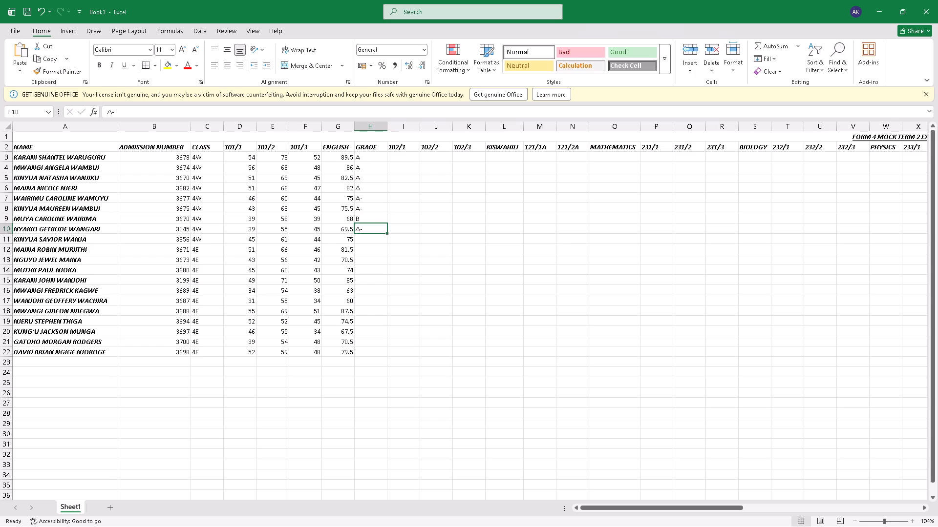
pyautogui.press('b')
pyautogui.hotkey('shift', '_')
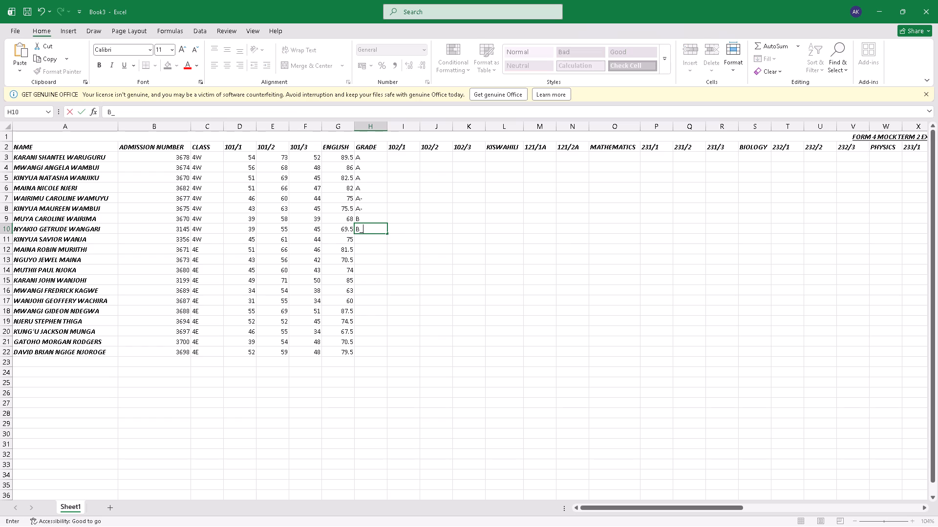
pyautogui.press('BackSpace')
pyautogui.hotkey('shift', '+')
pyautogui.press('Down')
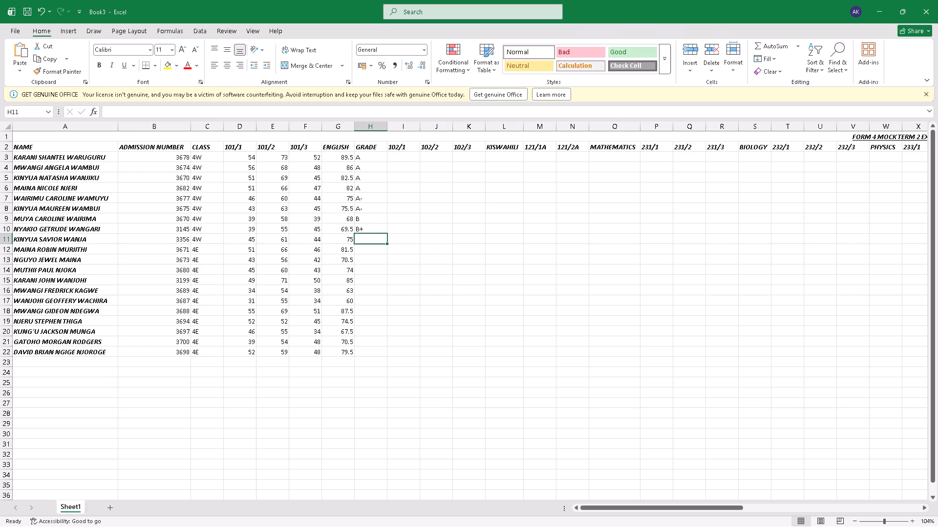
# Enter the English grades A- in cell H11, A in cell H12 and B+ in cell H13.
pyautogui.write('A-')
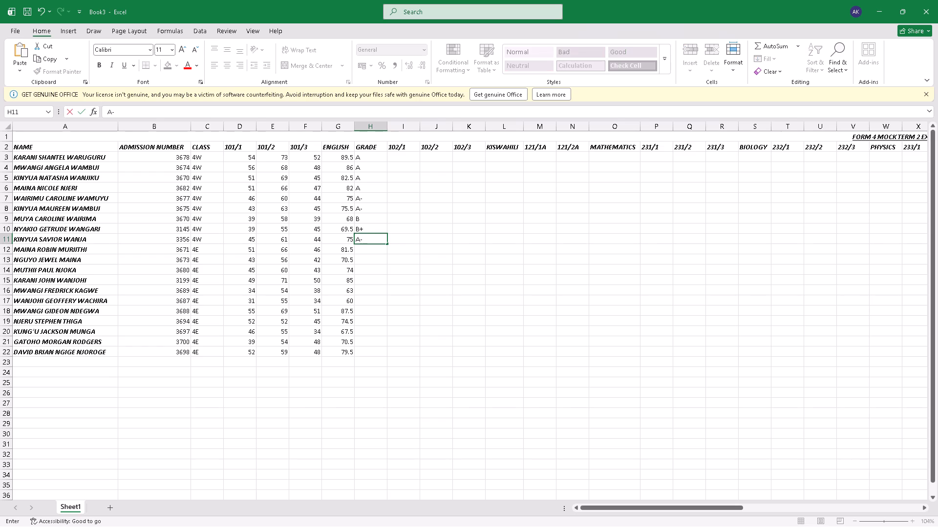
pyautogui.press('Down')
pyautogui.press('a')
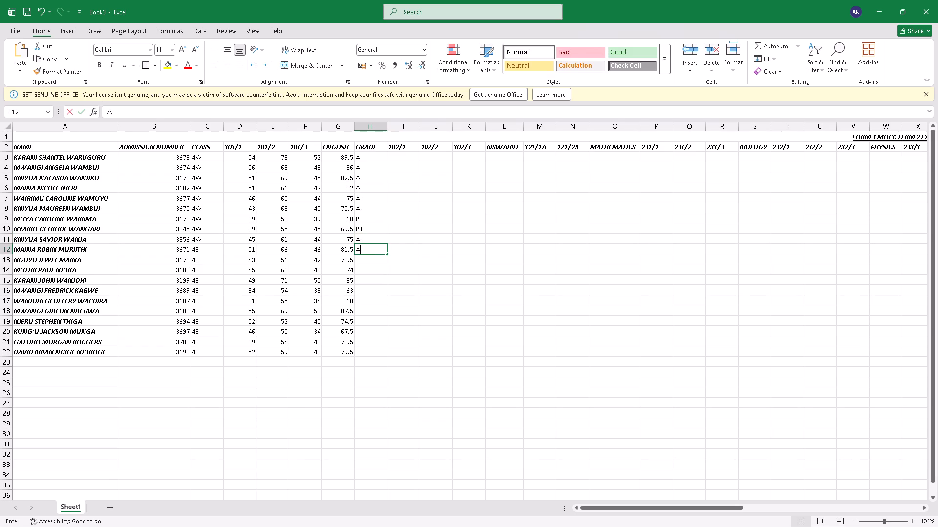
pyautogui.press('Down')
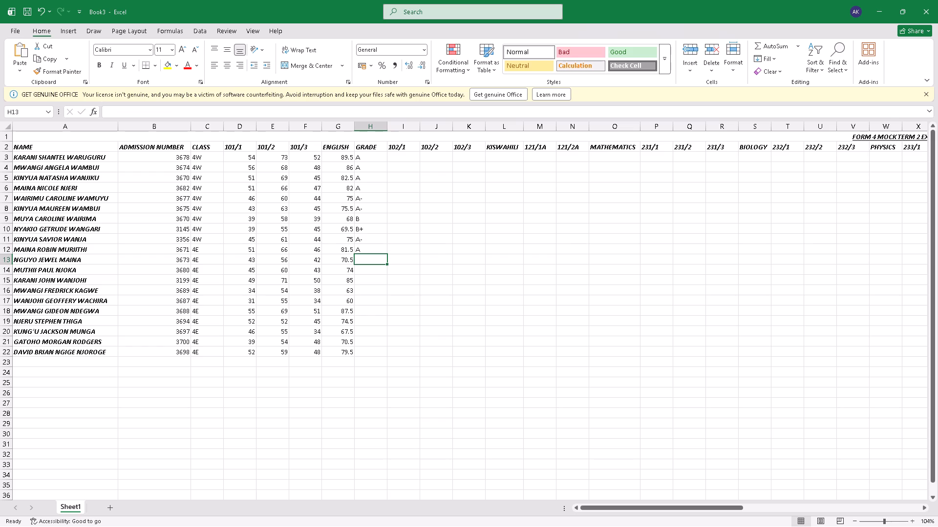
pyautogui.press('b')
pyautogui.hotkey('shift', '_')
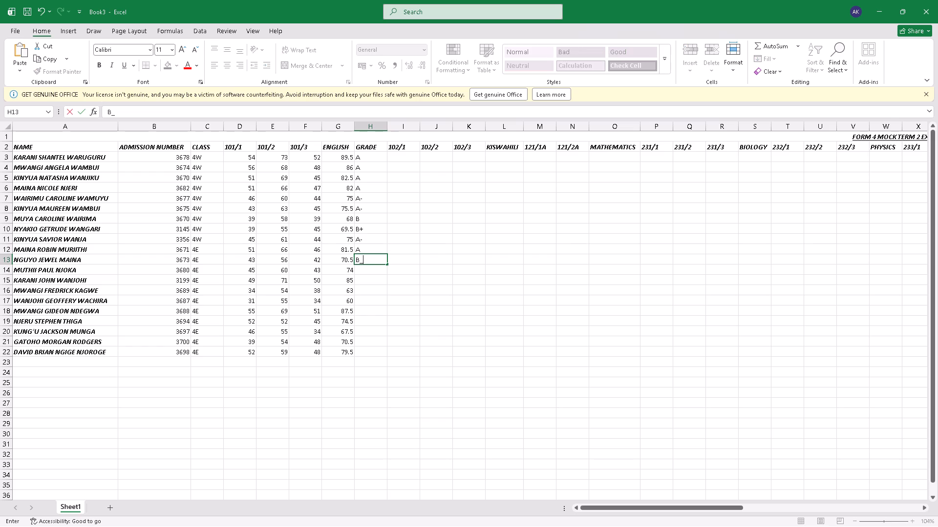
pyautogui.press('BackSpace')
pyautogui.hotkey('shift', '+')
pyautogui.press('Down')
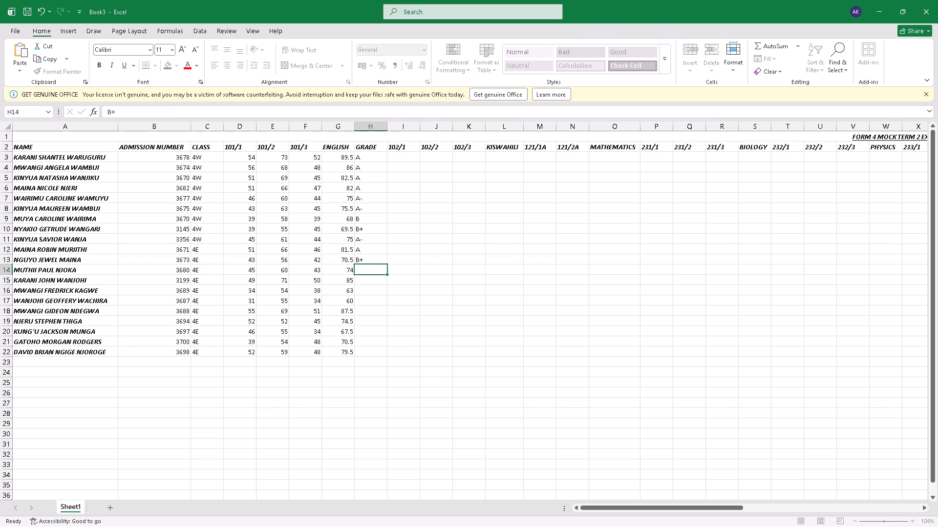
# Enter the English grades B+ in cell H14 and A in cell H15.
pyautogui.press('b')
pyautogui.press('Down')
pyautogui.press('Down')
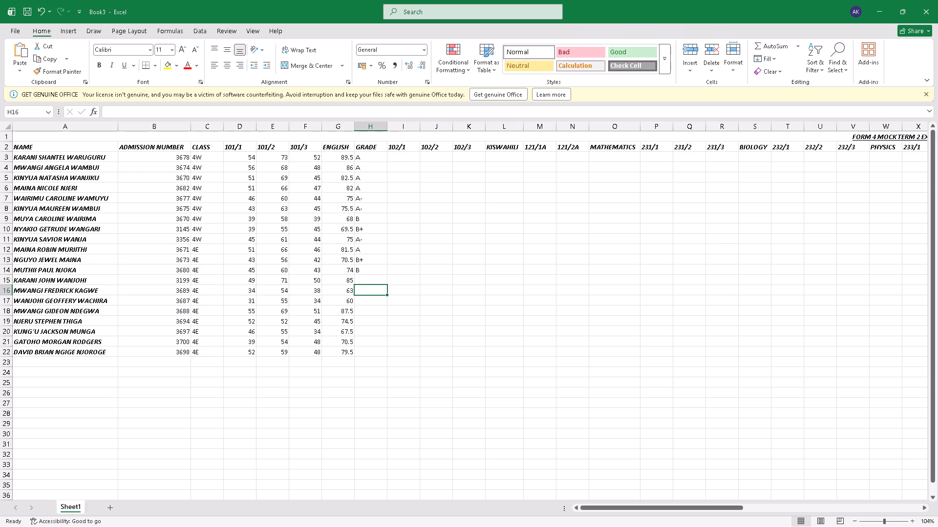
pyautogui.press('Up')
pyautogui.press('Up')
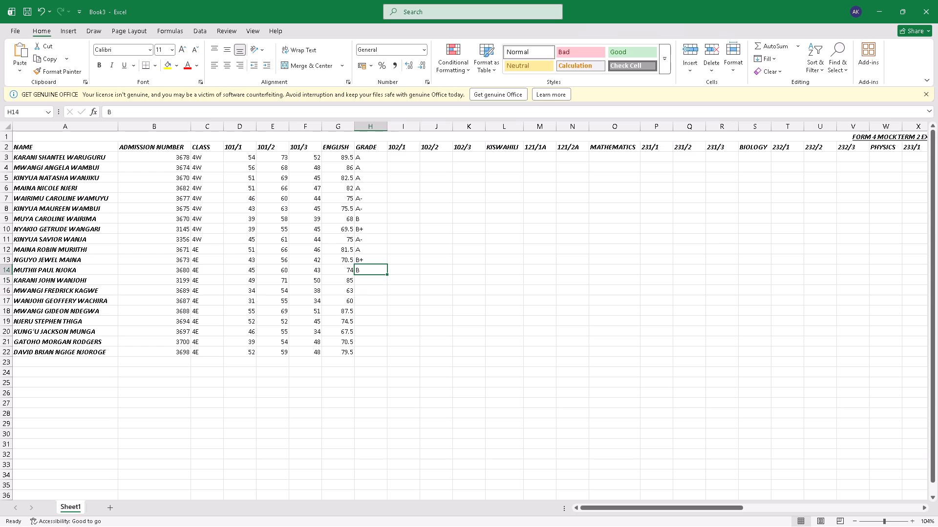
pyautogui.press('b')
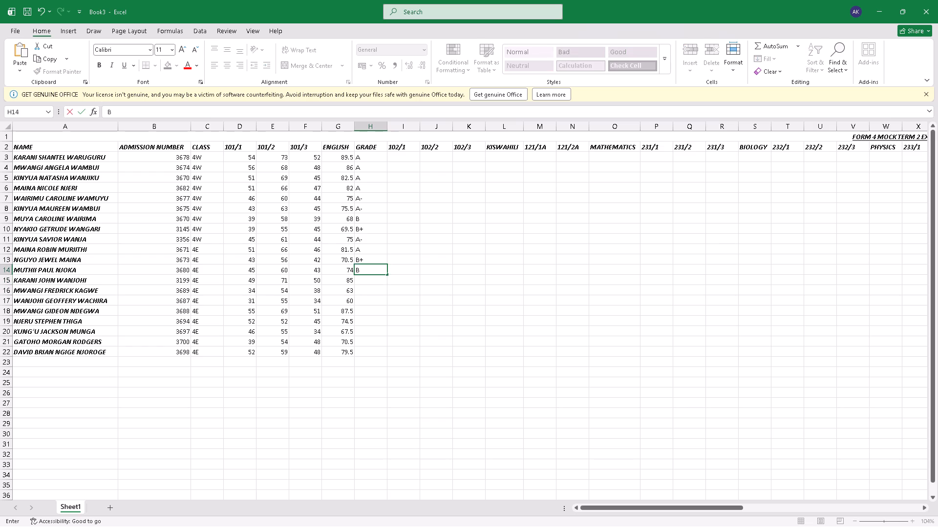
pyautogui.hotkey('shift', '+')
pyautogui.press('Down')
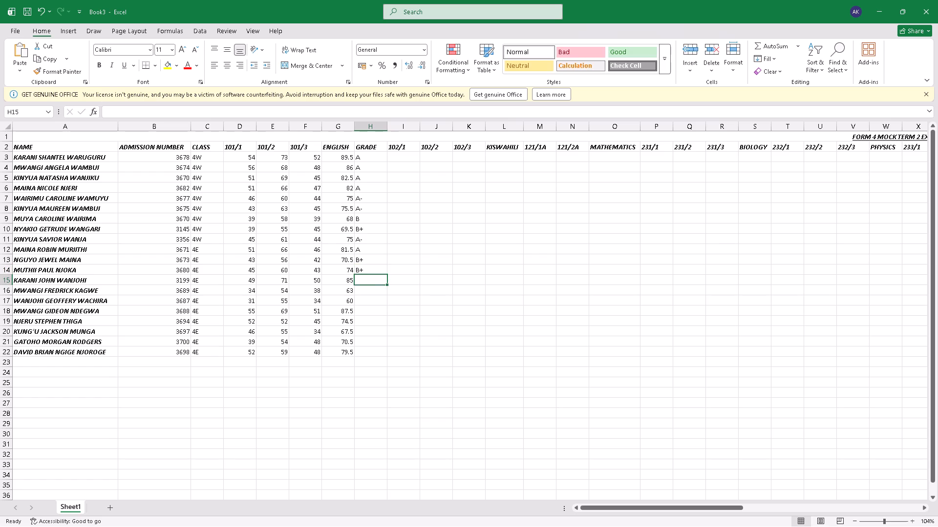
pyautogui.press('a')
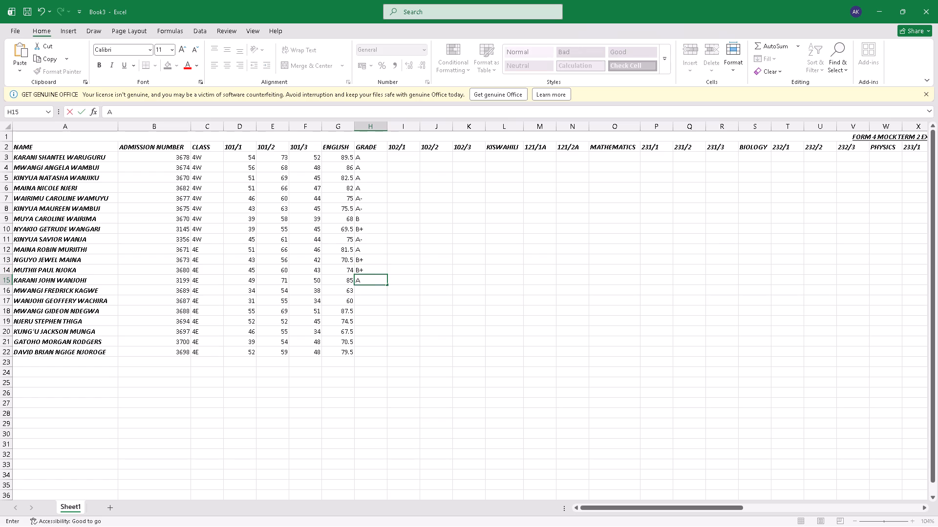
pyautogui.press('Down')
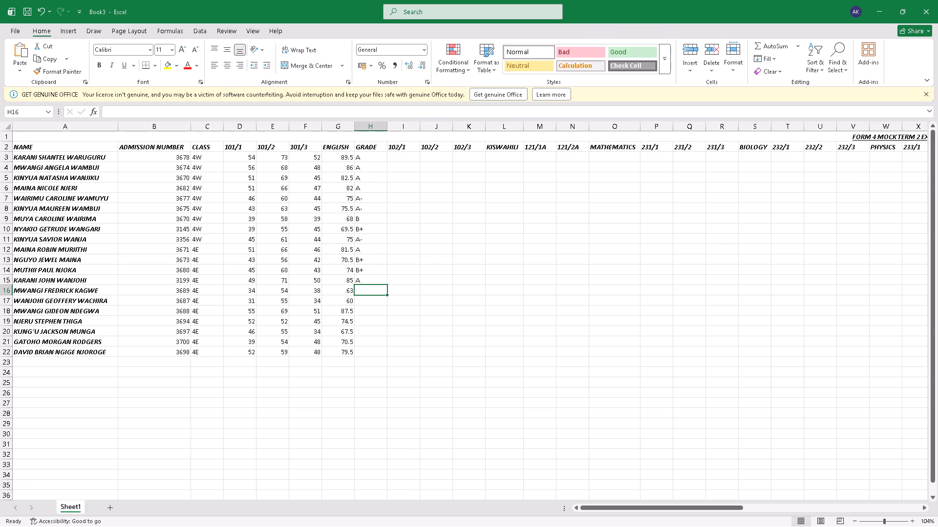
# Enter the English grade B- for the students in rows 16 and 17, in cells H16 and H17.
pyautogui.press('b')
pyautogui.press('-')
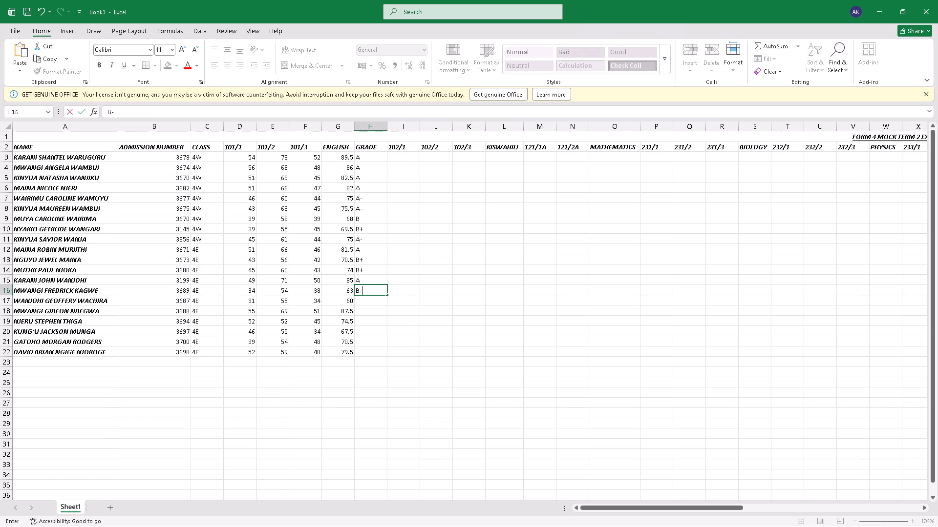
pyautogui.press('Down')
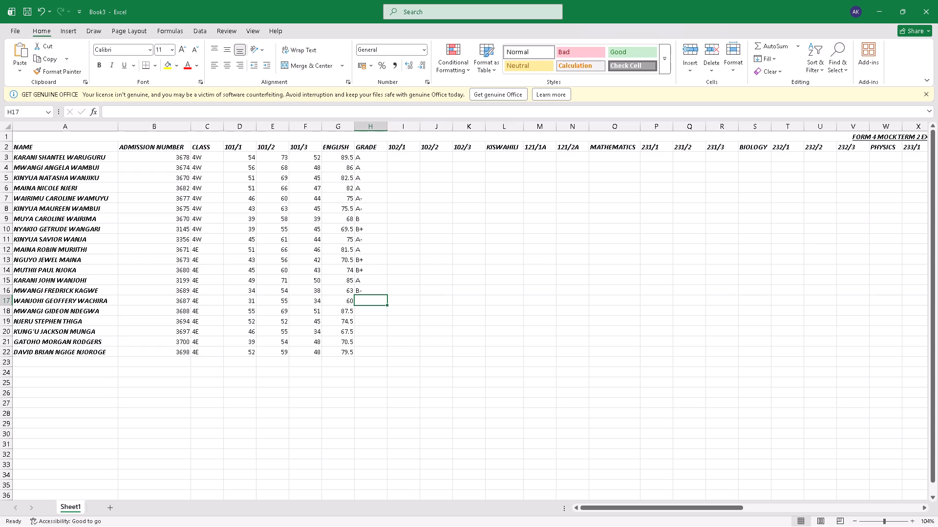
pyautogui.press('b')
pyautogui.press('-')
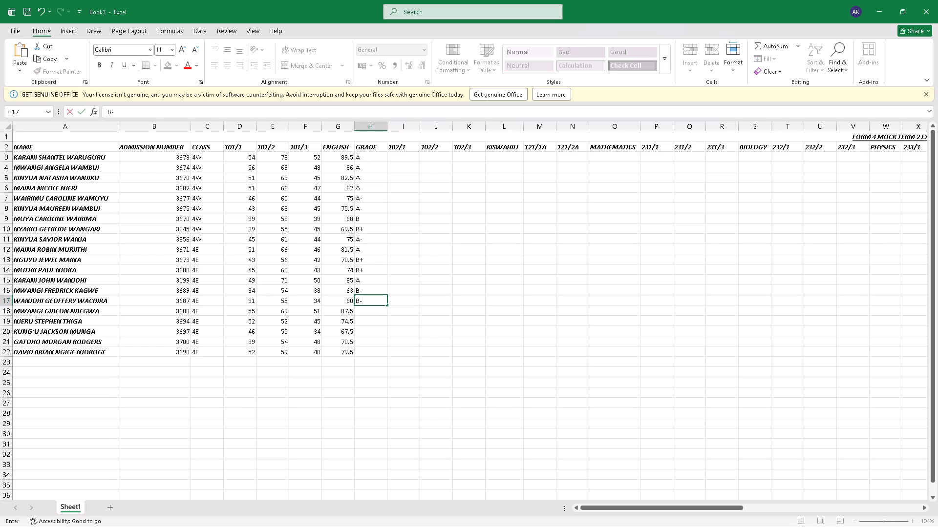
pyautogui.press('Down')
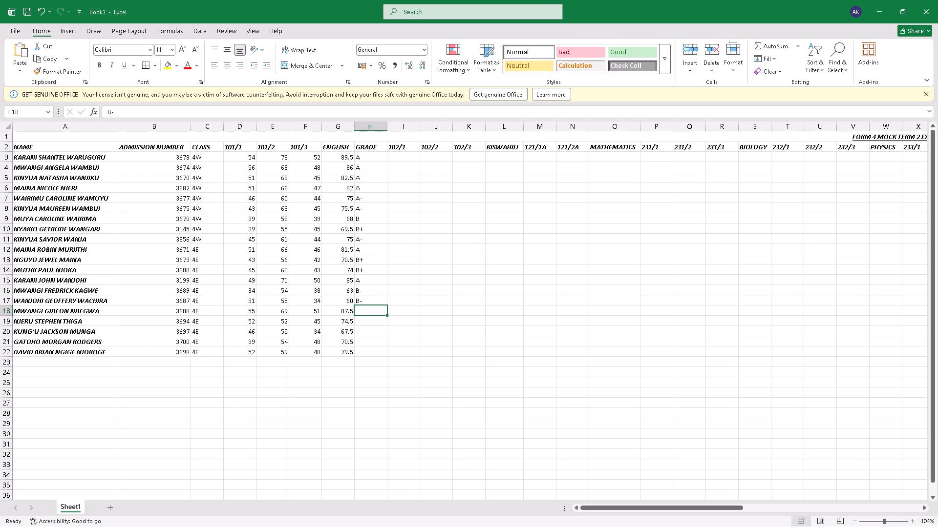
# Enter the English grades A in cell H18 and A- in cell H19.
pyautogui.press('a')
pyautogui.press('Down')
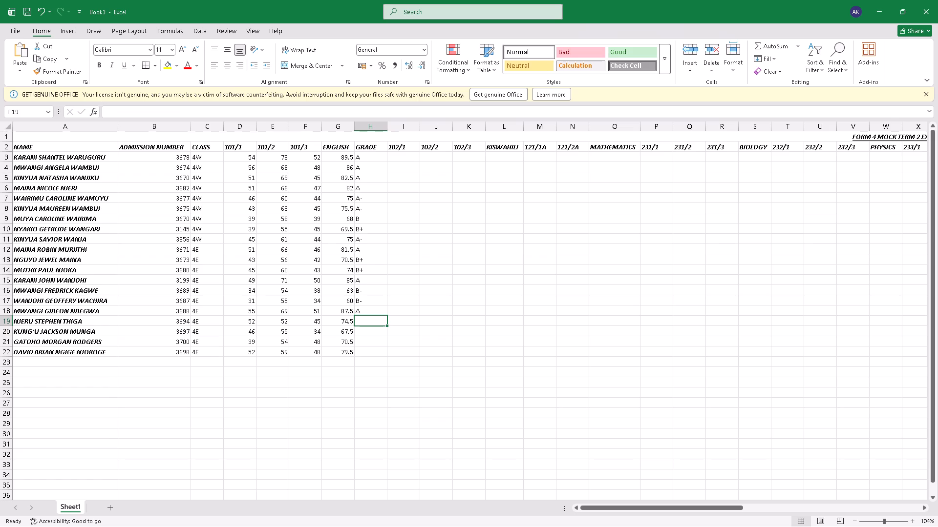
pyautogui.press('a')
pyautogui.press('-')
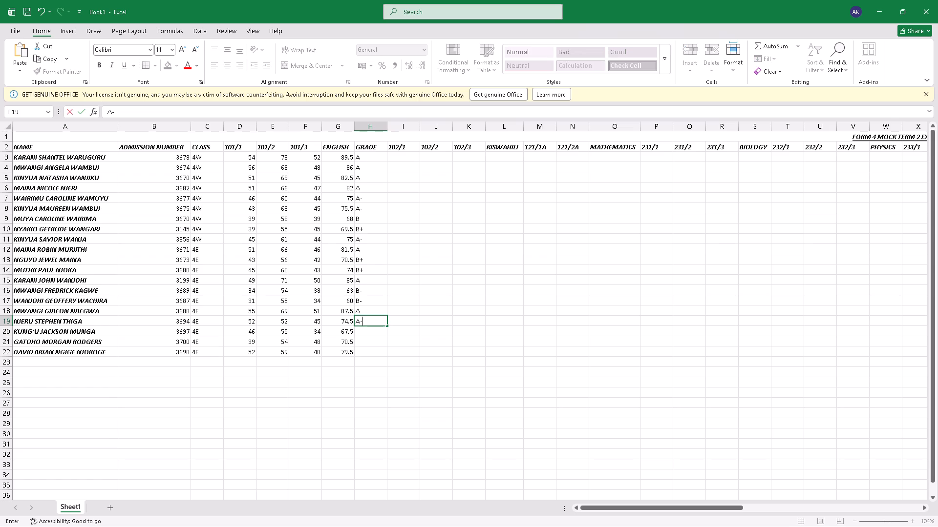
pyautogui.press('Down')
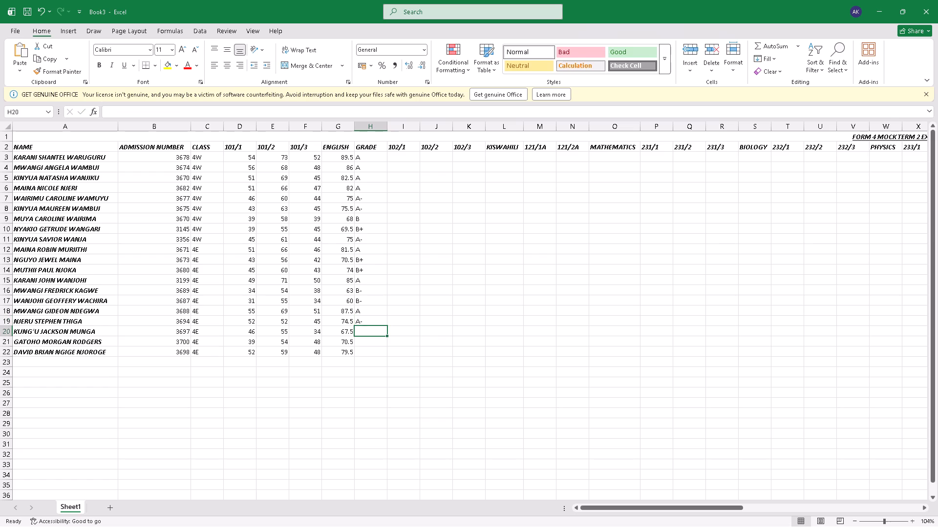
# Enter the last English grades: B in cell H20, B+ in cell H21 and A in cell H22.
pyautogui.press('b')
pyautogui.press('Down')
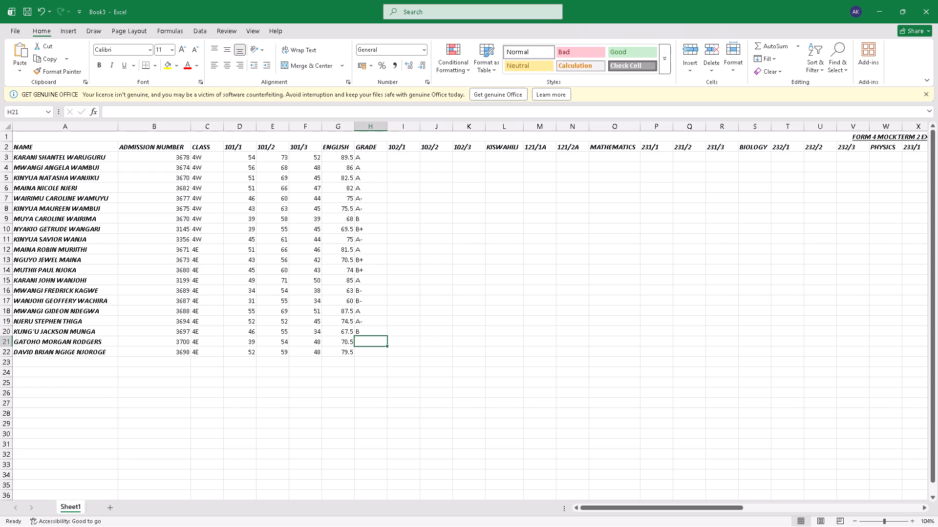
pyautogui.press('b')
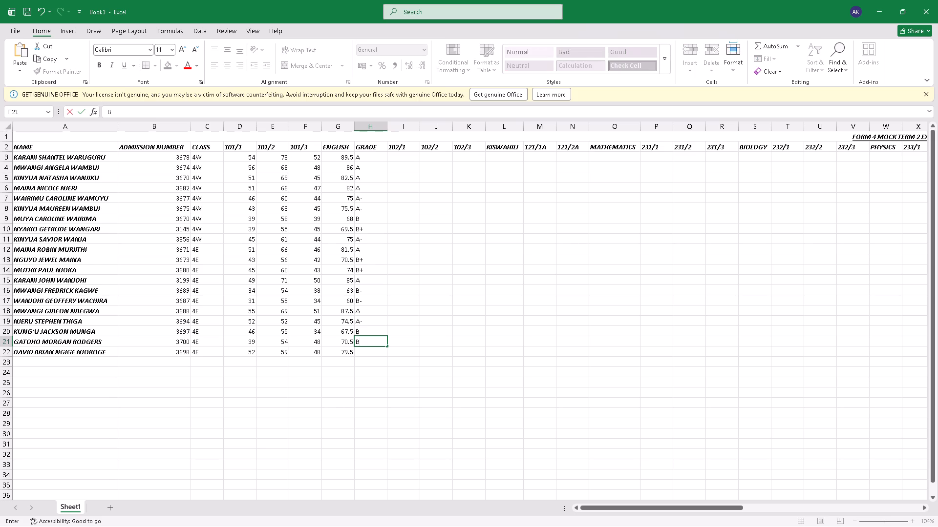
pyautogui.hotkey('shift', '+')
pyautogui.press('Down')
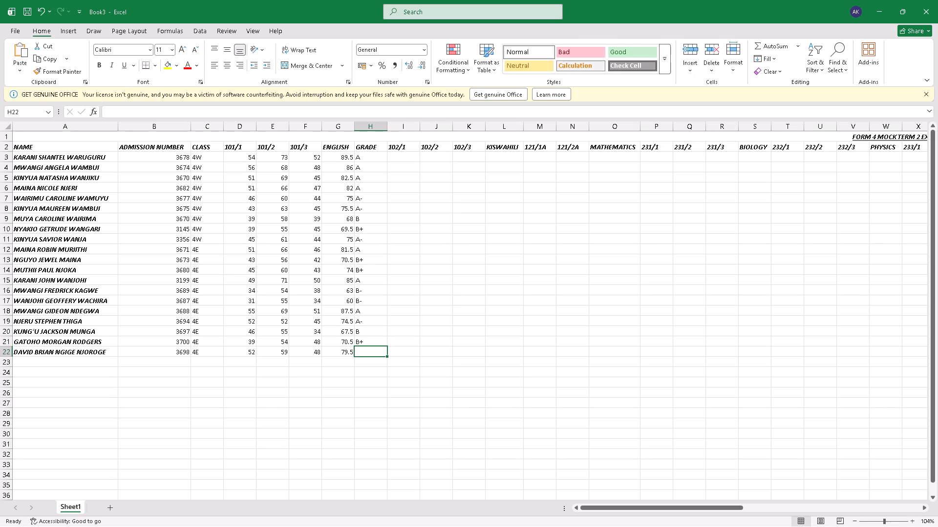
pyautogui.press('a')
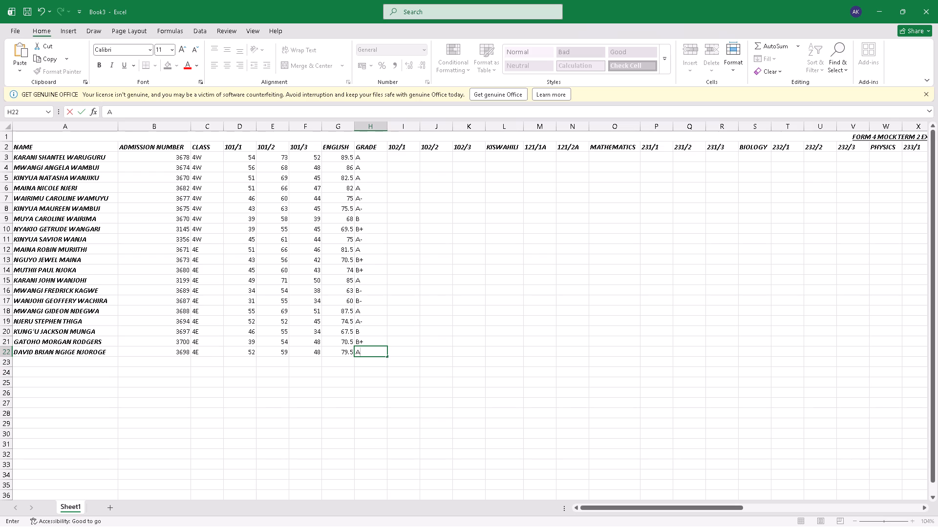
pyautogui.press('Right')
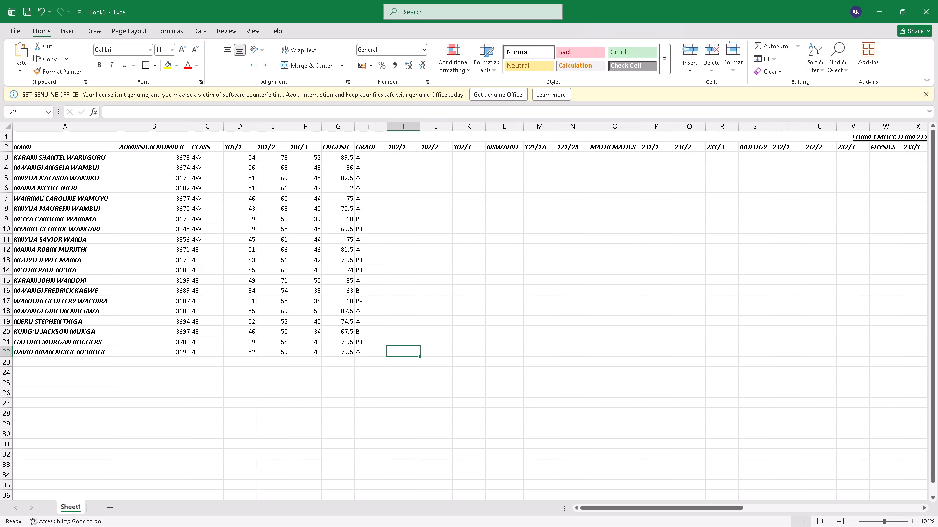
# Go to cell I3, the first student's entry in the 102/1 column.
pyautogui.press('Up')
pyautogui.press('Up')
pyautogui.press('Up')
pyautogui.press('Up')
pyautogui.press('Up')
pyautogui.press('Up')
pyautogui.press('Up')
pyautogui.press('Up')
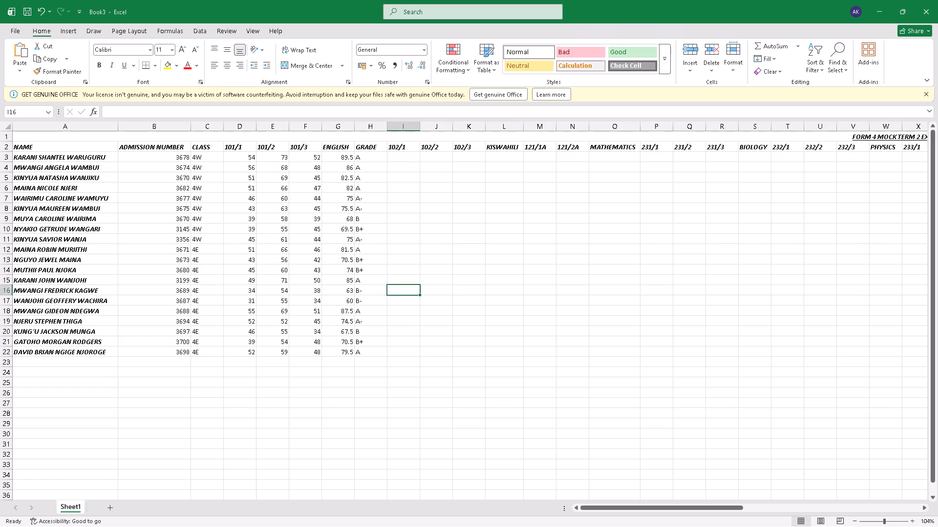
pyautogui.press('Up')
pyautogui.press('Up')
pyautogui.press('Up')
pyautogui.press('Up')
pyautogui.press('Up')
pyautogui.press('Up')
pyautogui.press('Up')
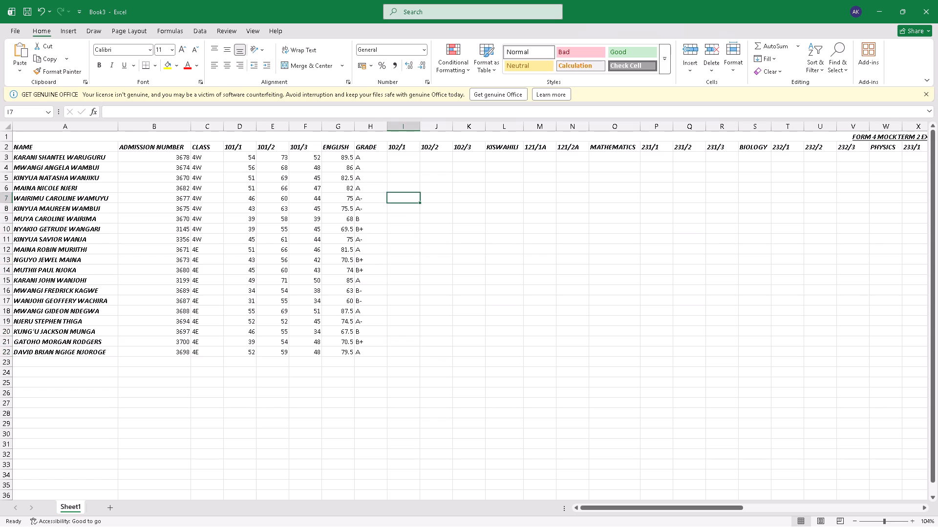
pyautogui.press('Up')
pyautogui.press('Up')
pyautogui.press('Up')
pyautogui.press('Up')
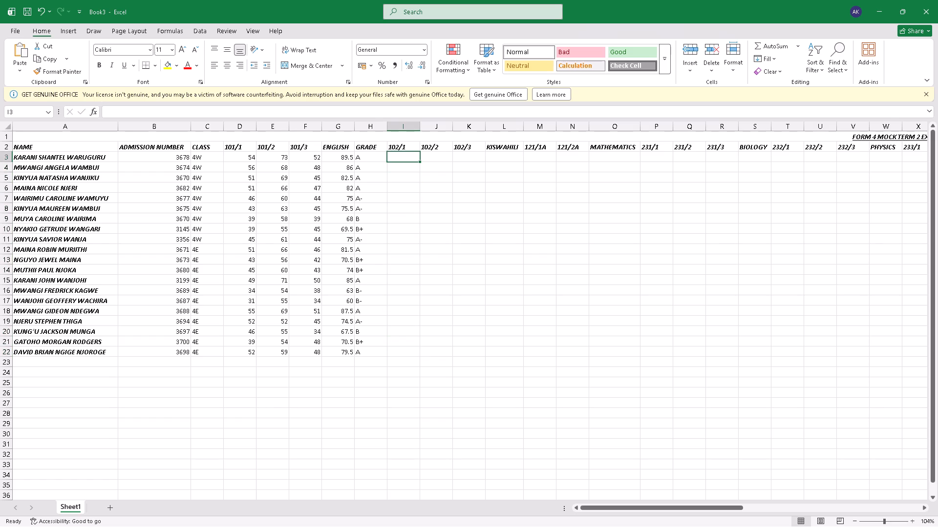